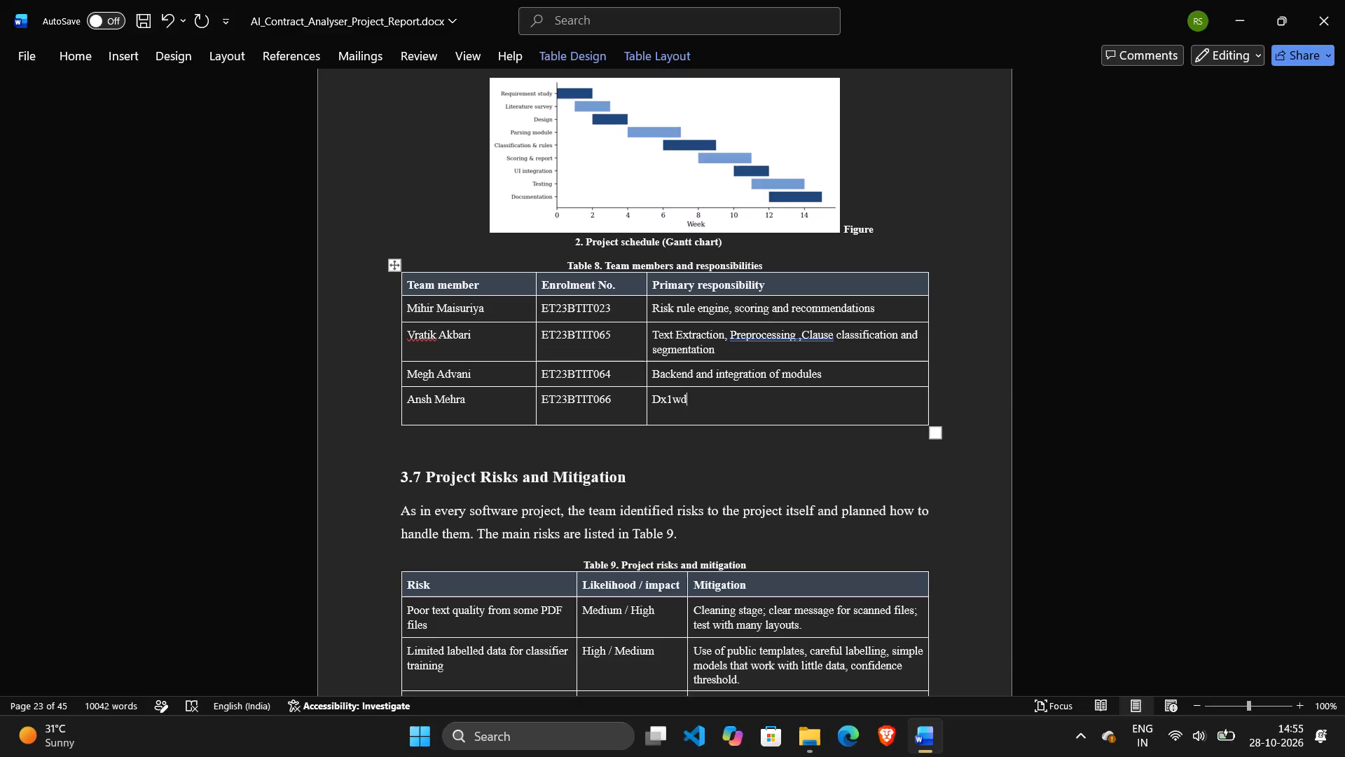
Undo the accidental "Dx1wd" text replacement in the Primary responsibility cell of Table 8's last row.
key(ctrl+z)
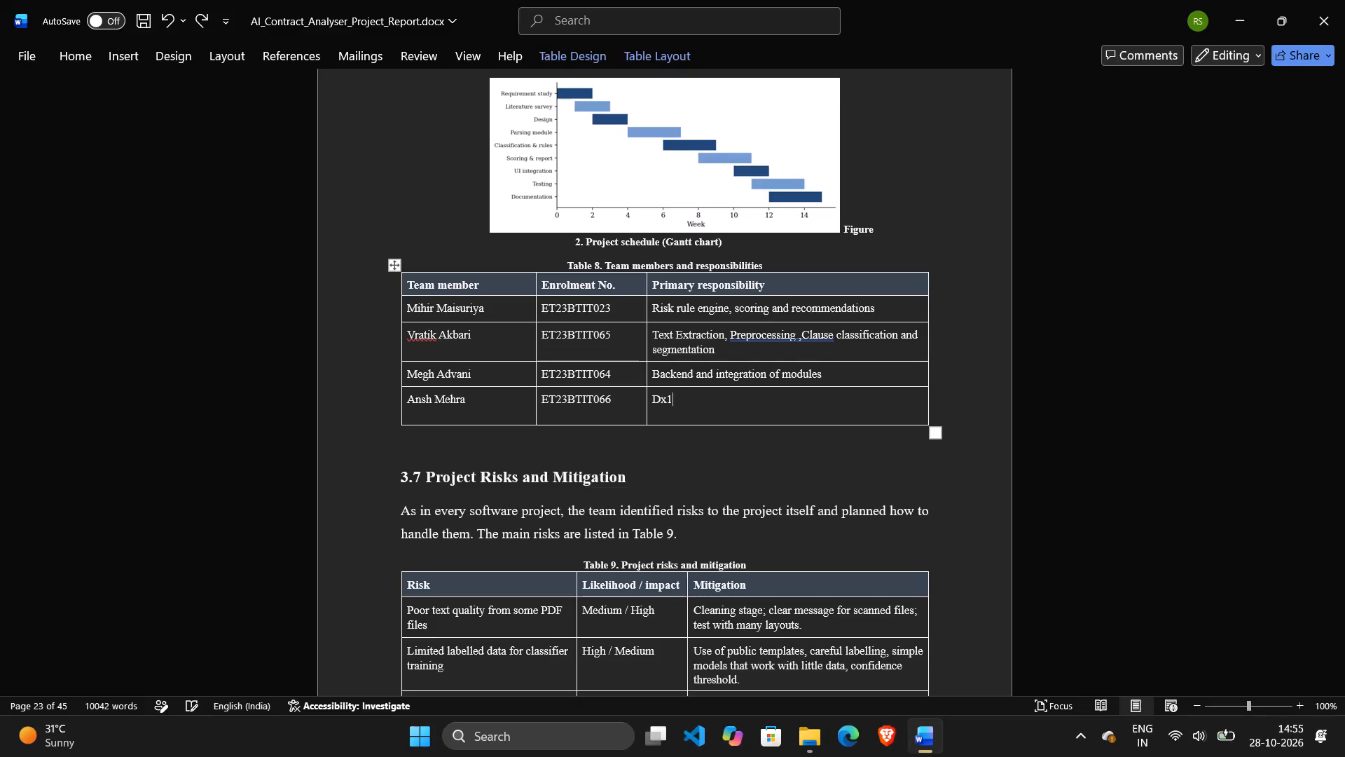
key(ctrl+z)
key(ctrl+z)
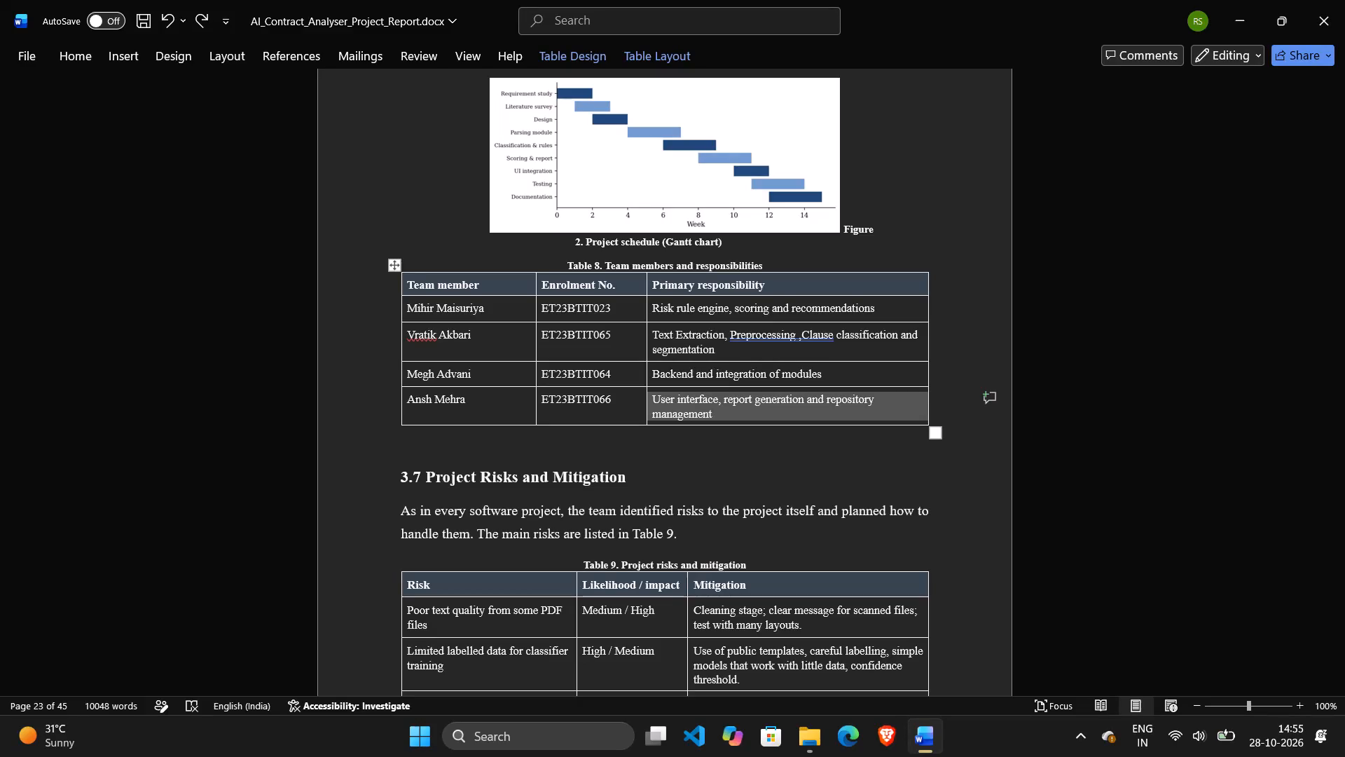
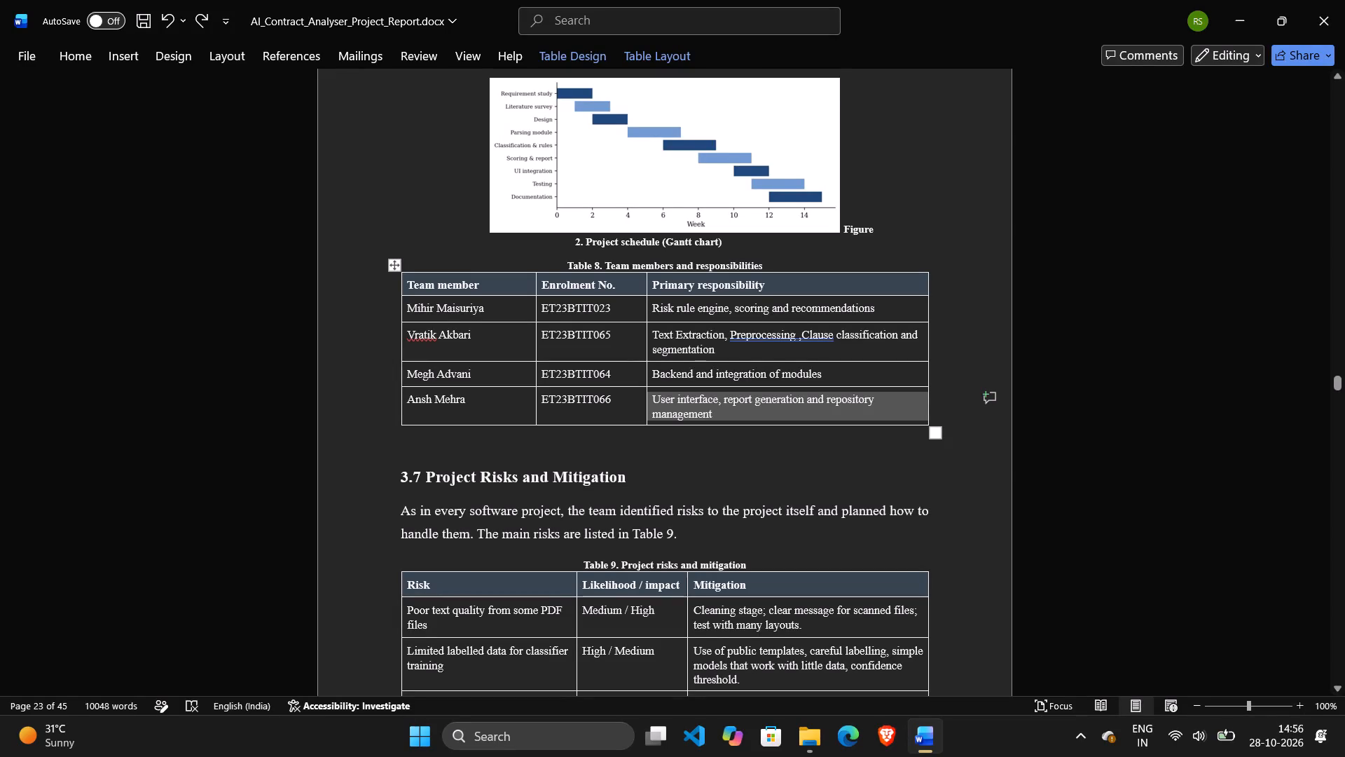
Place the text cursor in the word "Clause" in the Primary responsibility cell of Table 8's second team member.
click(824, 336)
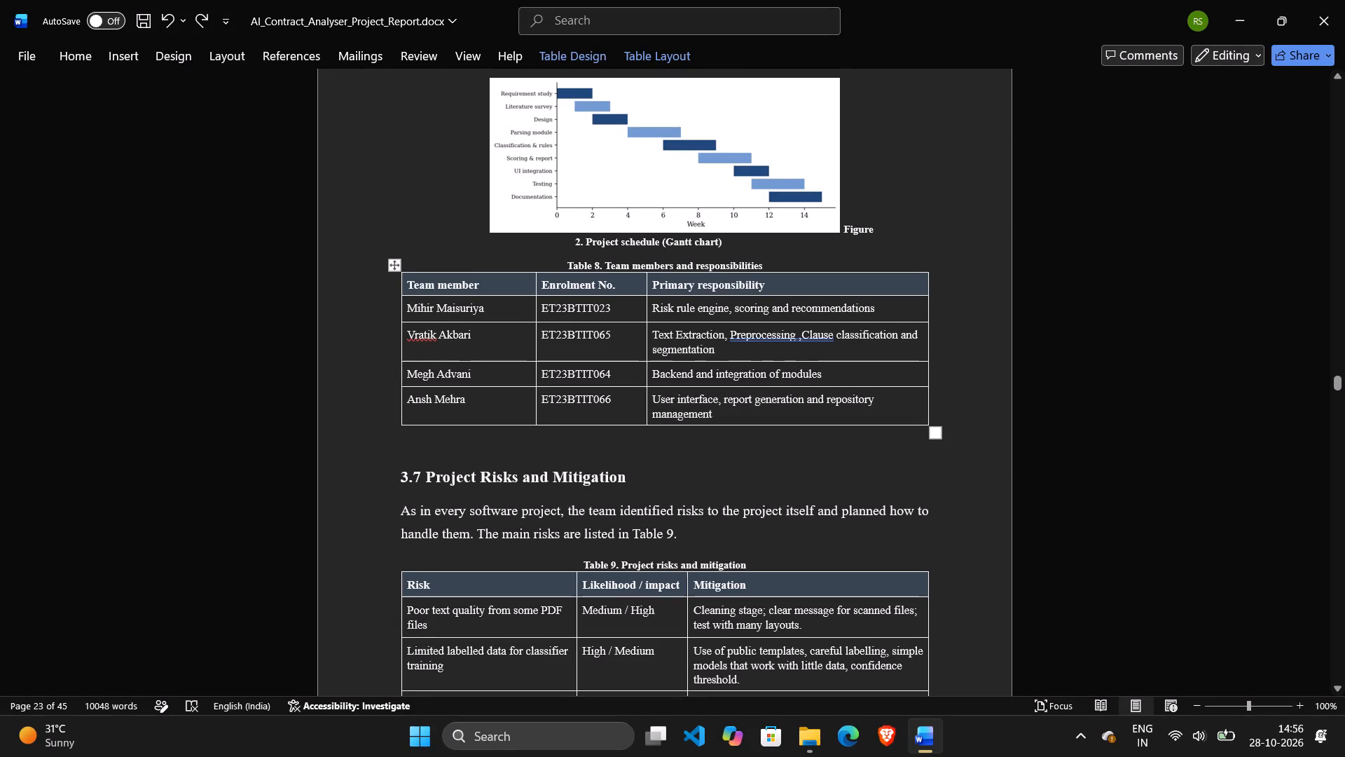
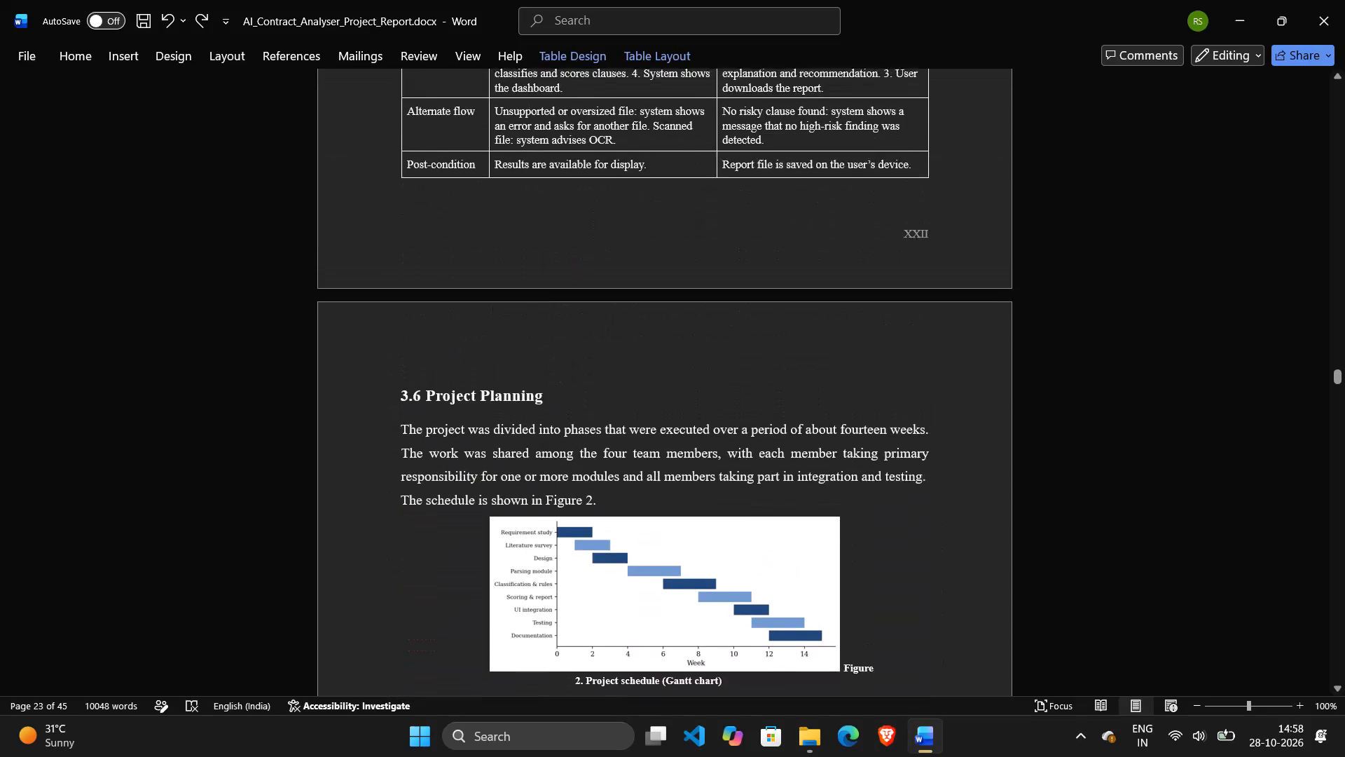
Renumber the caption of the requirement traceability matrix in section 6.5 as Table 6.5.1.
scroll(779, 493, down, 20)
scroll(779, 493, down, 20)
scroll(779, 493, down, 20)
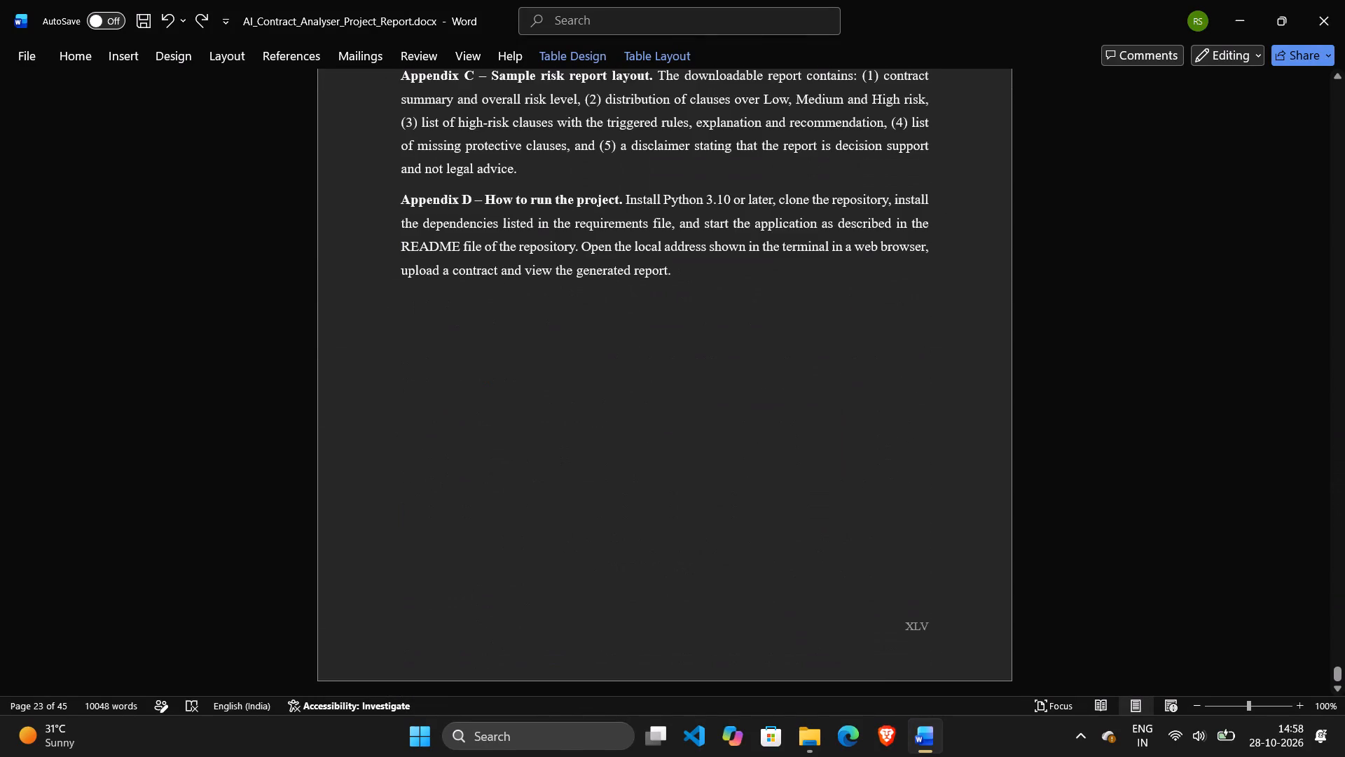
scroll(779, 493, up, 6)
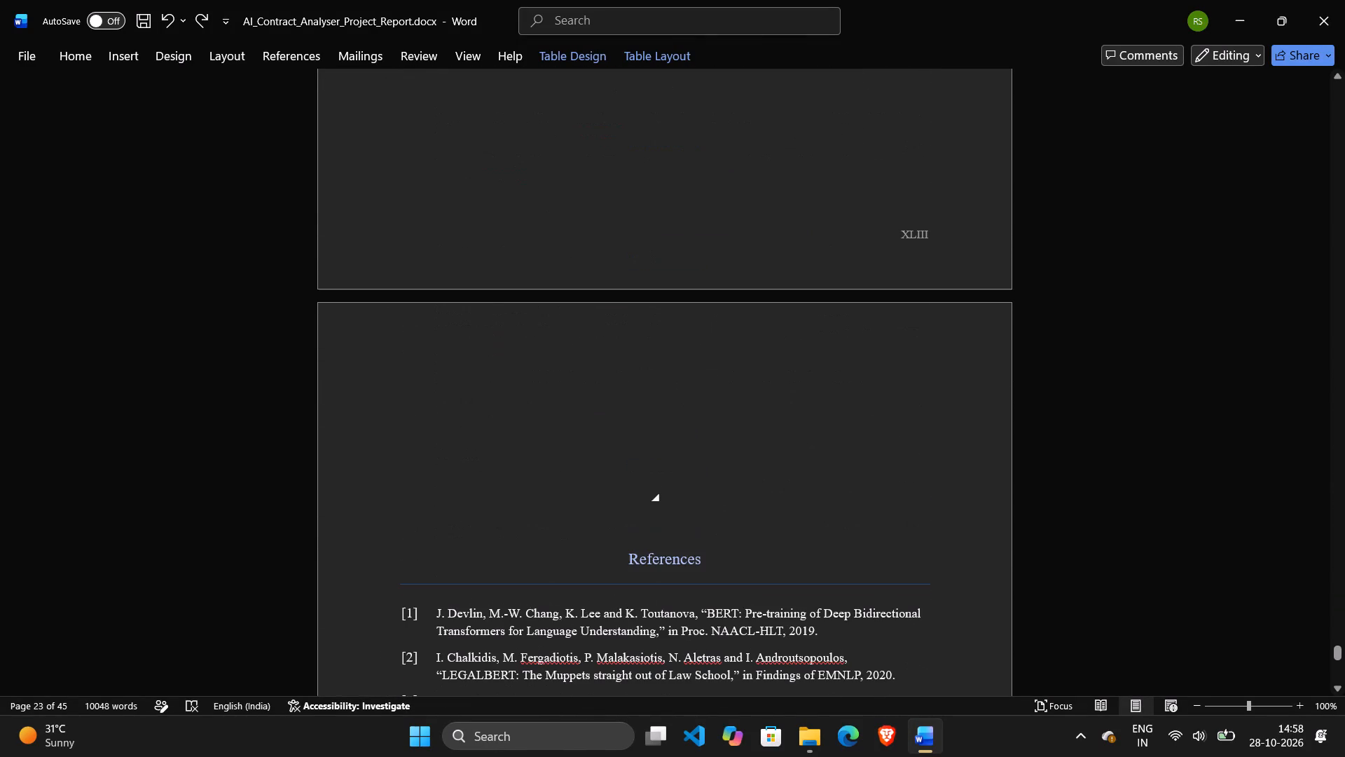
scroll(779, 493, up, 4)
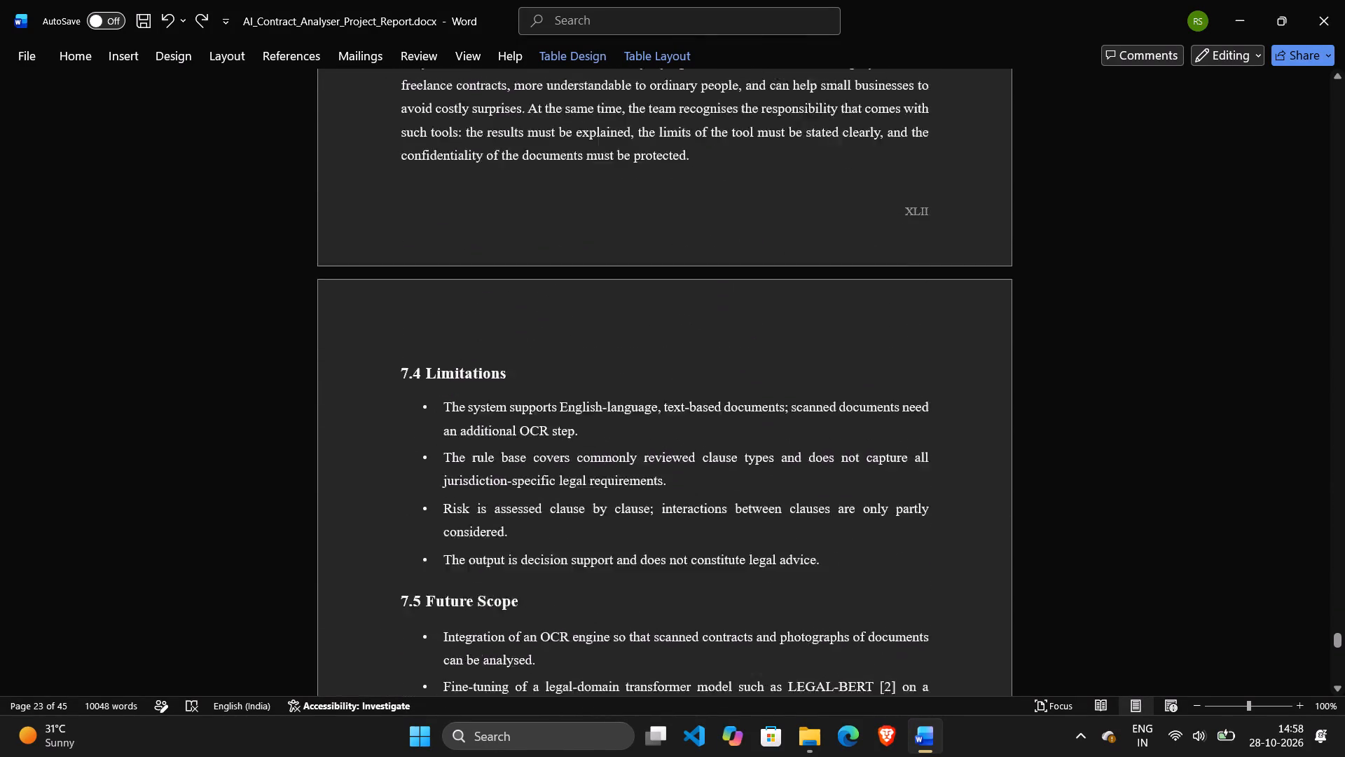
scroll(779, 493, up, 3)
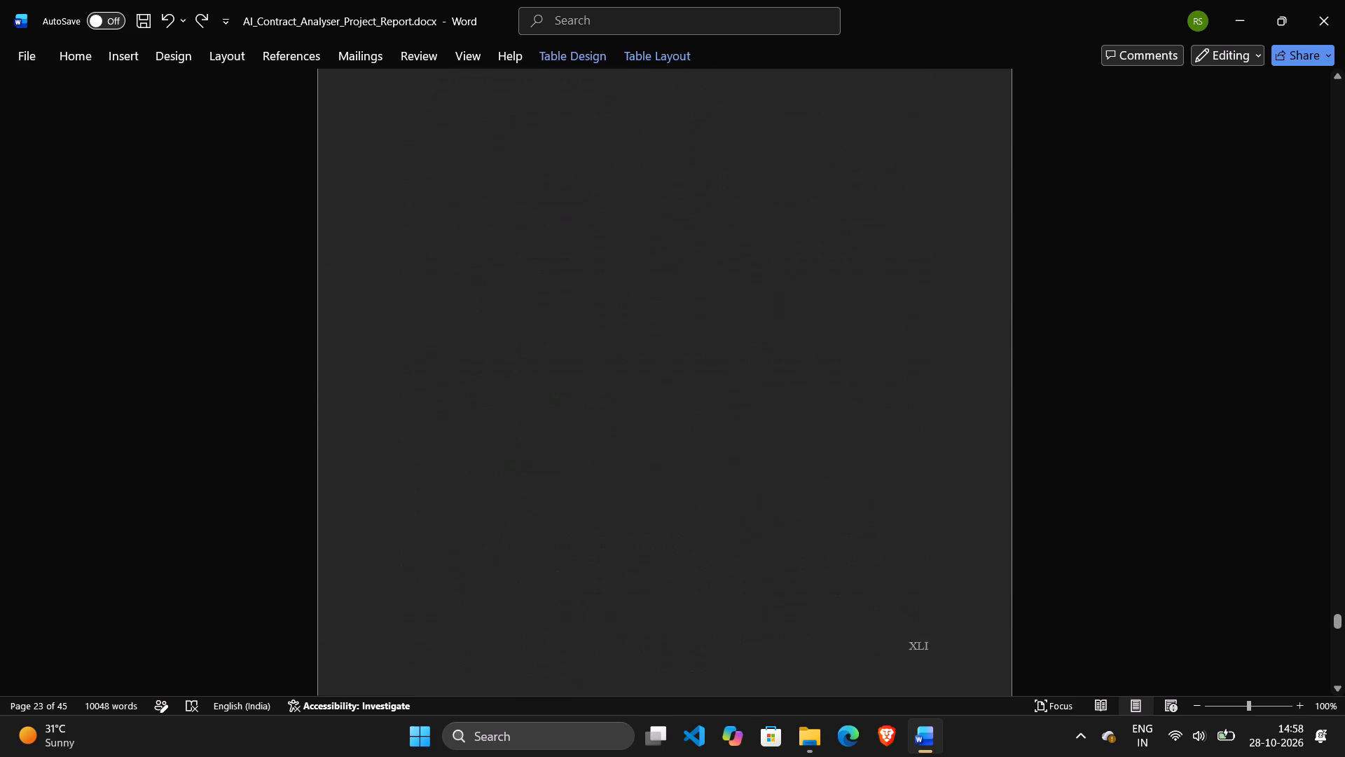
scroll(779, 493, up, 4)
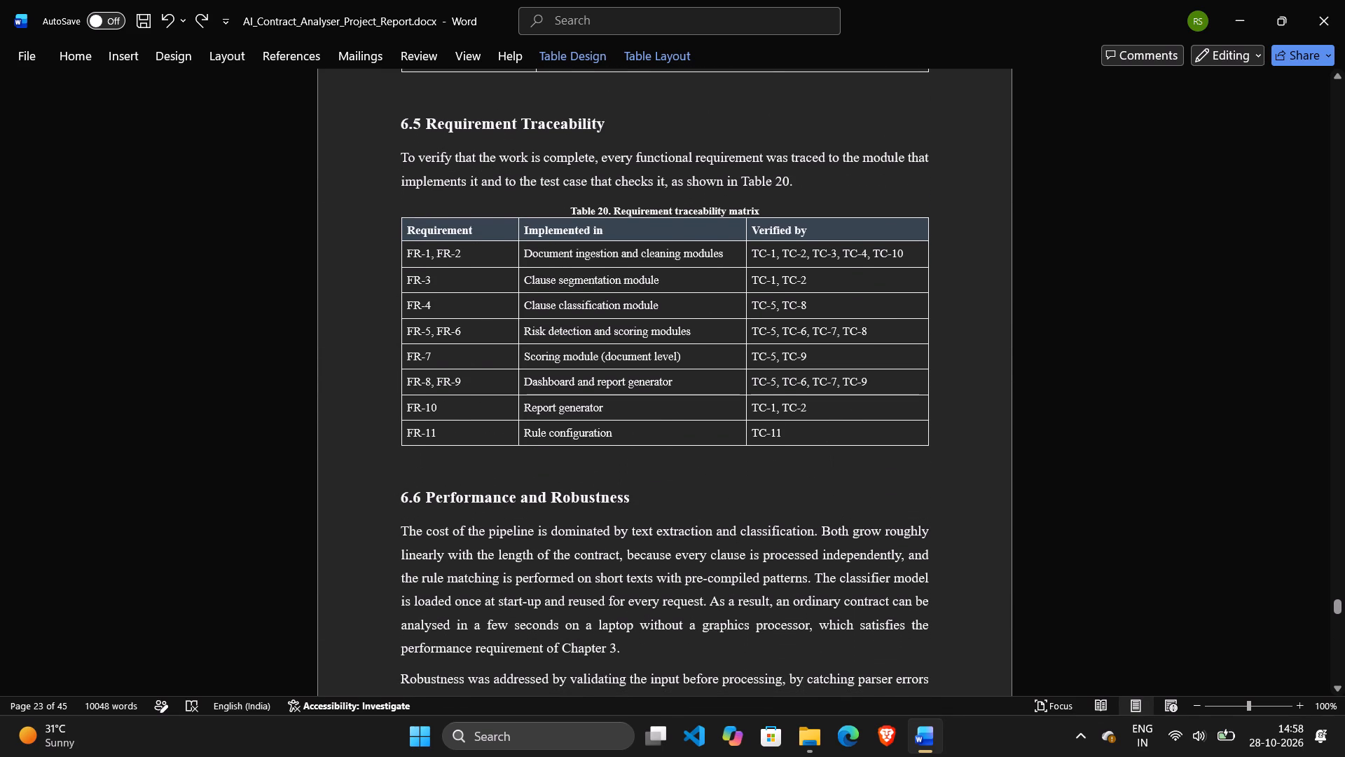
scroll(607, 204, up, 1)
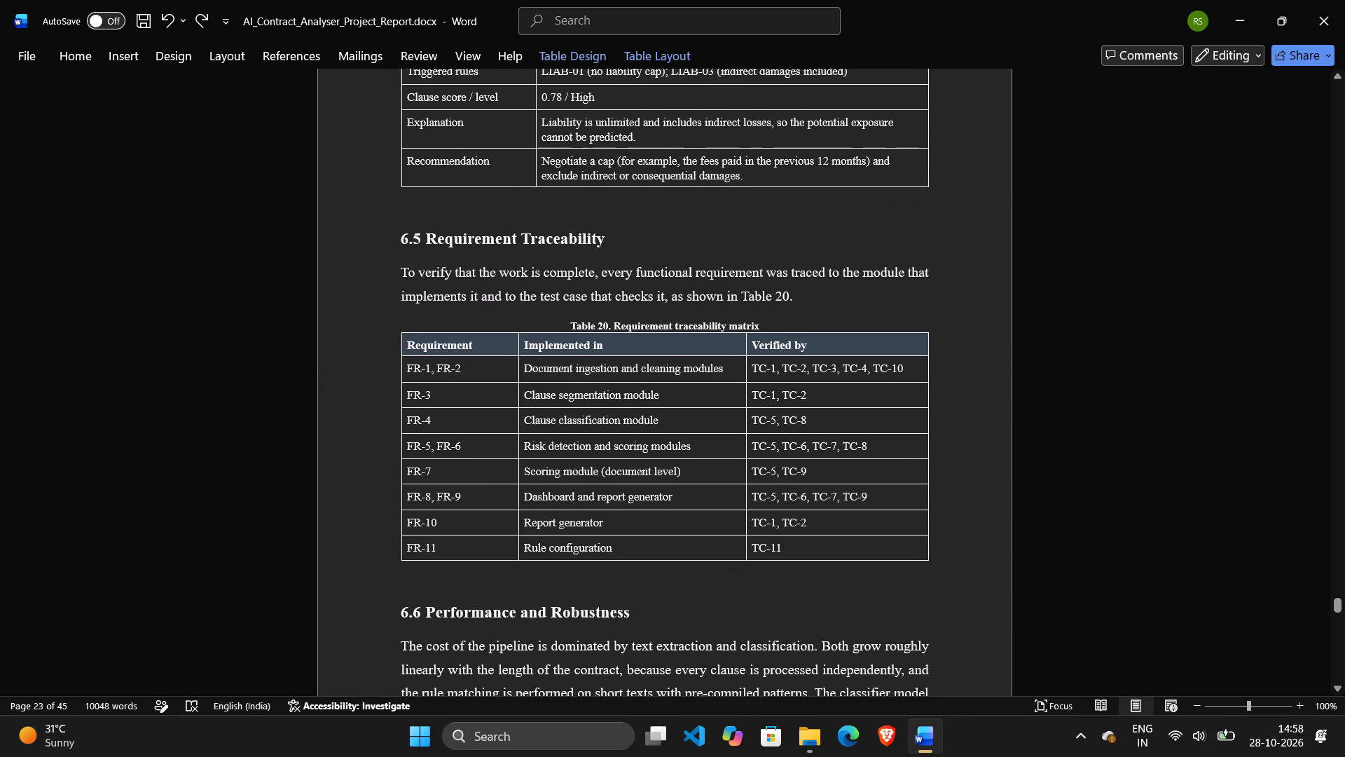
click(607, 323)
key(BackSpace)
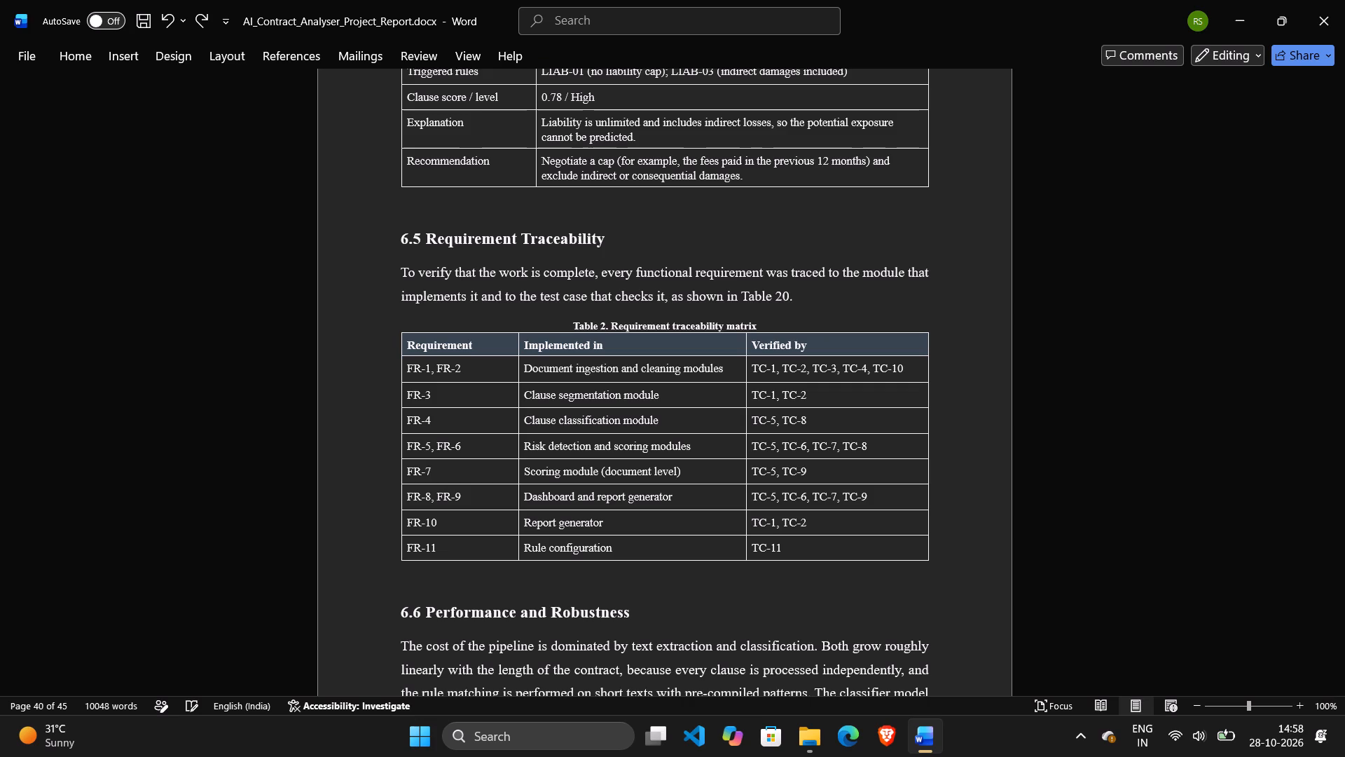
key(BackSpace)
text(6.5.1)
Renumber the caption of the illustrative example of a finding in section 6.4 as Table 6.4.1.
scroll(607, 323, up, 1)
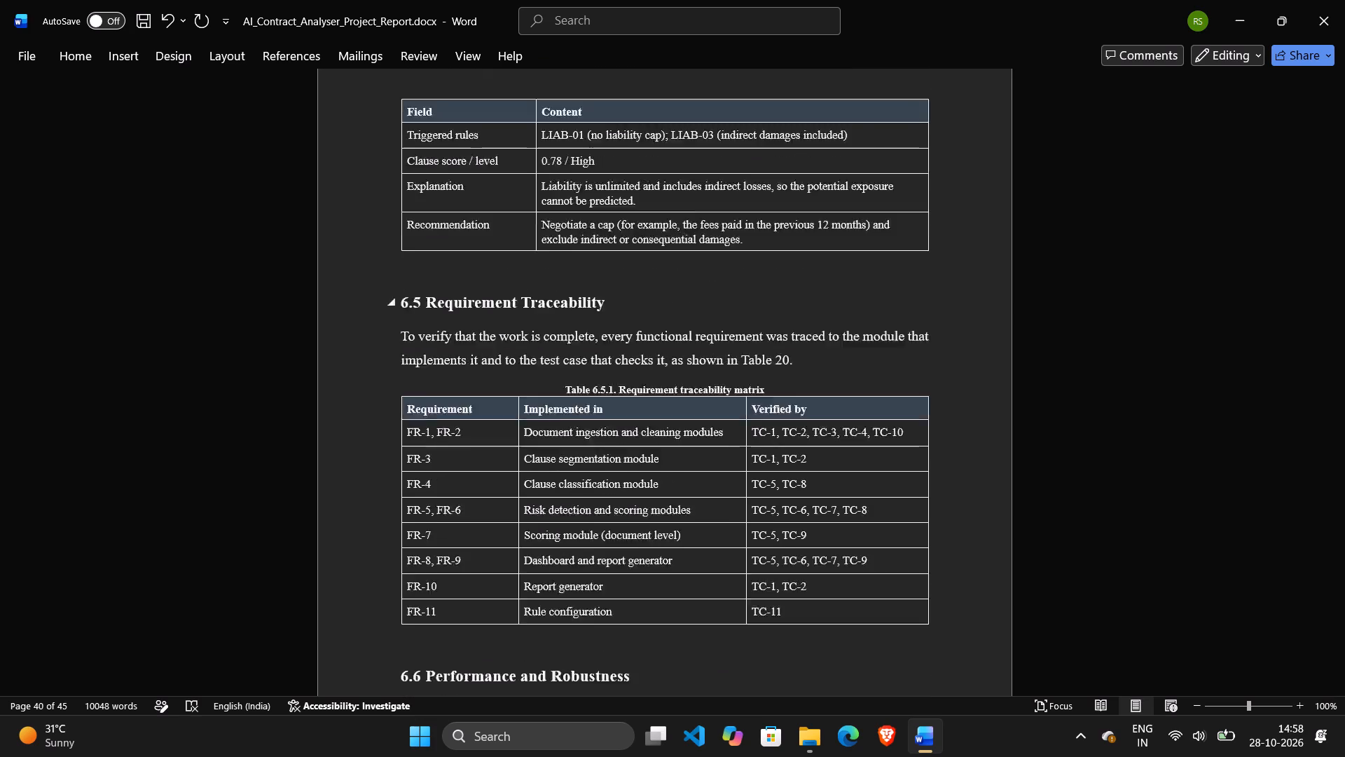
scroll(607, 323, up, 2)
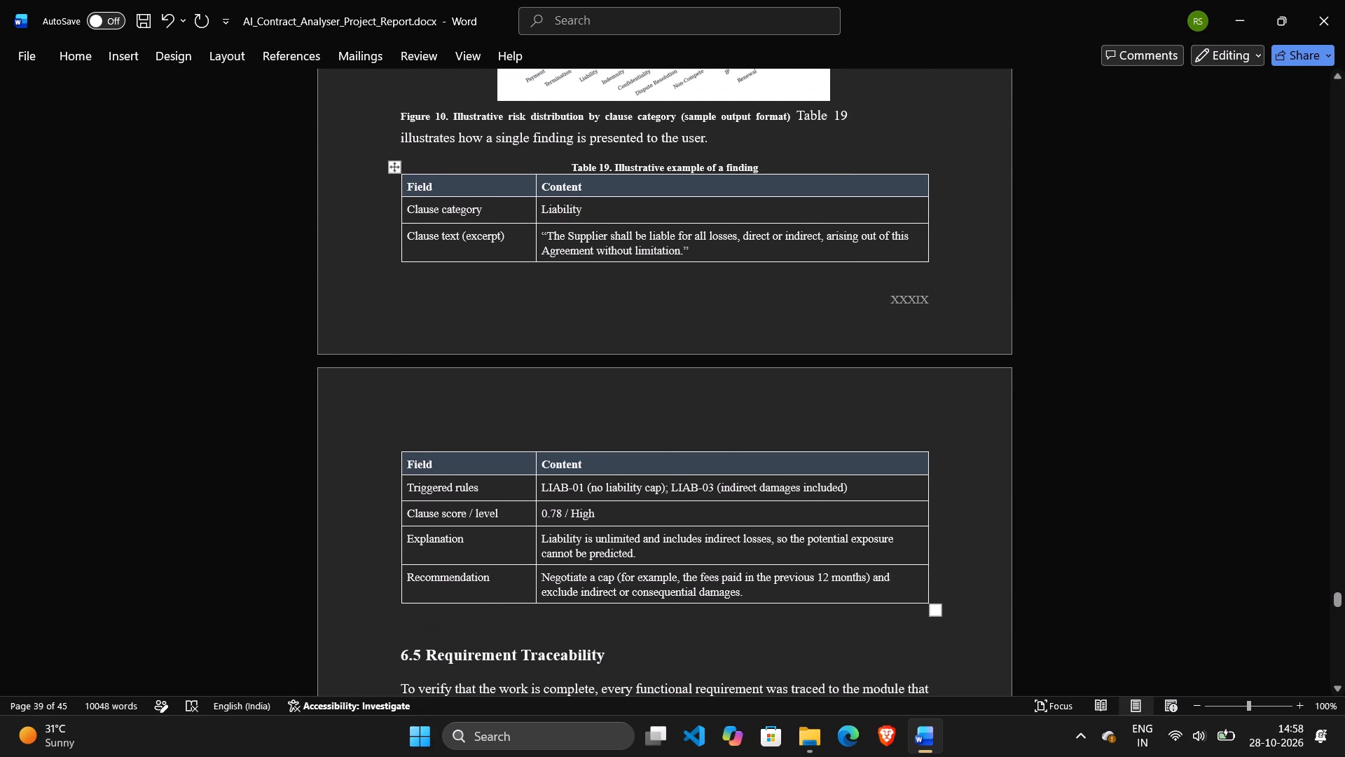
click(608, 170)
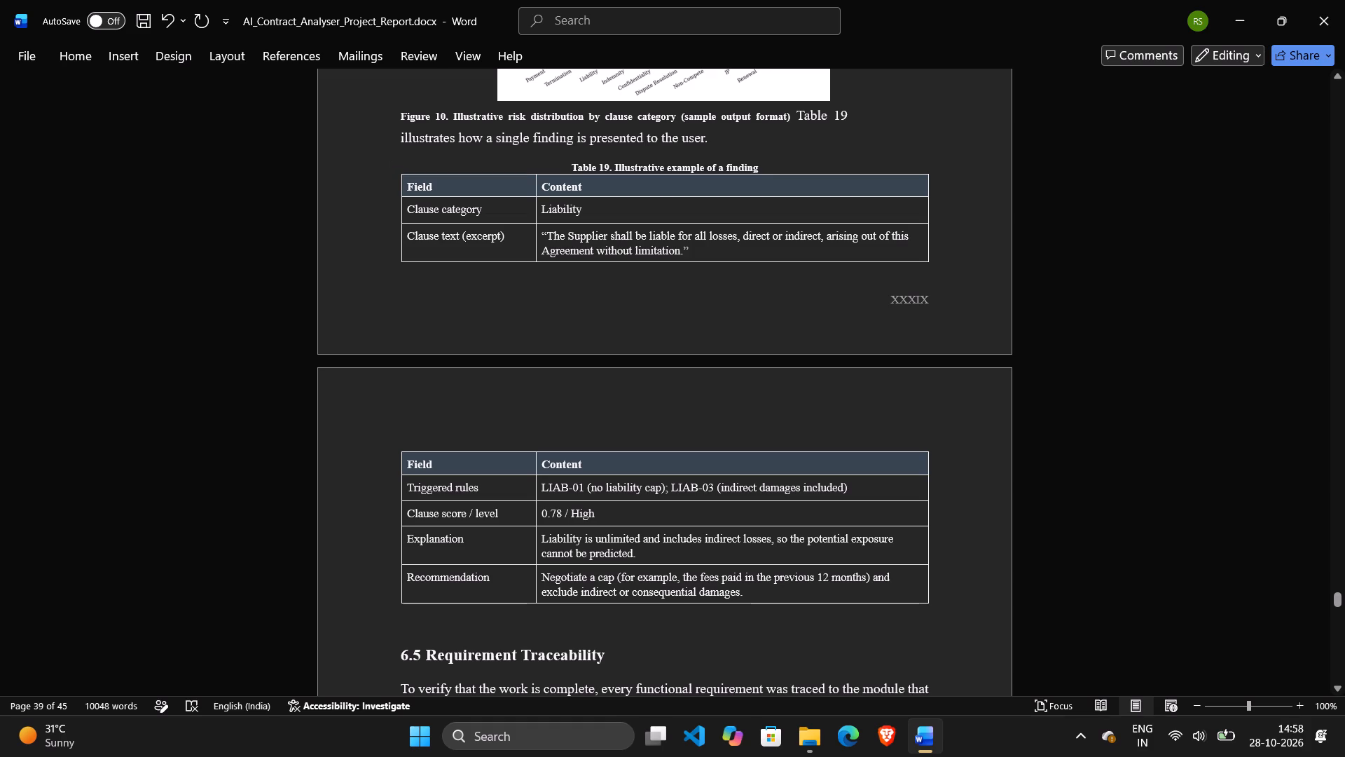
key(BackSpace)
key(BackSpace)
scroll(608, 170, up, 1)
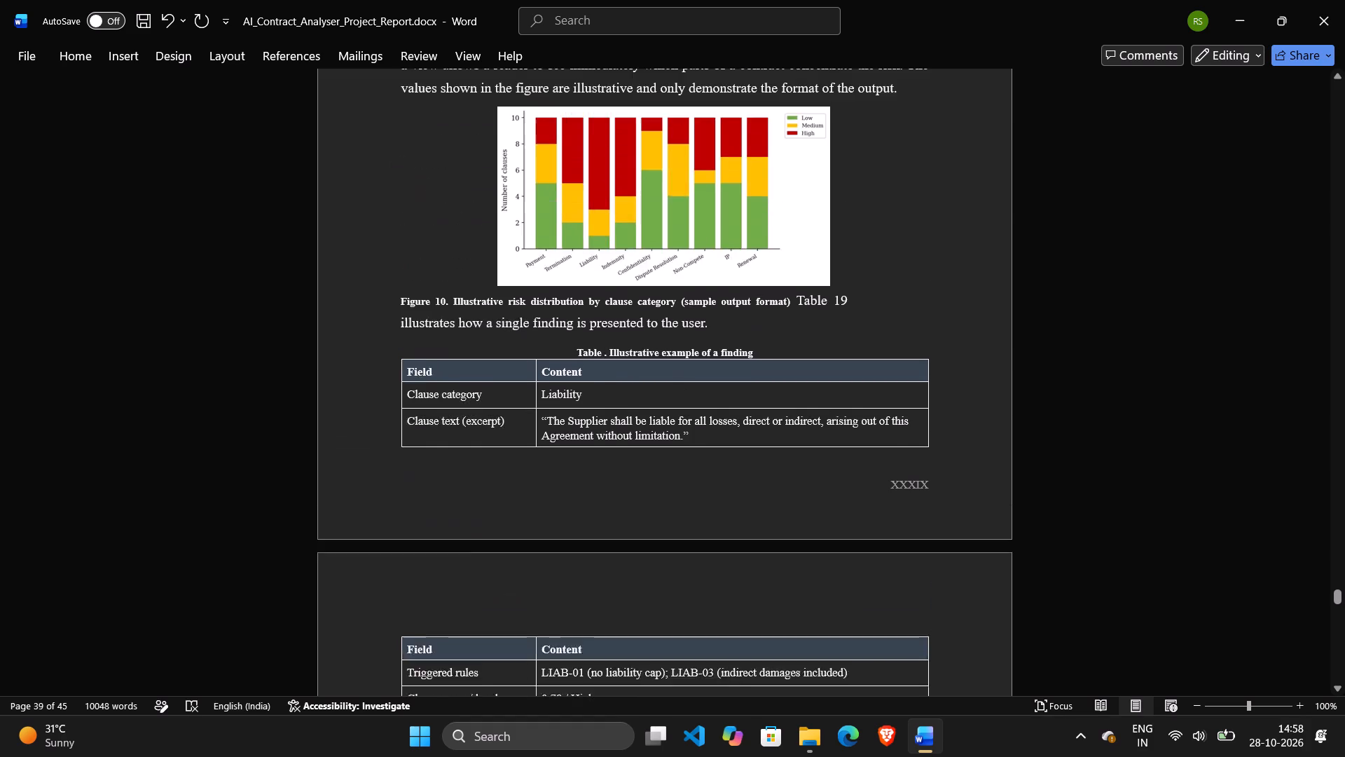
scroll(608, 170, up, 1)
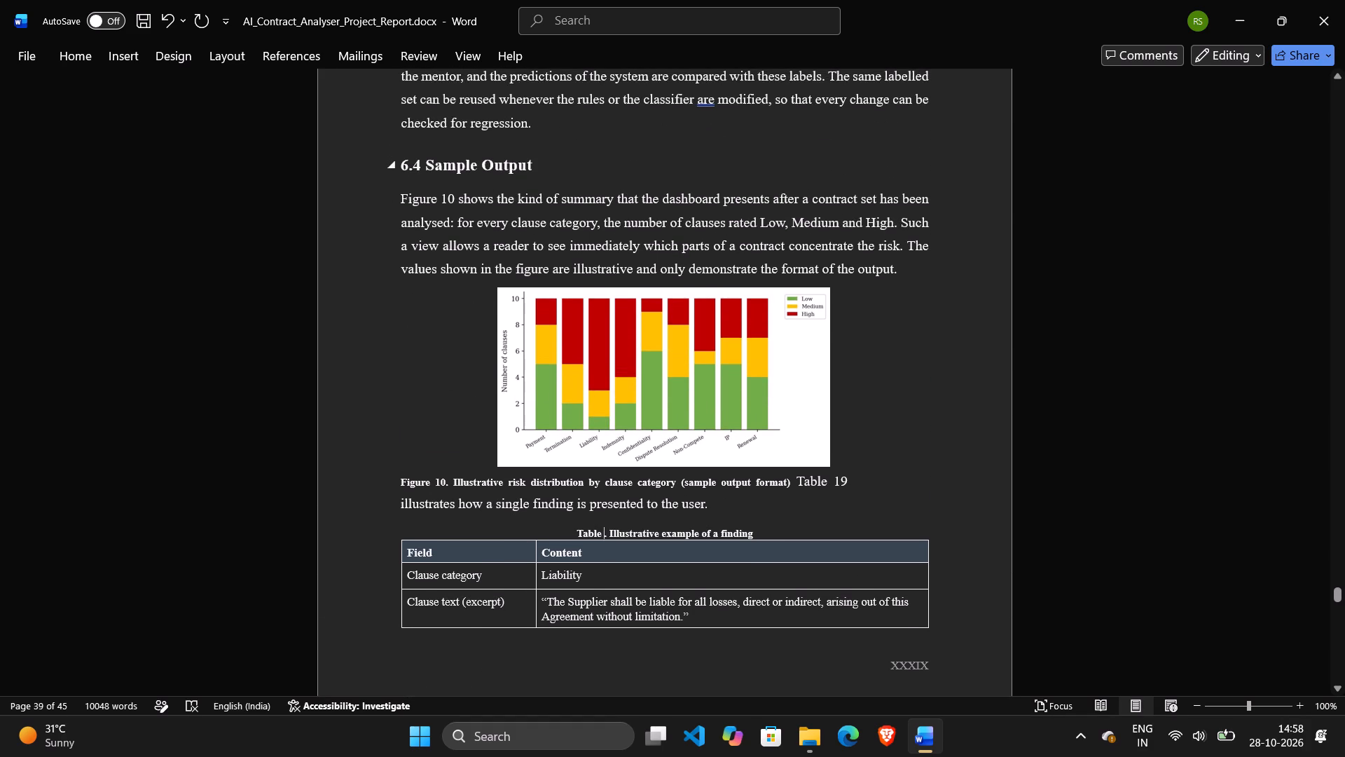
text(6.4.1)
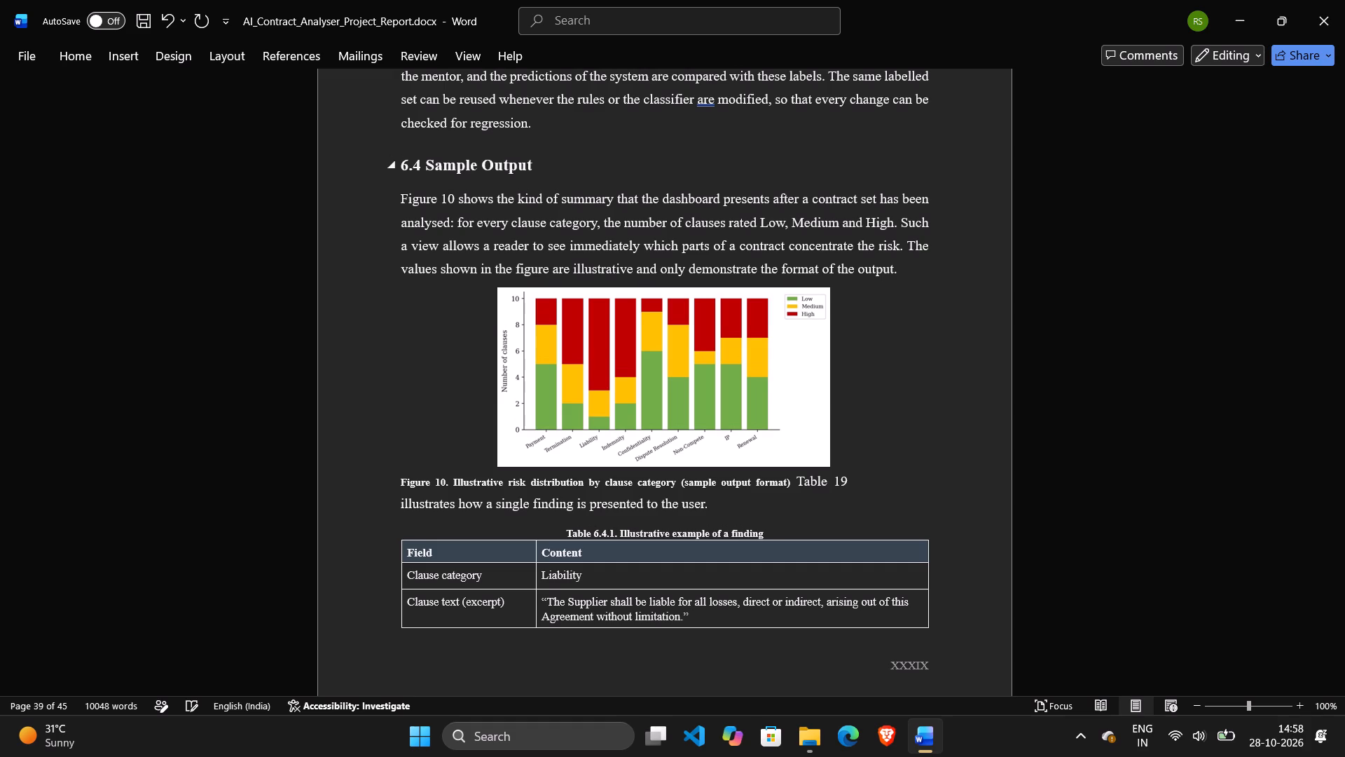
Renumber the caption of the representative system test cases in section 6.2 as Table 6.2.1.
scroll(608, 170, up, 3)
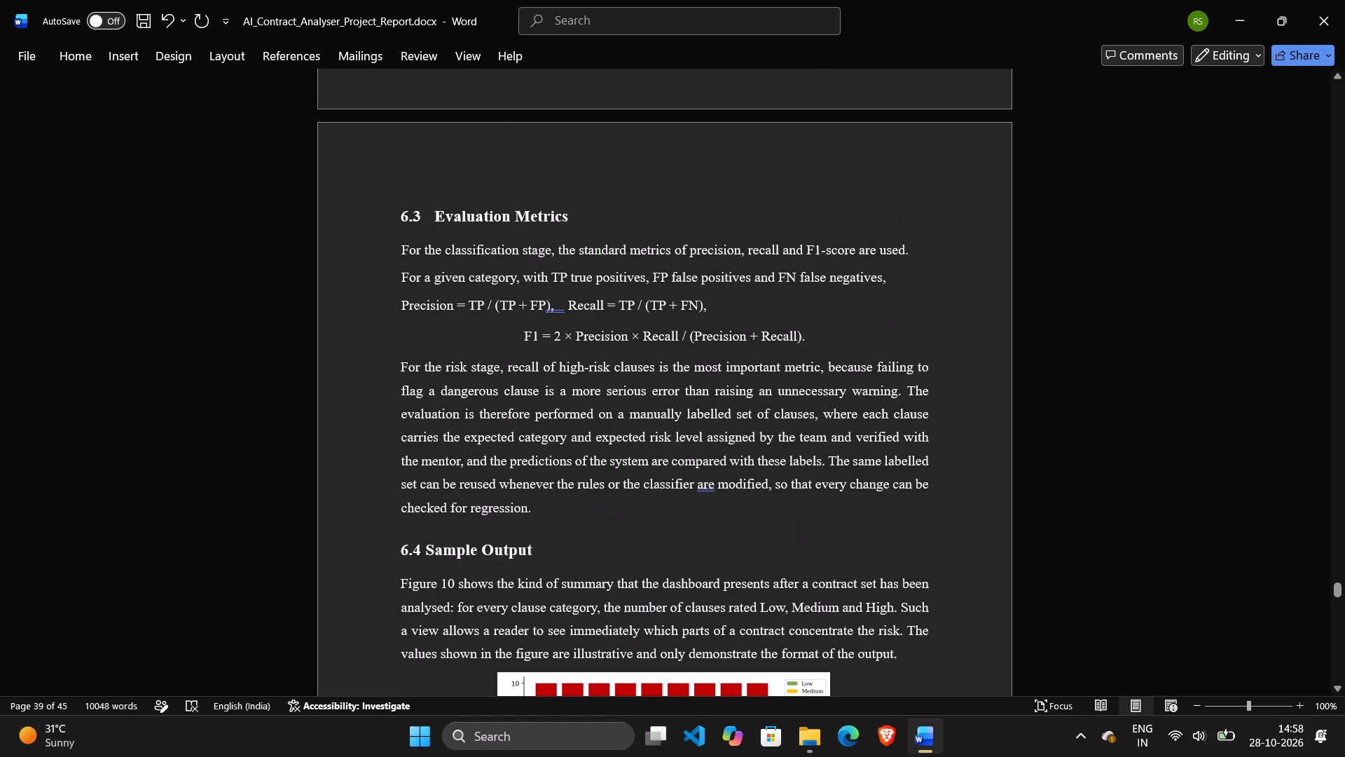
scroll(608, 170, up, 3)
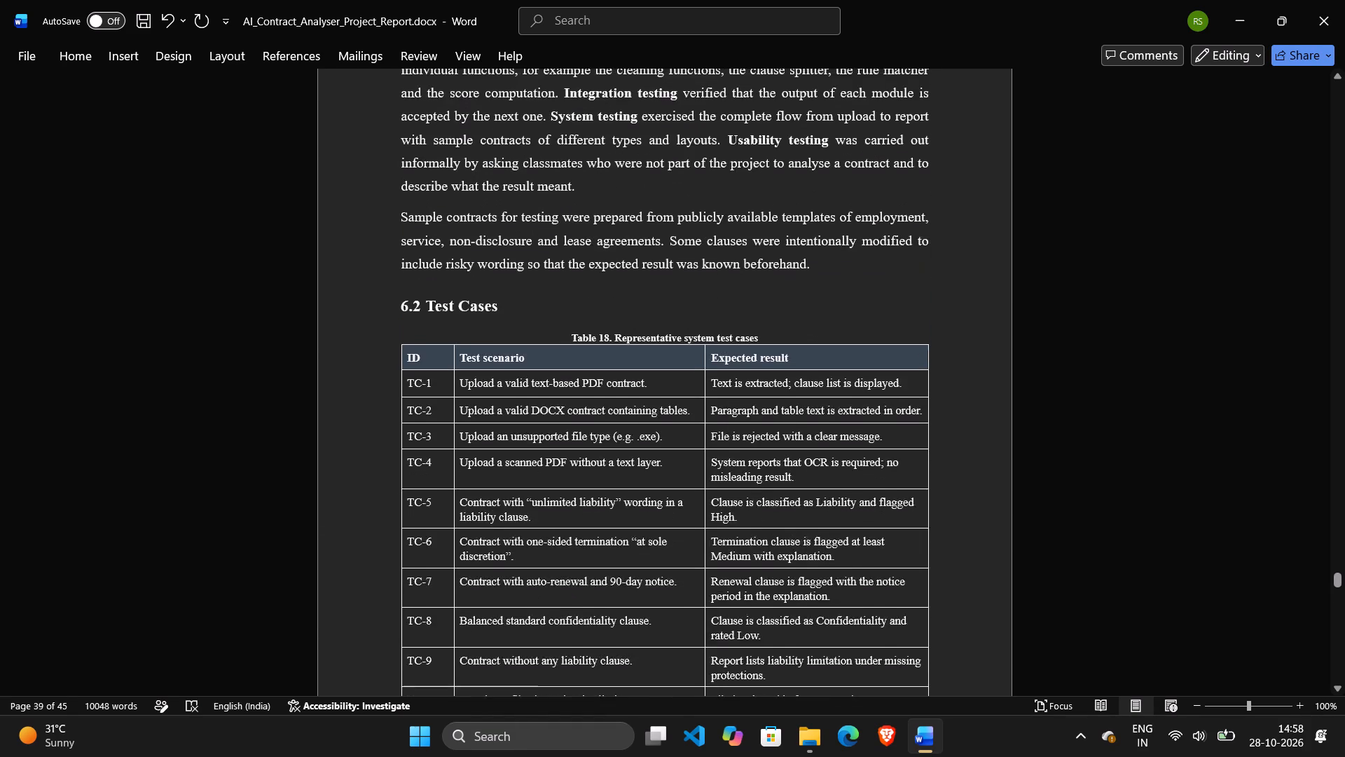
scroll(608, 170, up, 3)
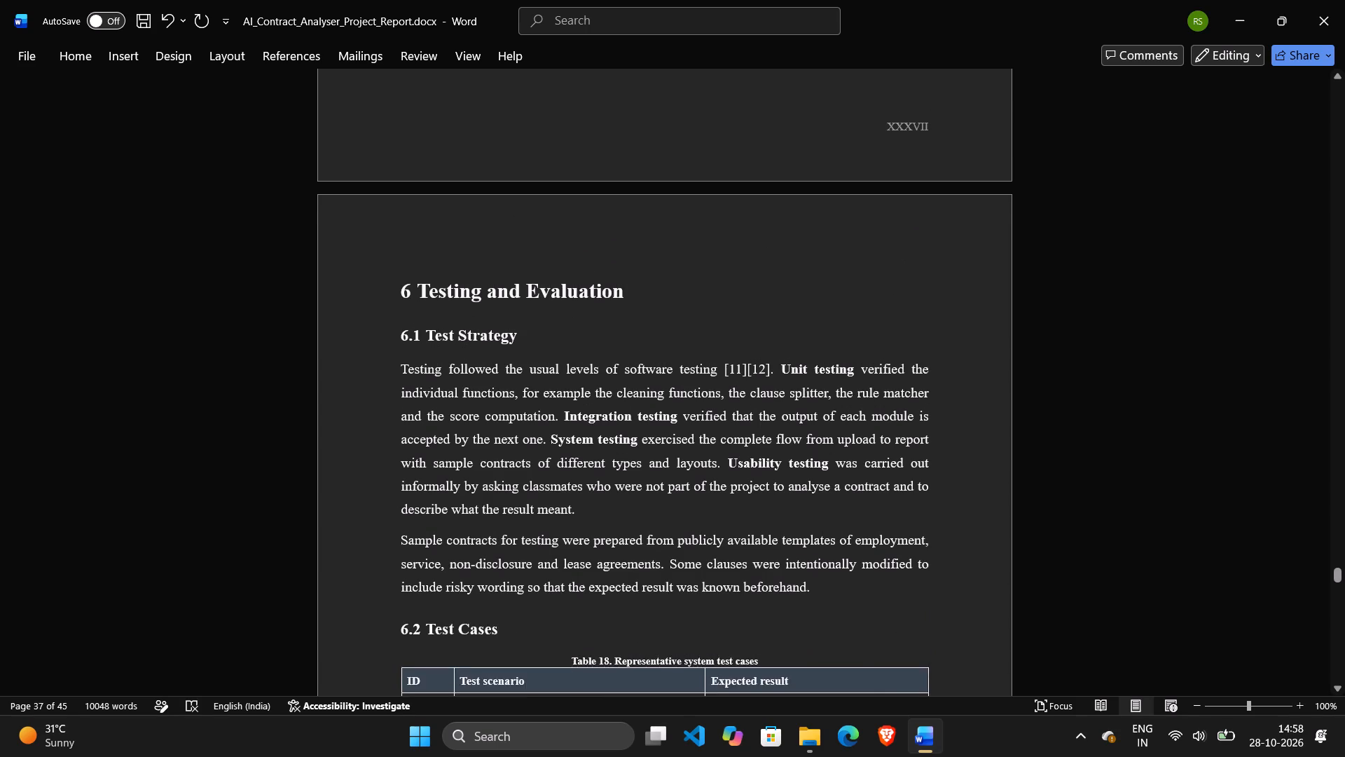
scroll(608, 170, down, 1)
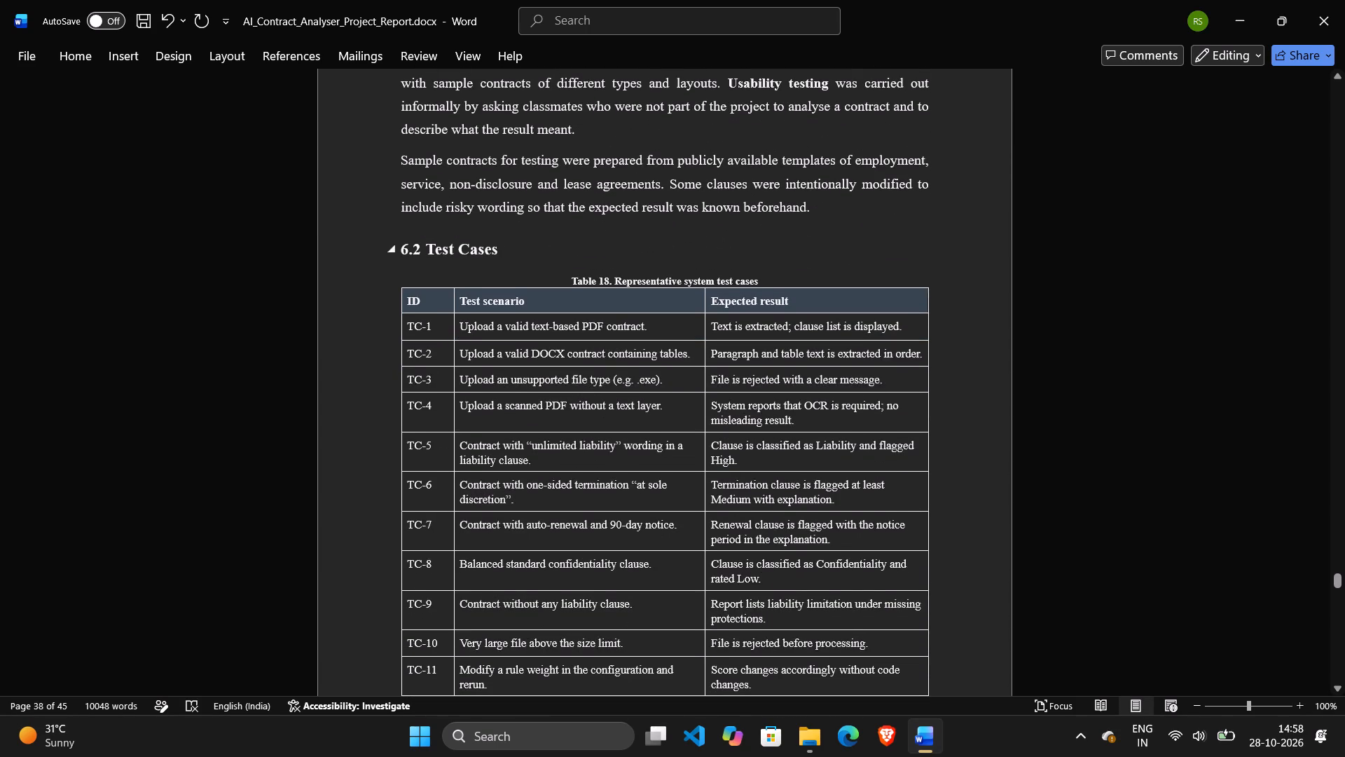
click(610, 273)
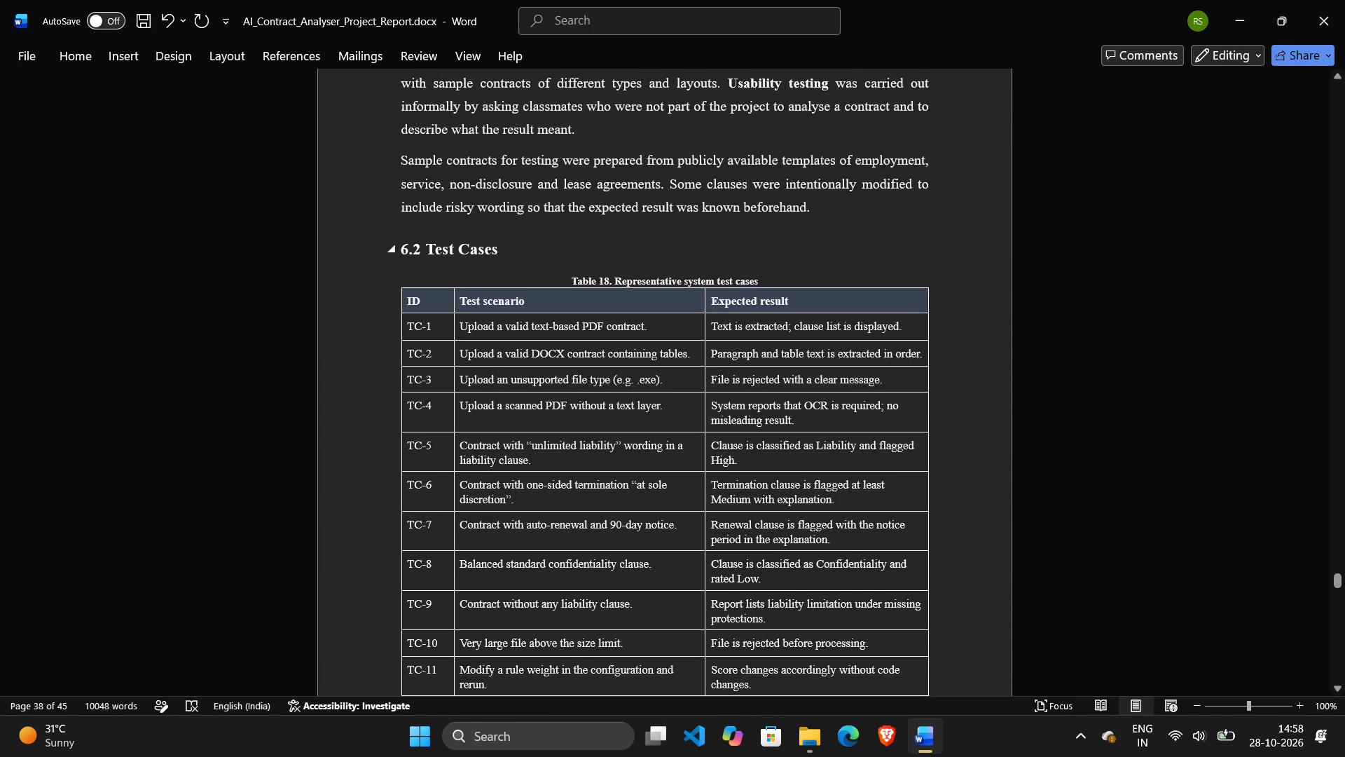
click(606, 275)
key(Right)
key(BackSpace)
key(BackSpace)
text(6.2.1)
Renumber the caption of the challenges and solutions table in section 5.8 as Table 5.8.1.
scroll(606, 275, up, 1)
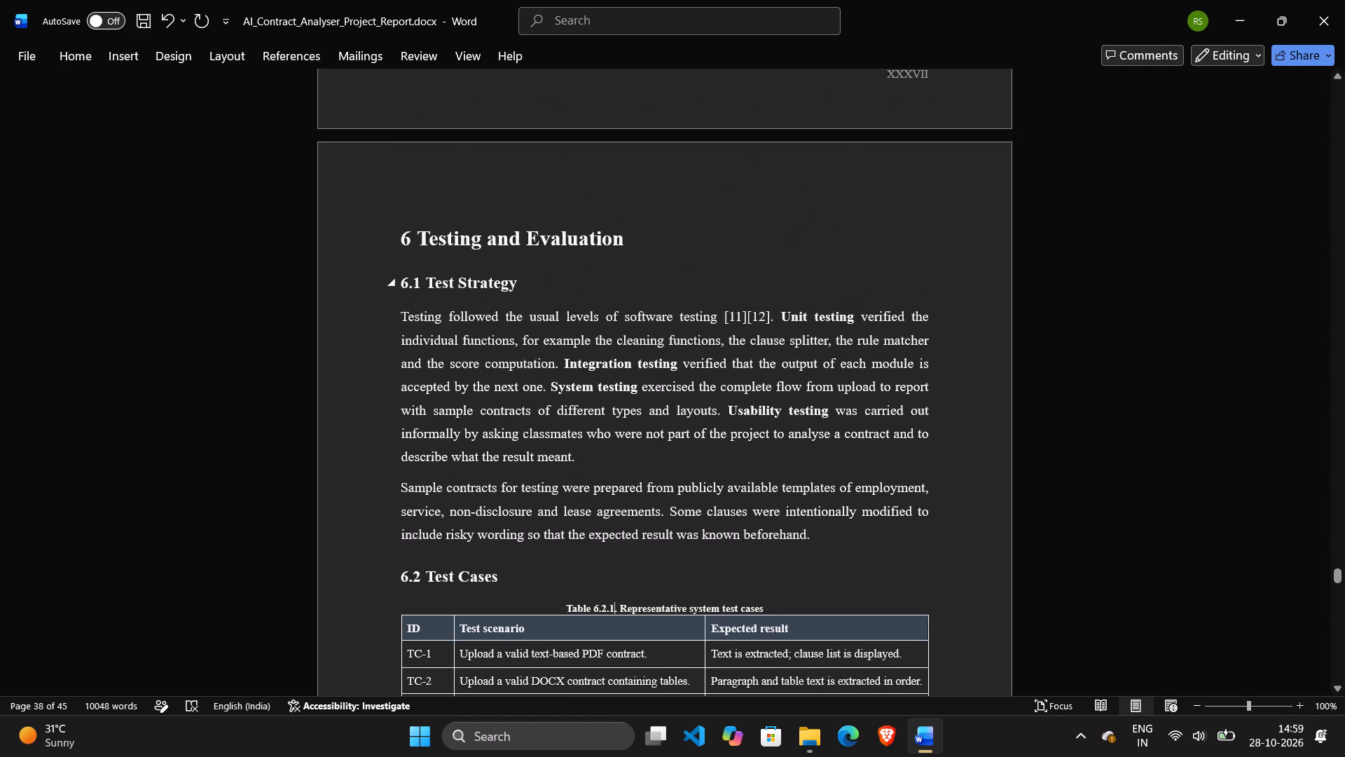
scroll(606, 275, up, 3)
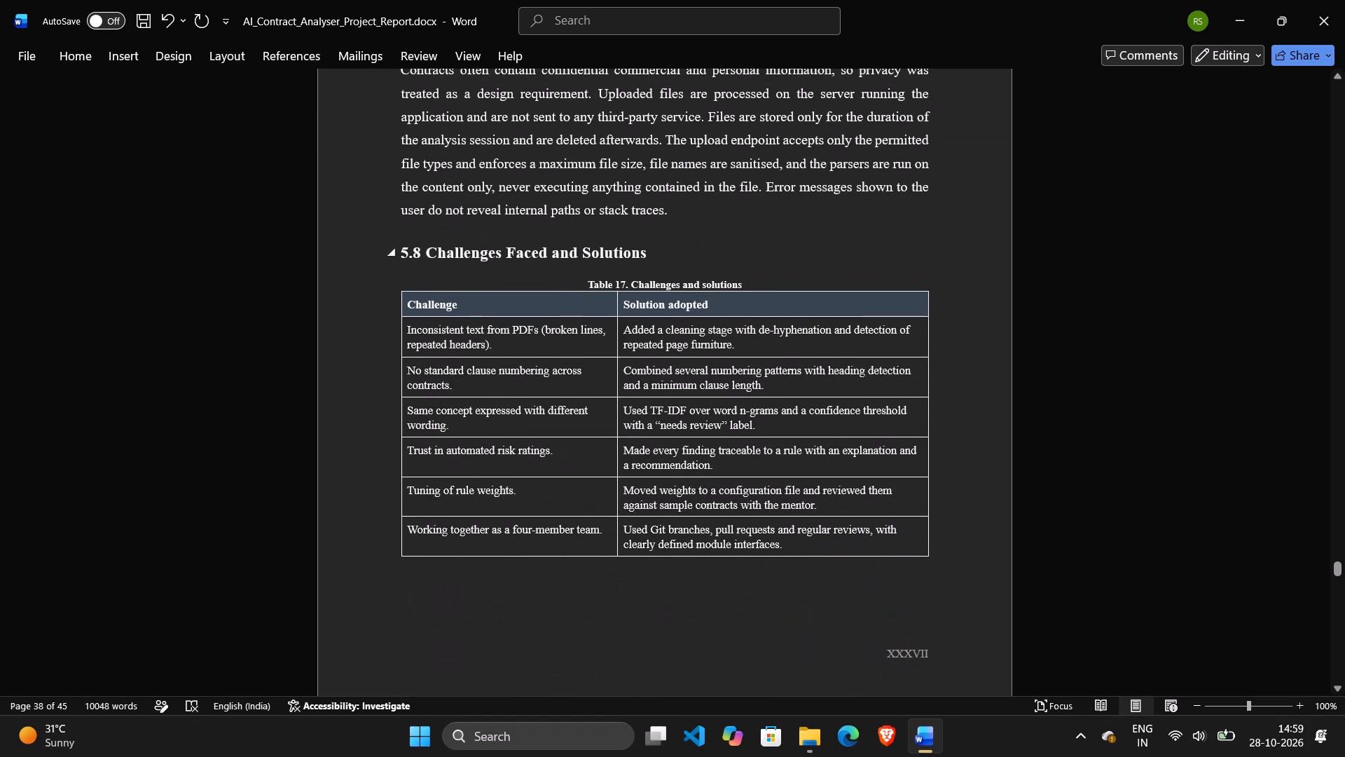
click(621, 281)
key(Delete)
key(BackSpace)
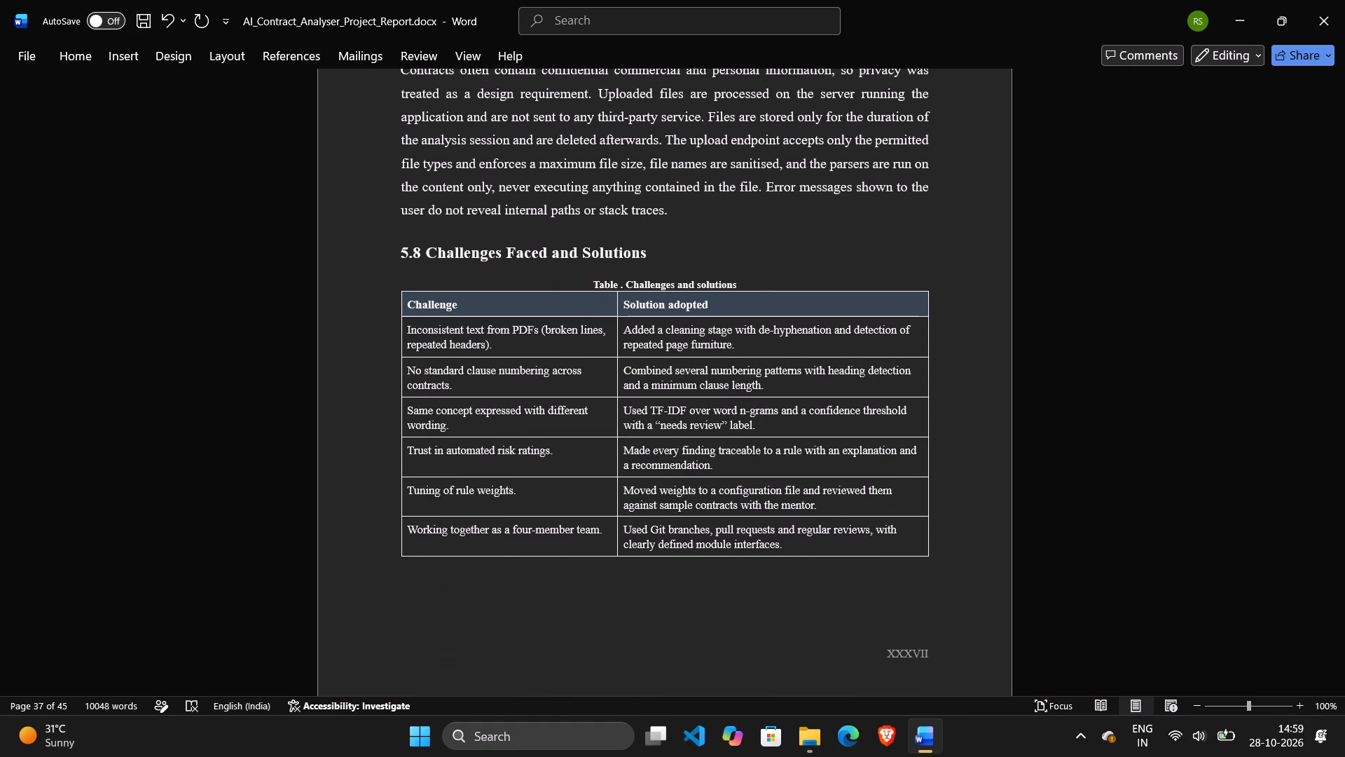
text(5.8.1)
Insert "5.1" at the number in the caption of the clause classifier training listing in section 5.5.
scroll(621, 281, down, 2)
scroll(621, 281, up, 2)
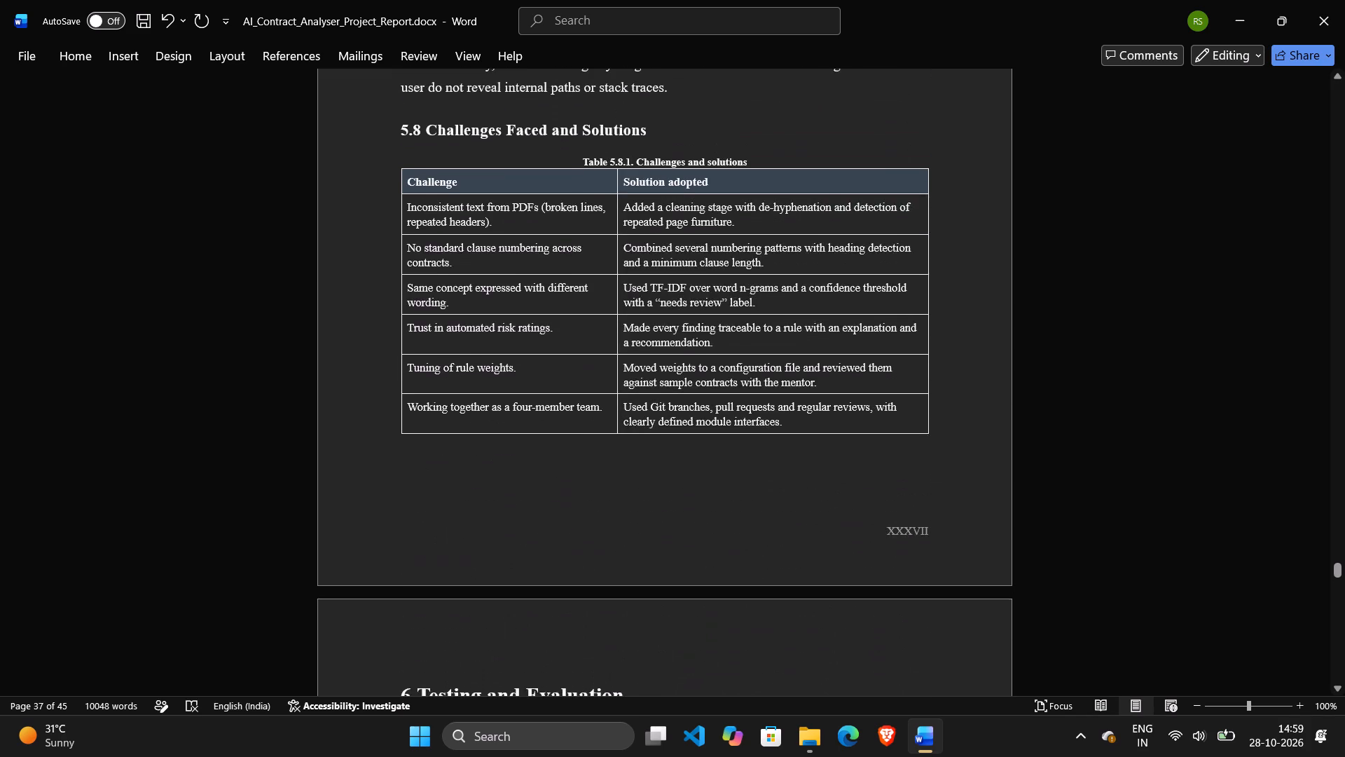
scroll(621, 281, up, 1)
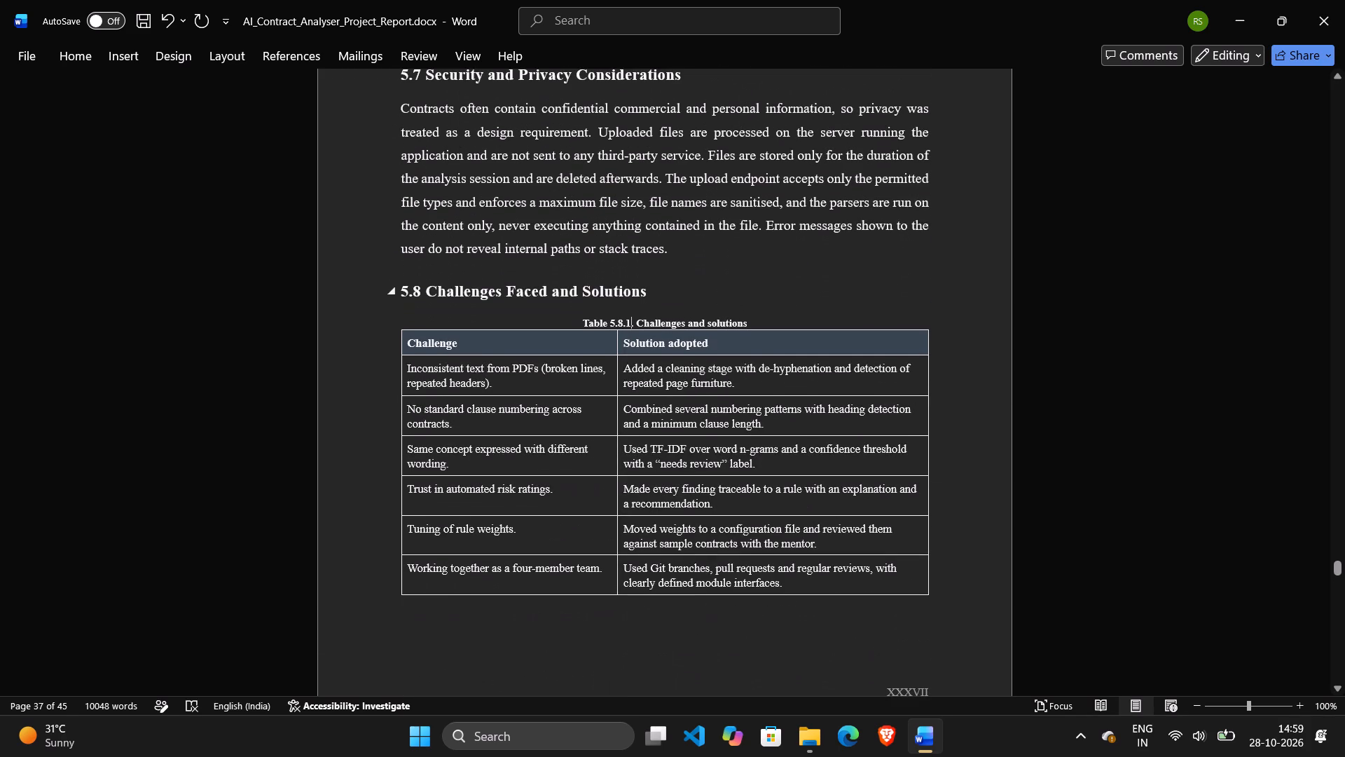
scroll(621, 281, up, 1)
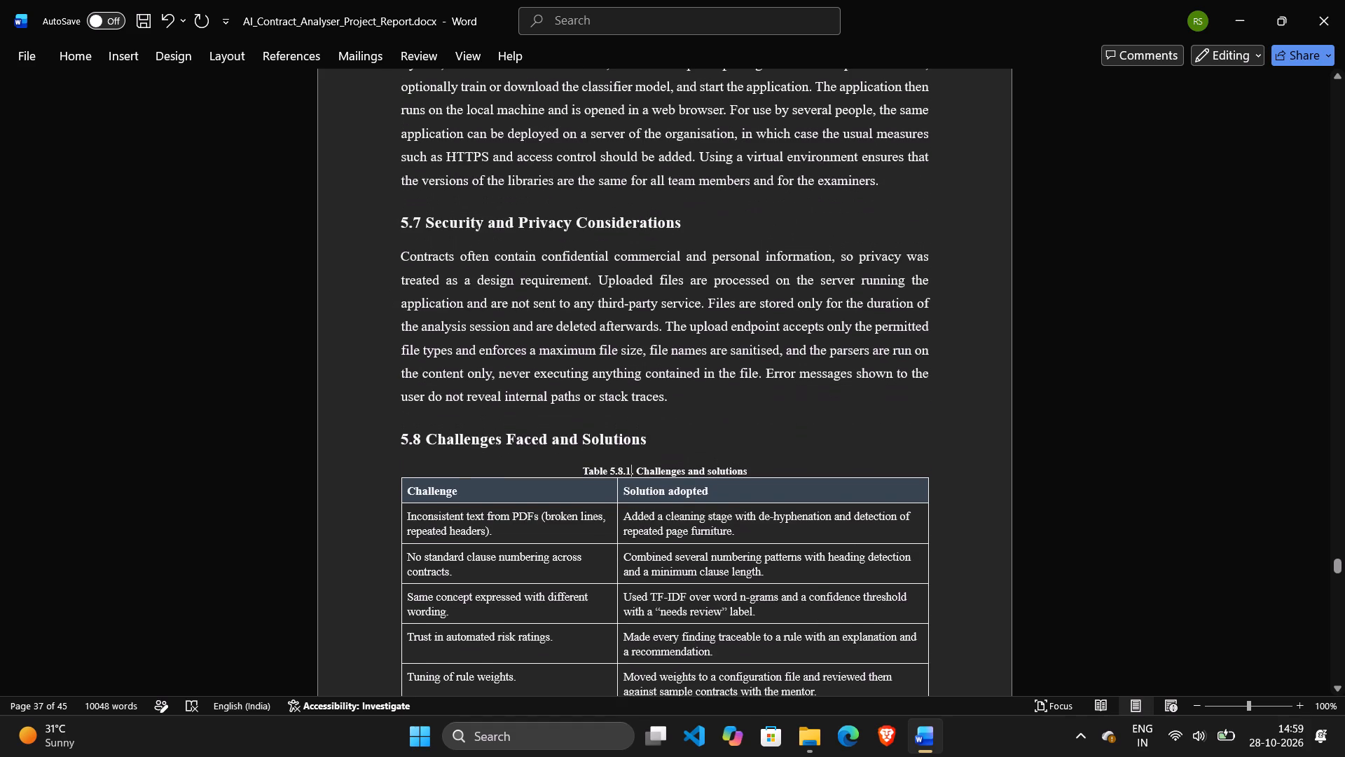
scroll(621, 281, up, 1)
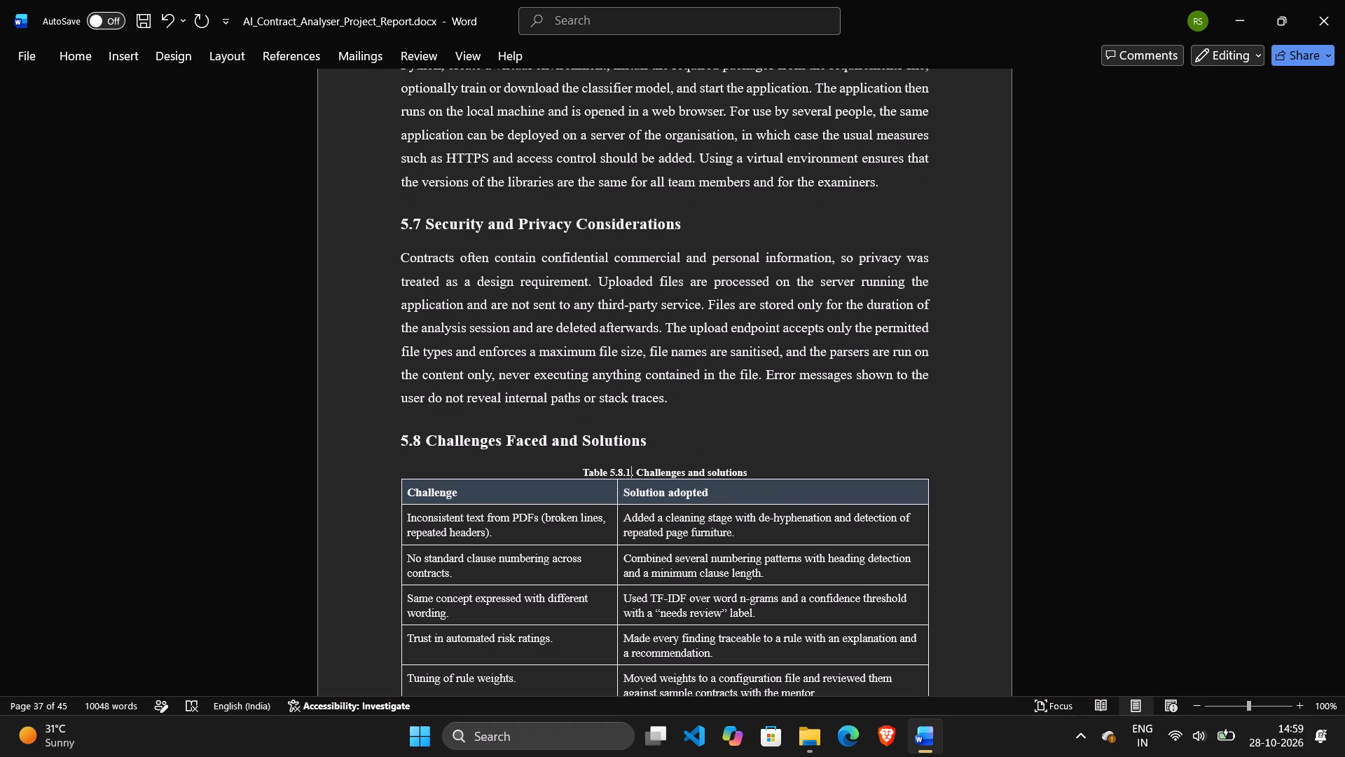
scroll(621, 281, up, 2)
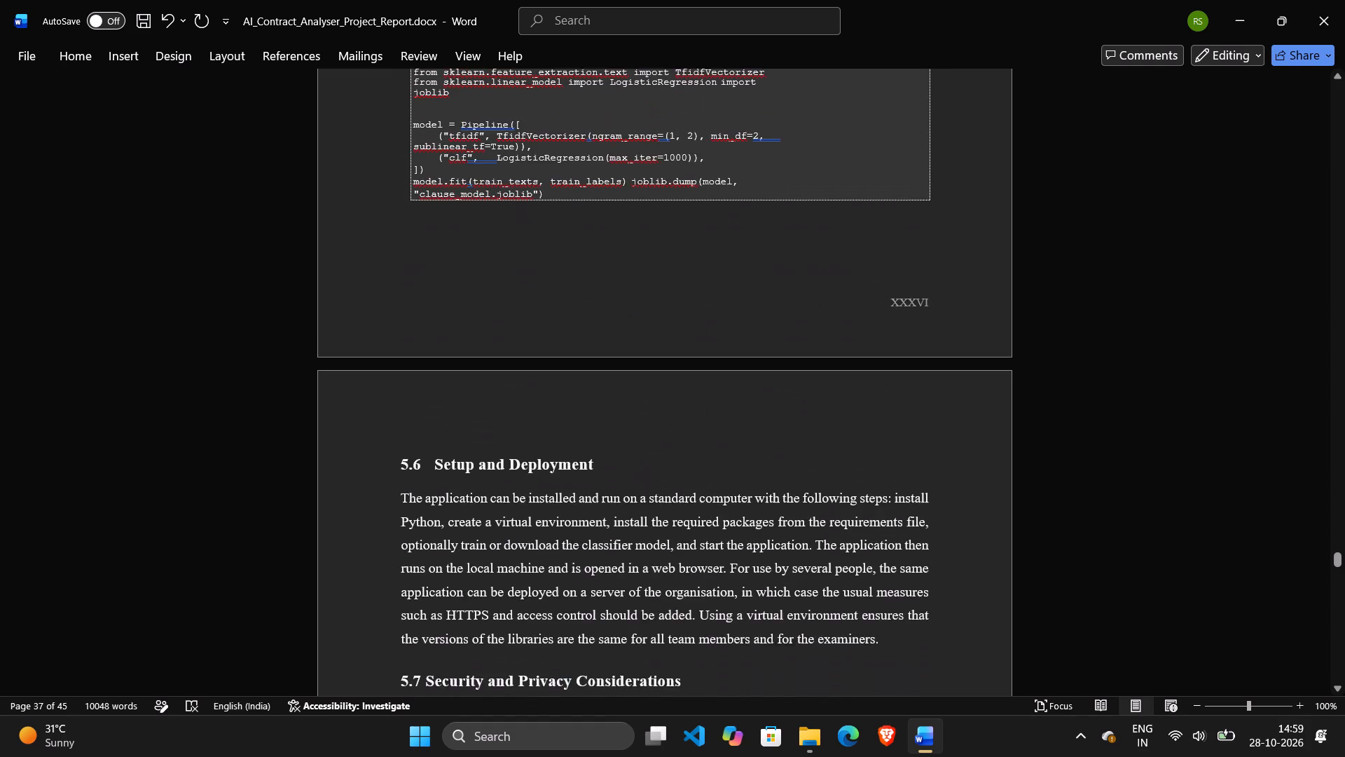
scroll(621, 281, up, 2)
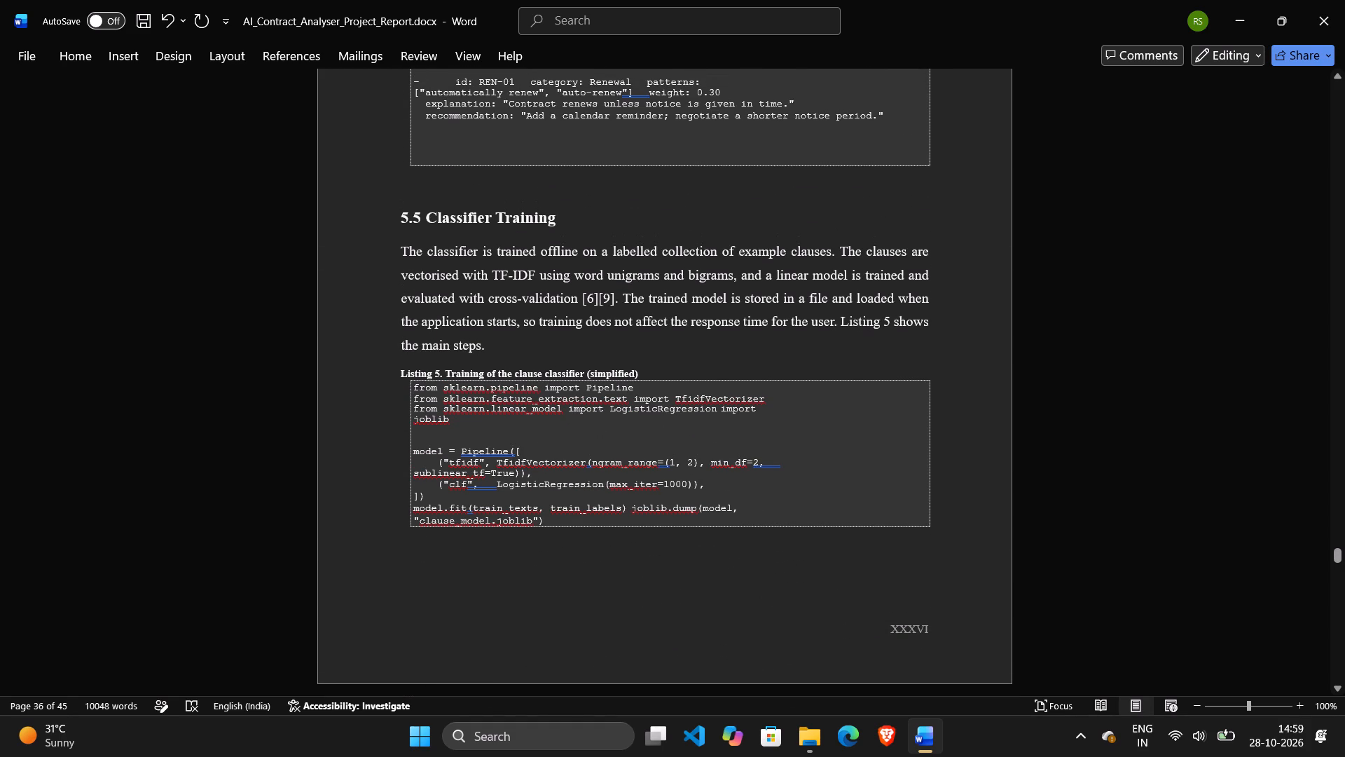
scroll(621, 281, up, 1)
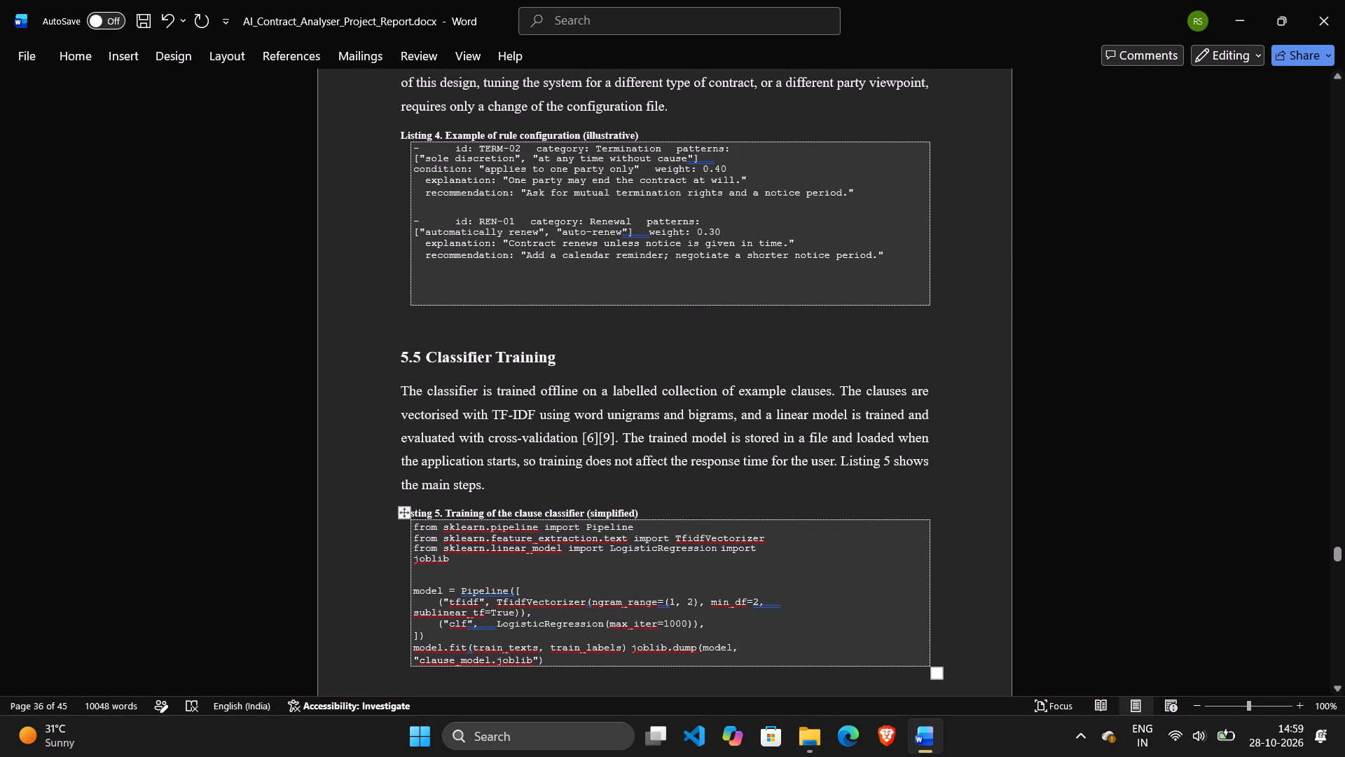
click(441, 515)
text(5.1)
Renumber the caption of the rule configuration example in section 5.4 as Listing 5.4.1.
scroll(627, 501, up, 2)
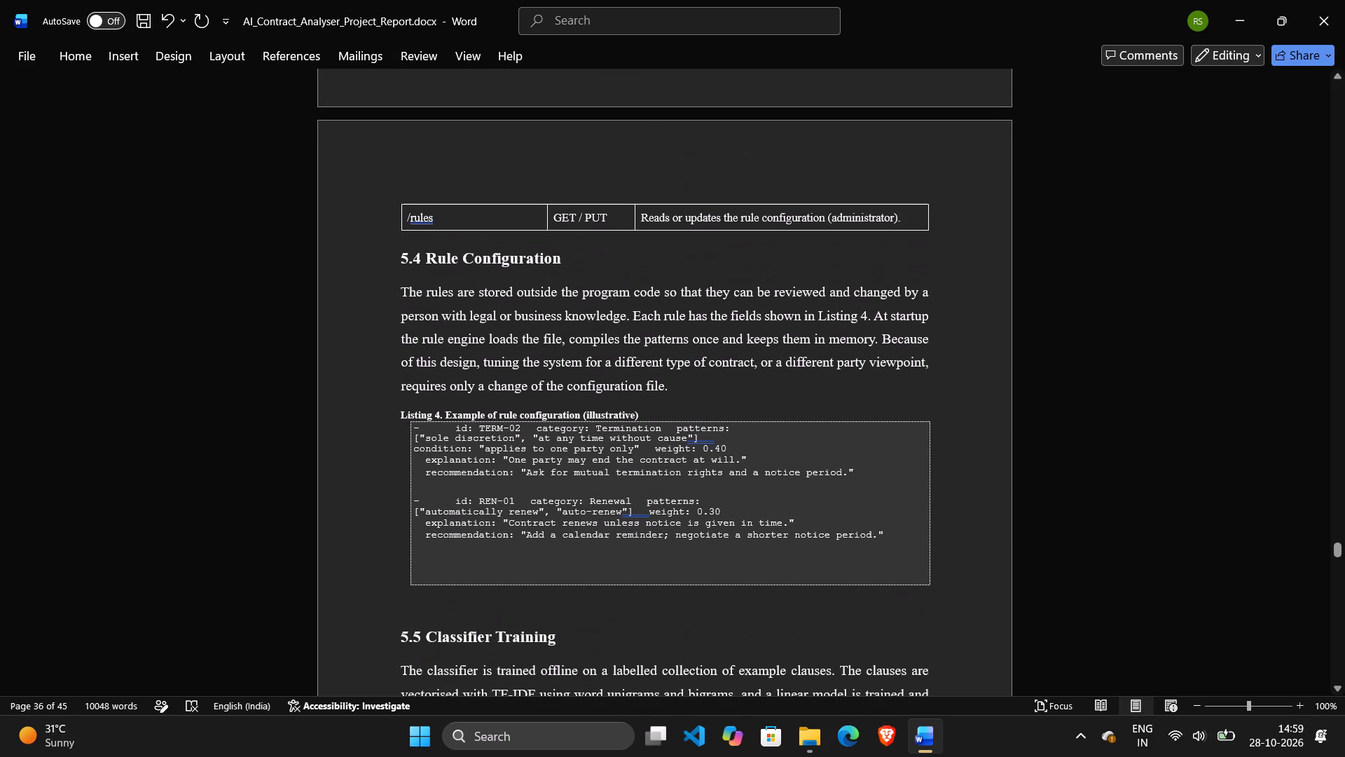
click(441, 411)
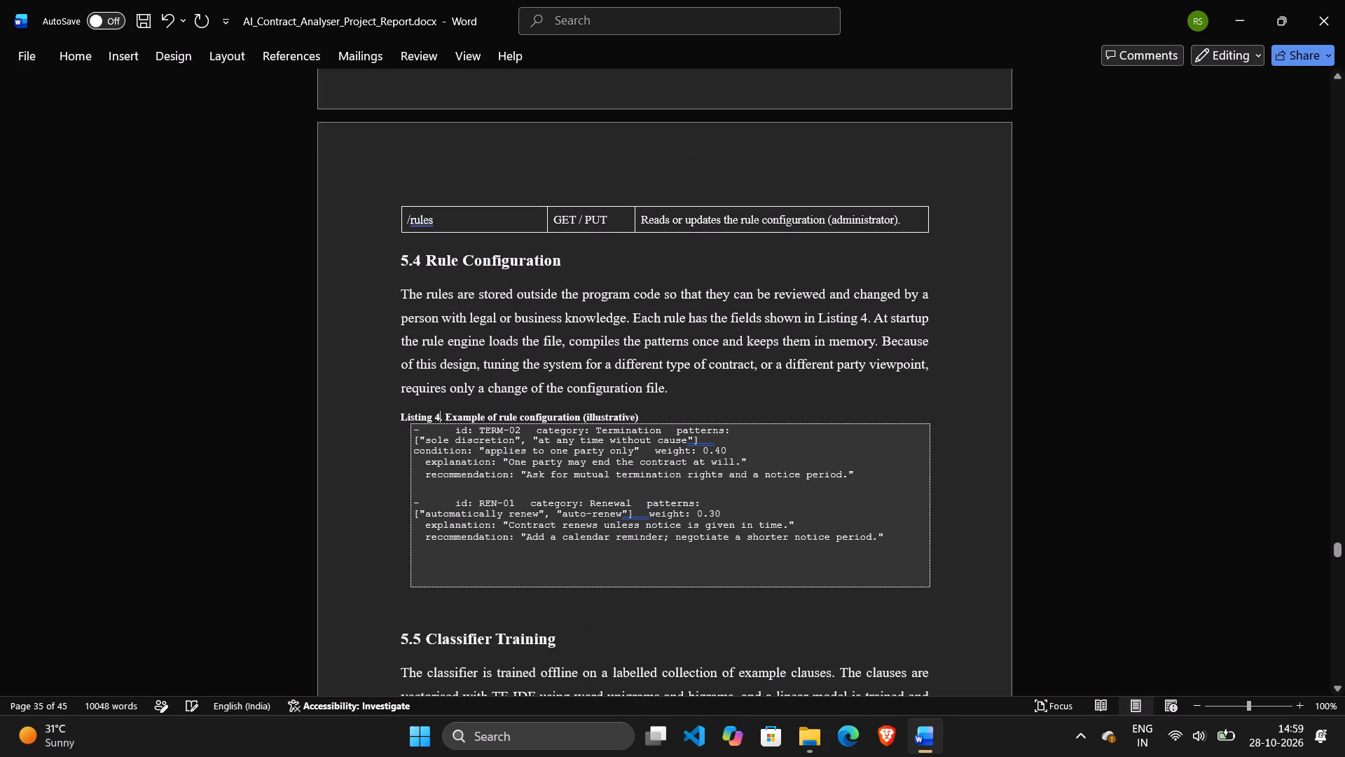
key(Left)
text(5.)
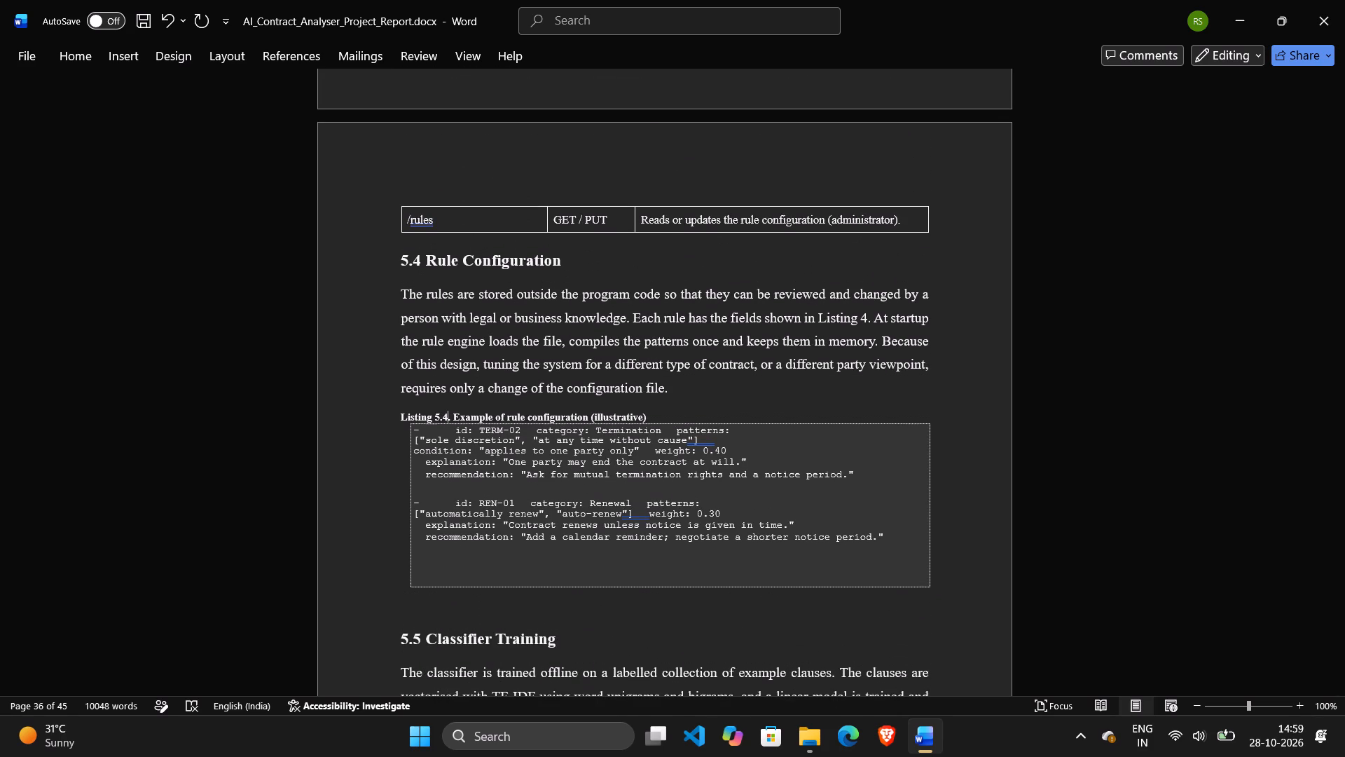
key(Right)
key(Right)
key(1)
Renumber the caption of the application endpoints table in section 5.3 as Table 5.3.1.
scroll(495, 418, up, 1)
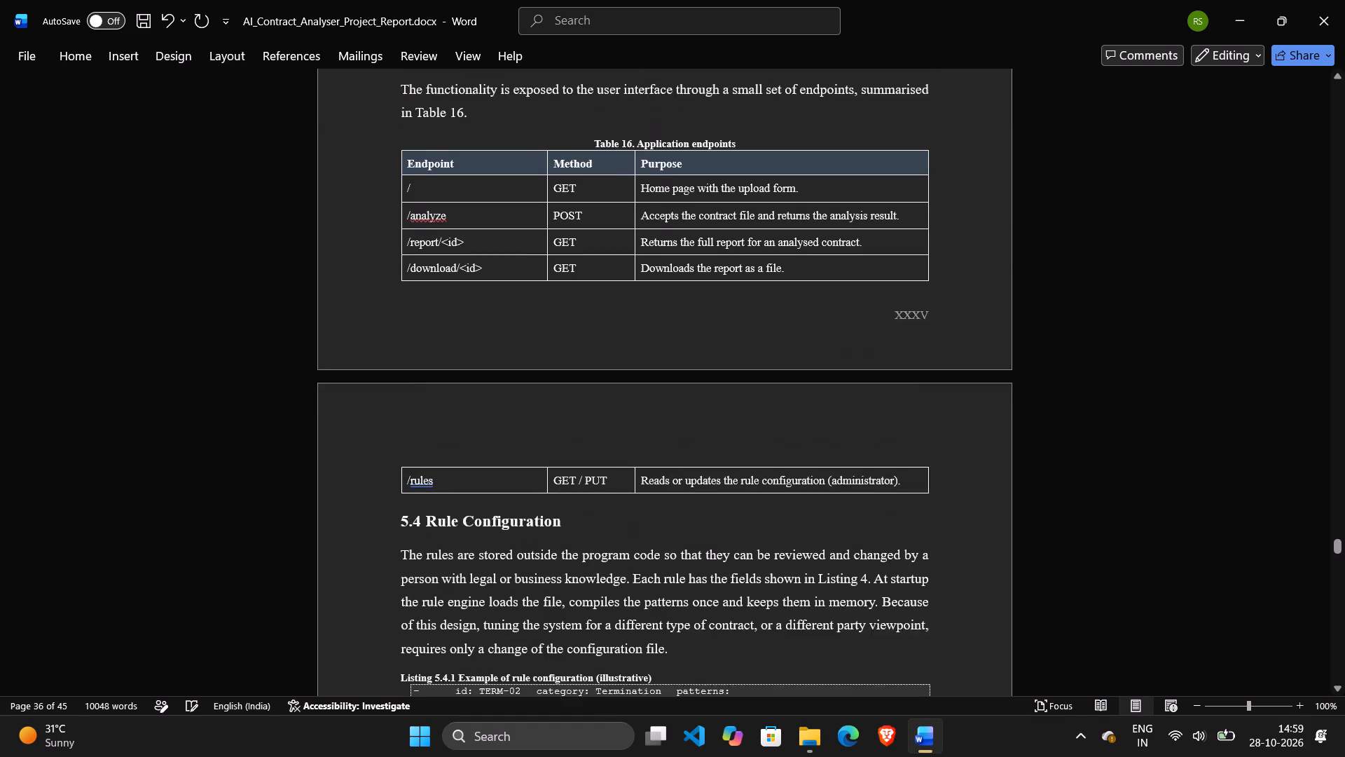
scroll(495, 418, up, 2)
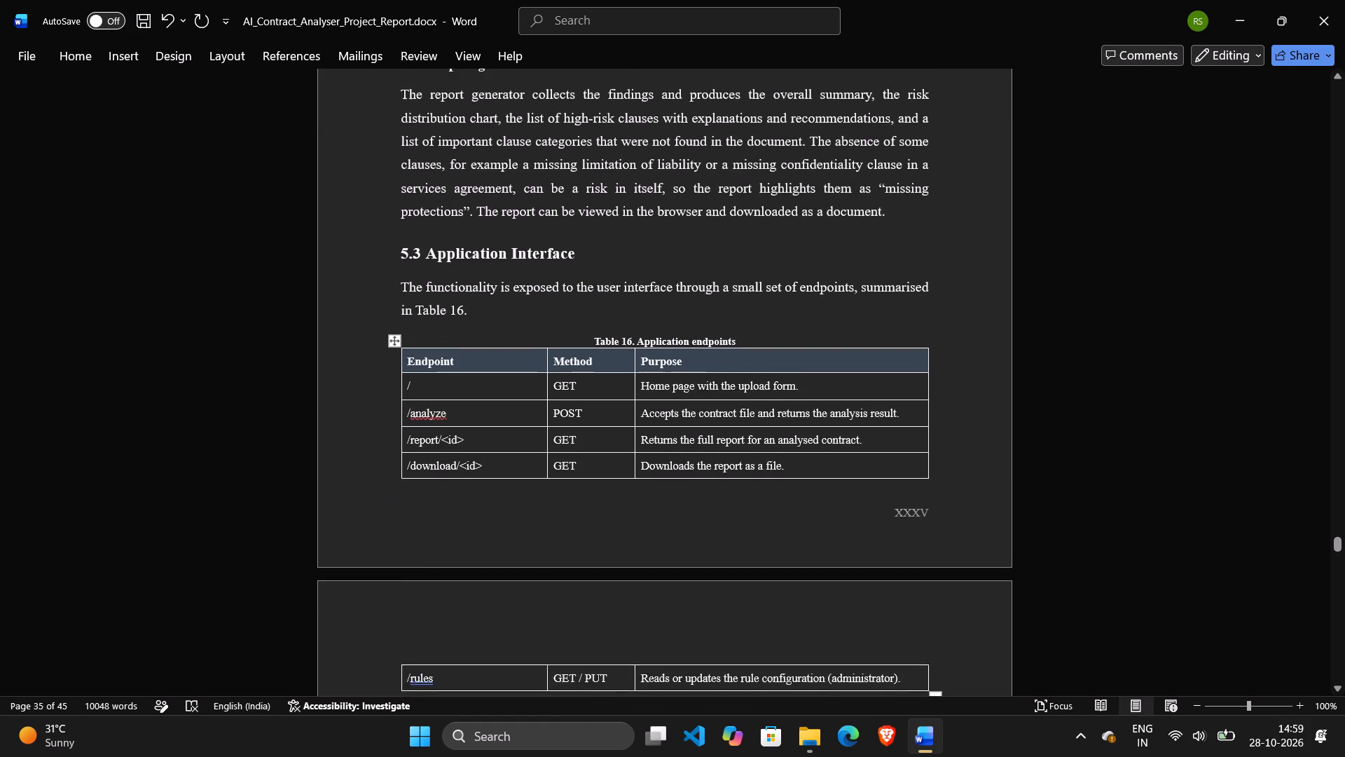
scroll(489, 373, up, 2)
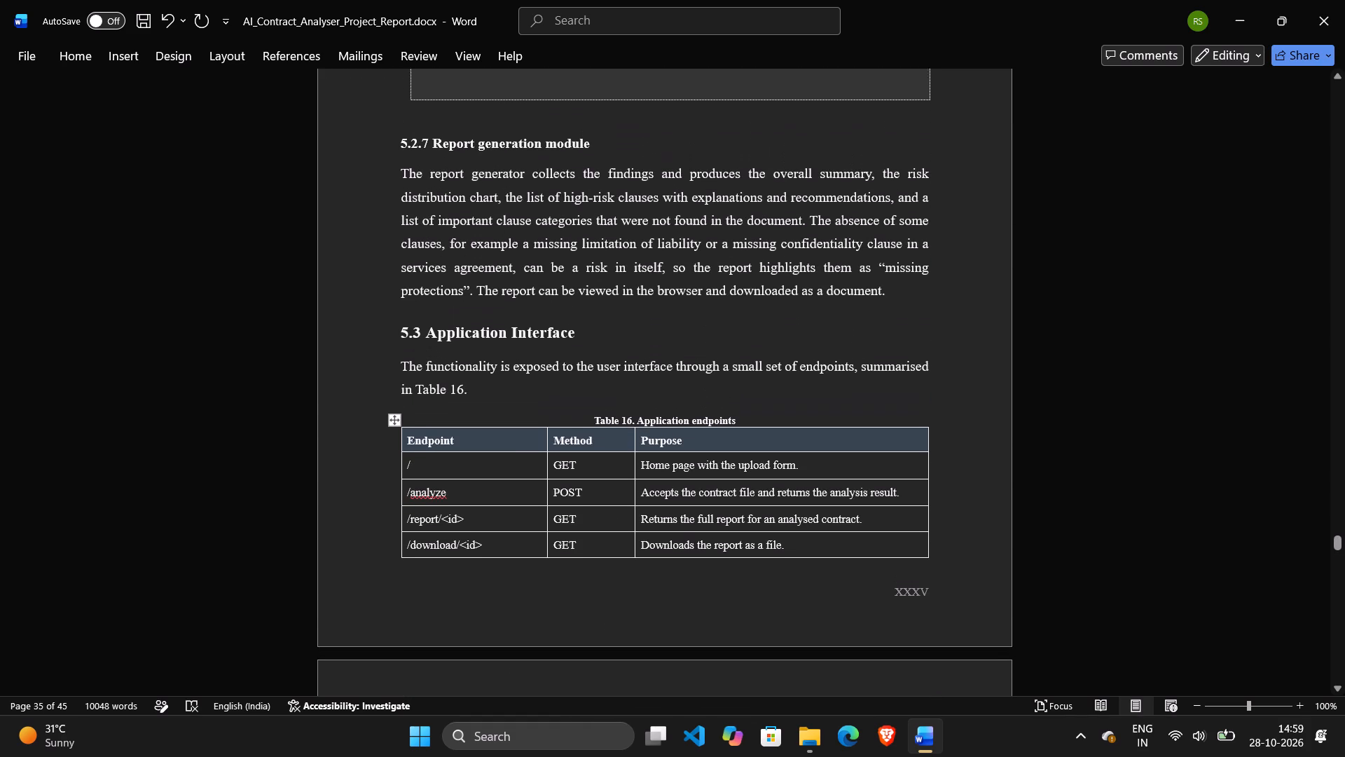
scroll(518, 375, up, 3)
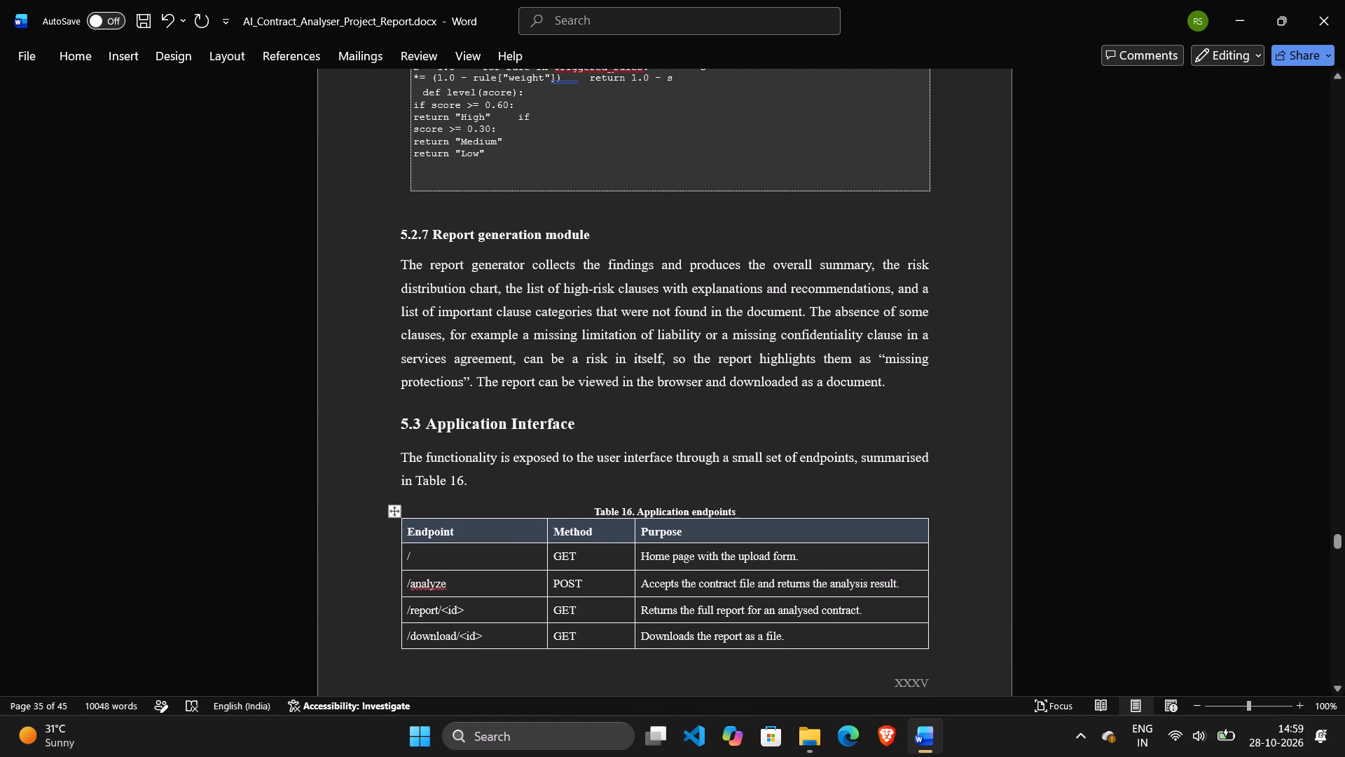
scroll(518, 375, up, 1)
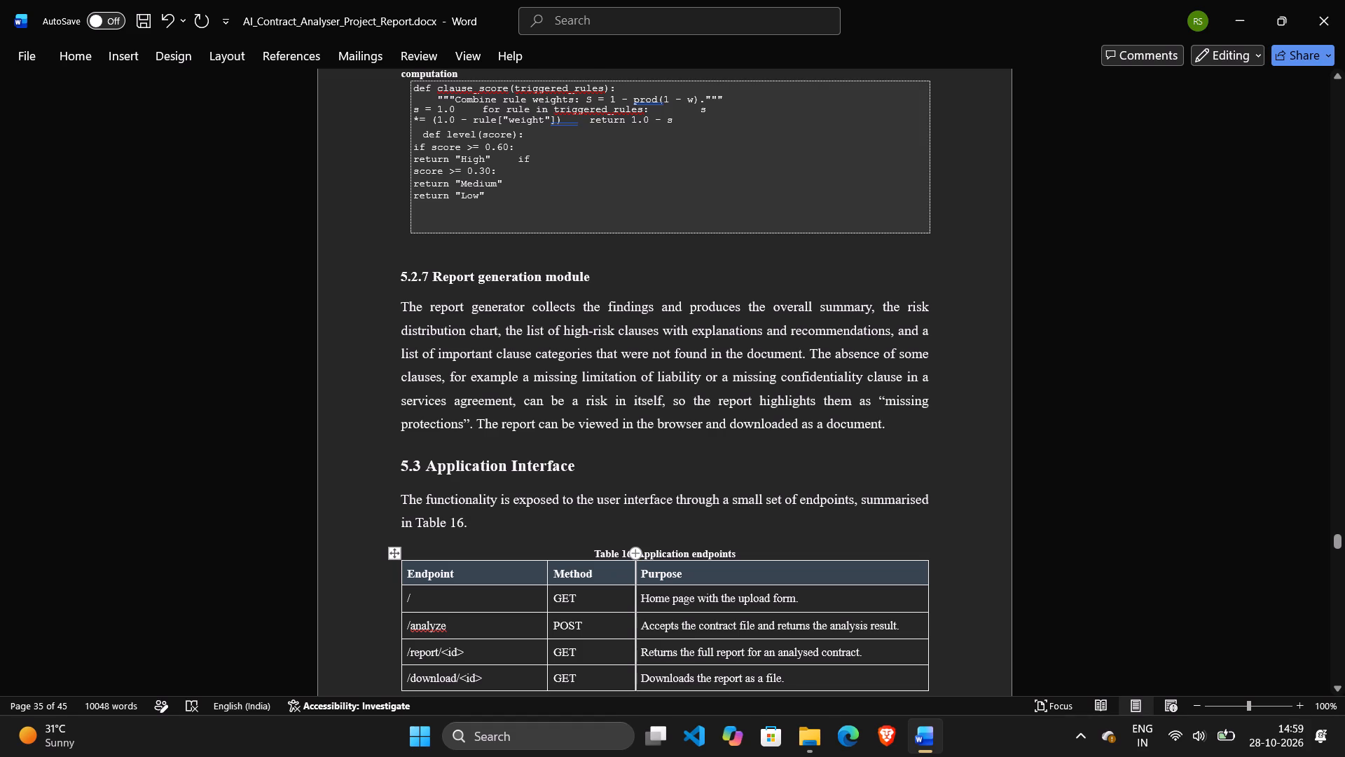
click(625, 554)
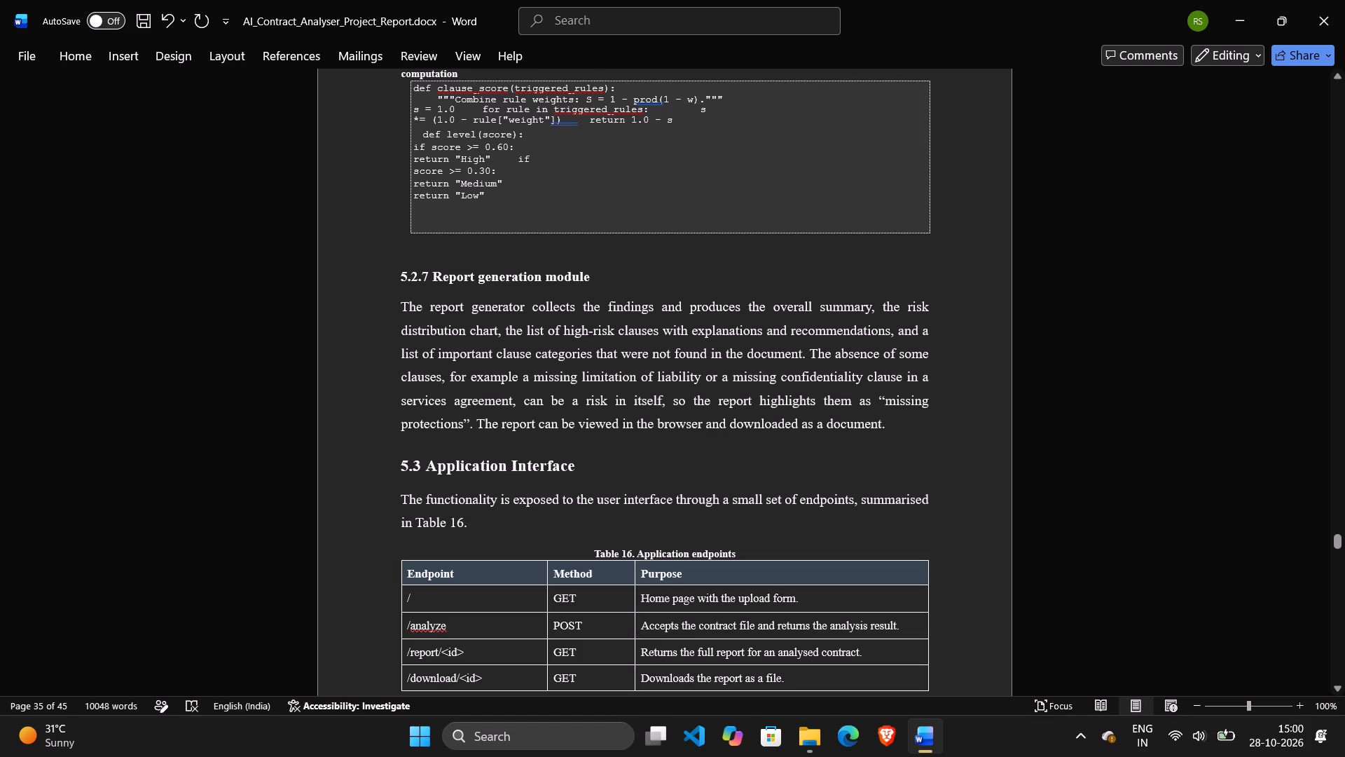
key(Delete)
key(BackSpace)
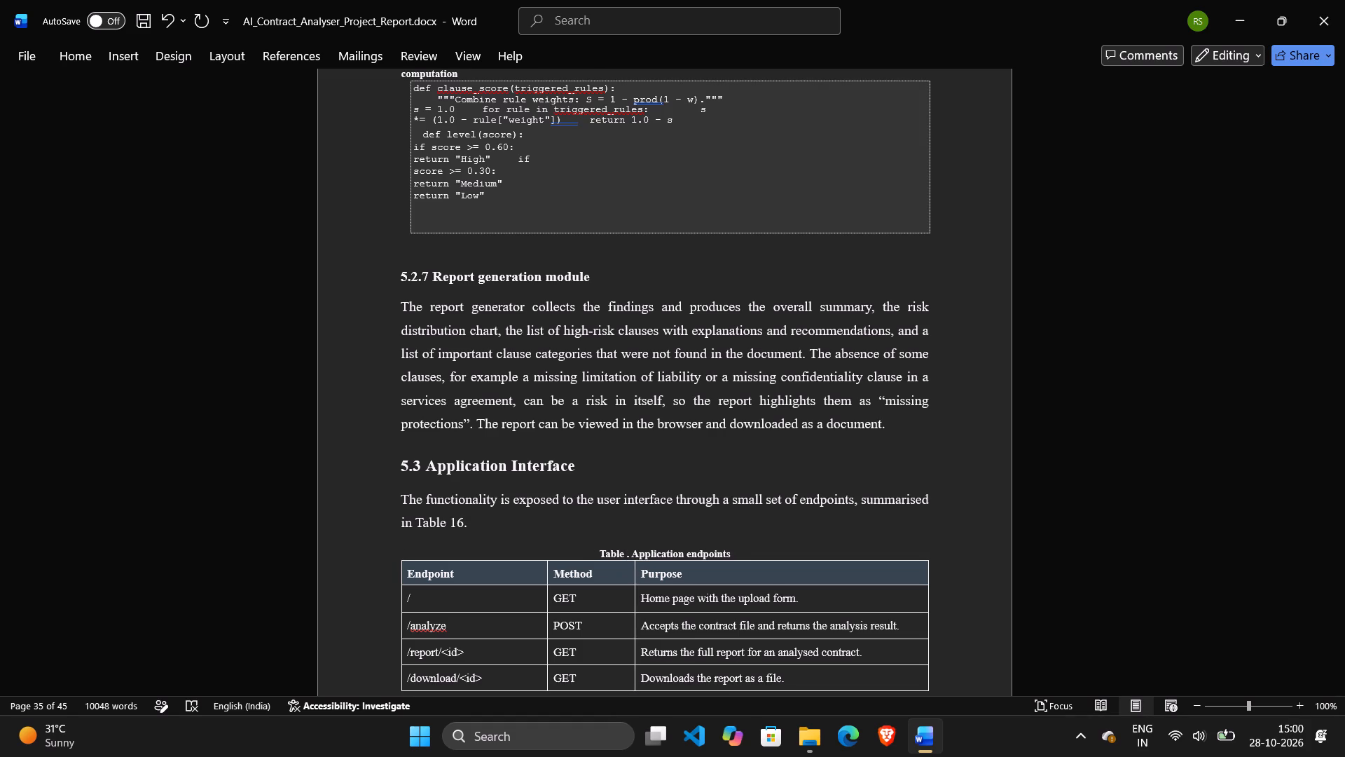
text(5.3.1)
Renumber the caption of the simplified clause segmentation listing in section 5.2.3 as Listing 5.2.3.1.
scroll(729, 537, up, 1)
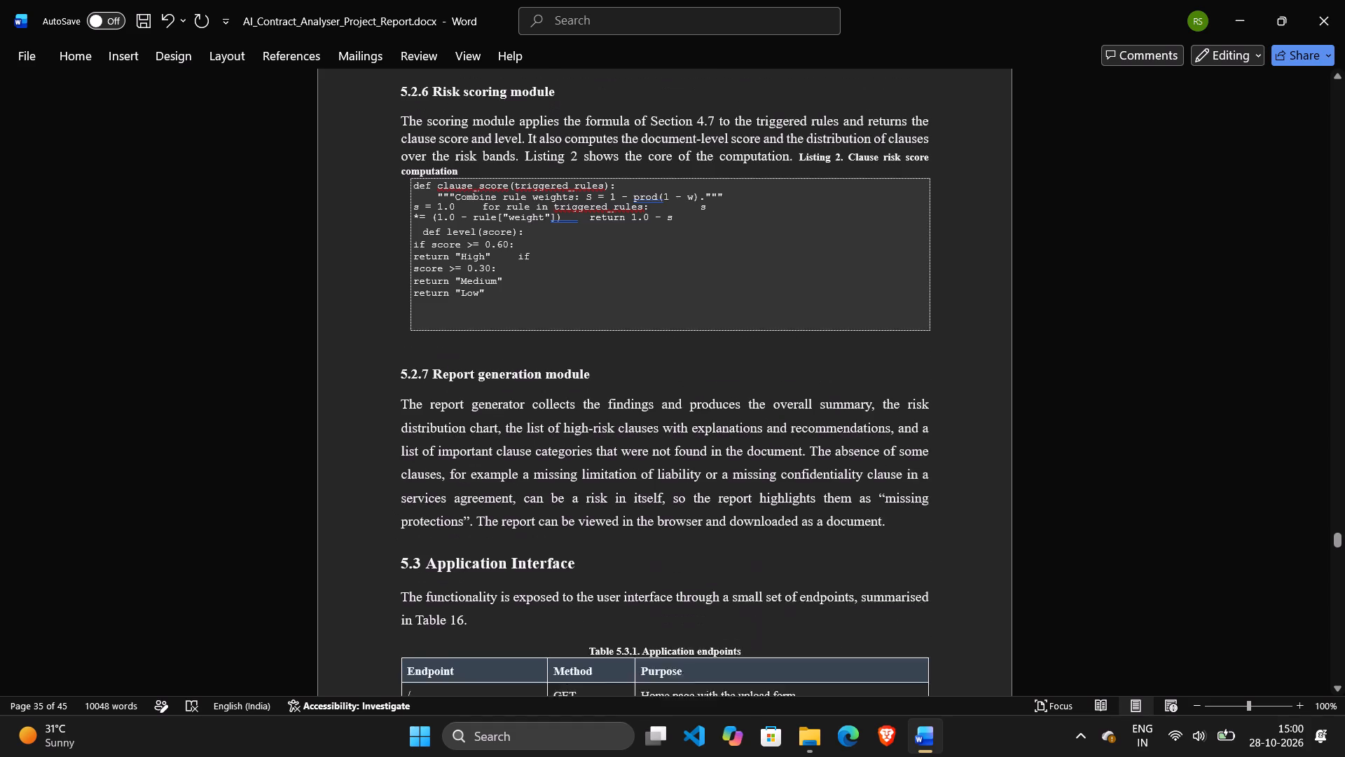
scroll(729, 537, up, 4)
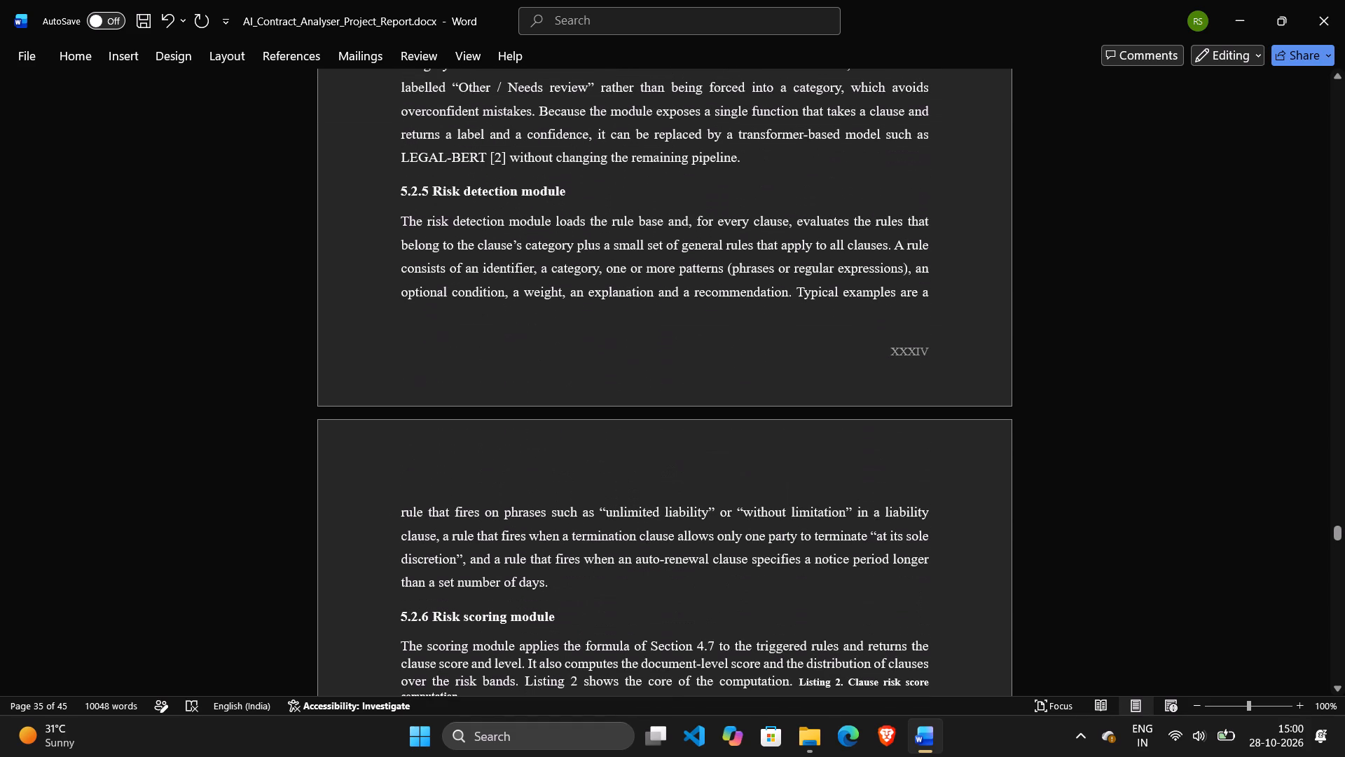
scroll(729, 537, up, 2)
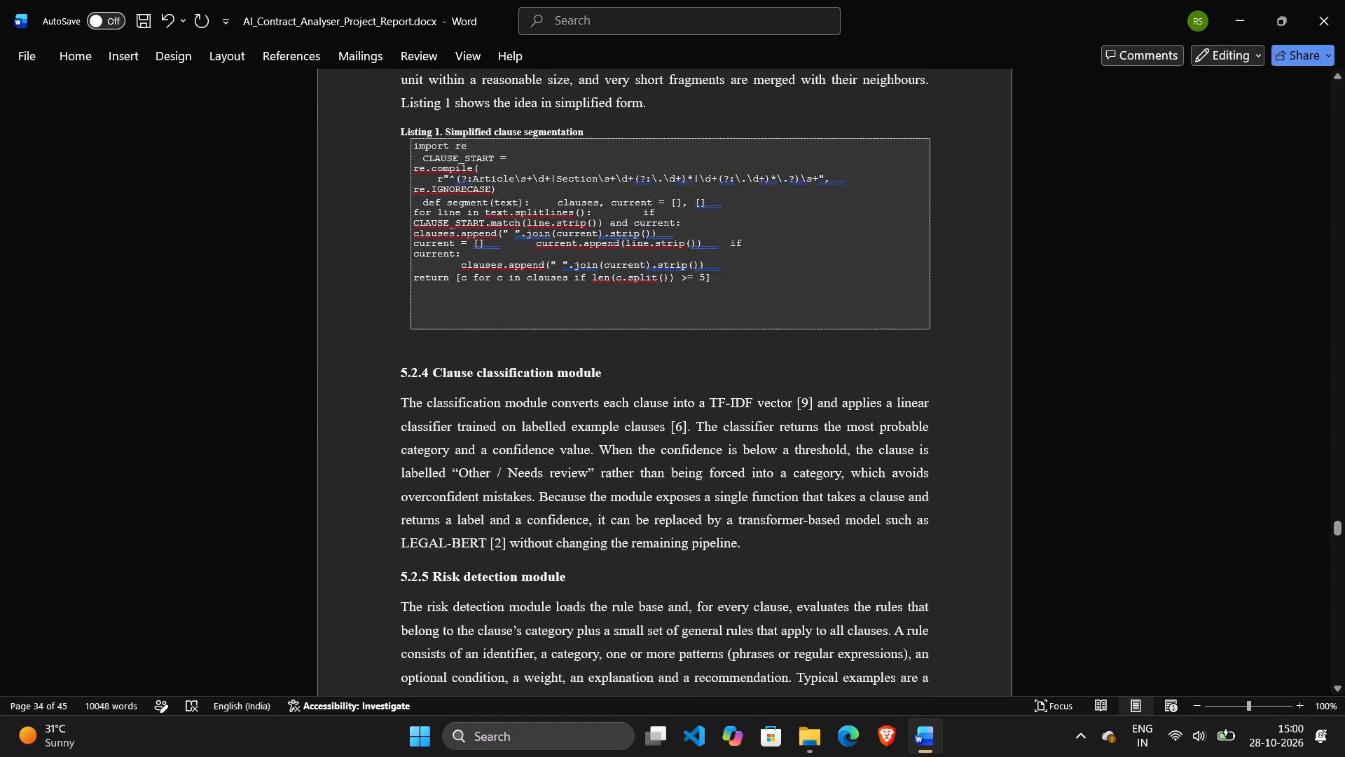
scroll(729, 537, up, 1)
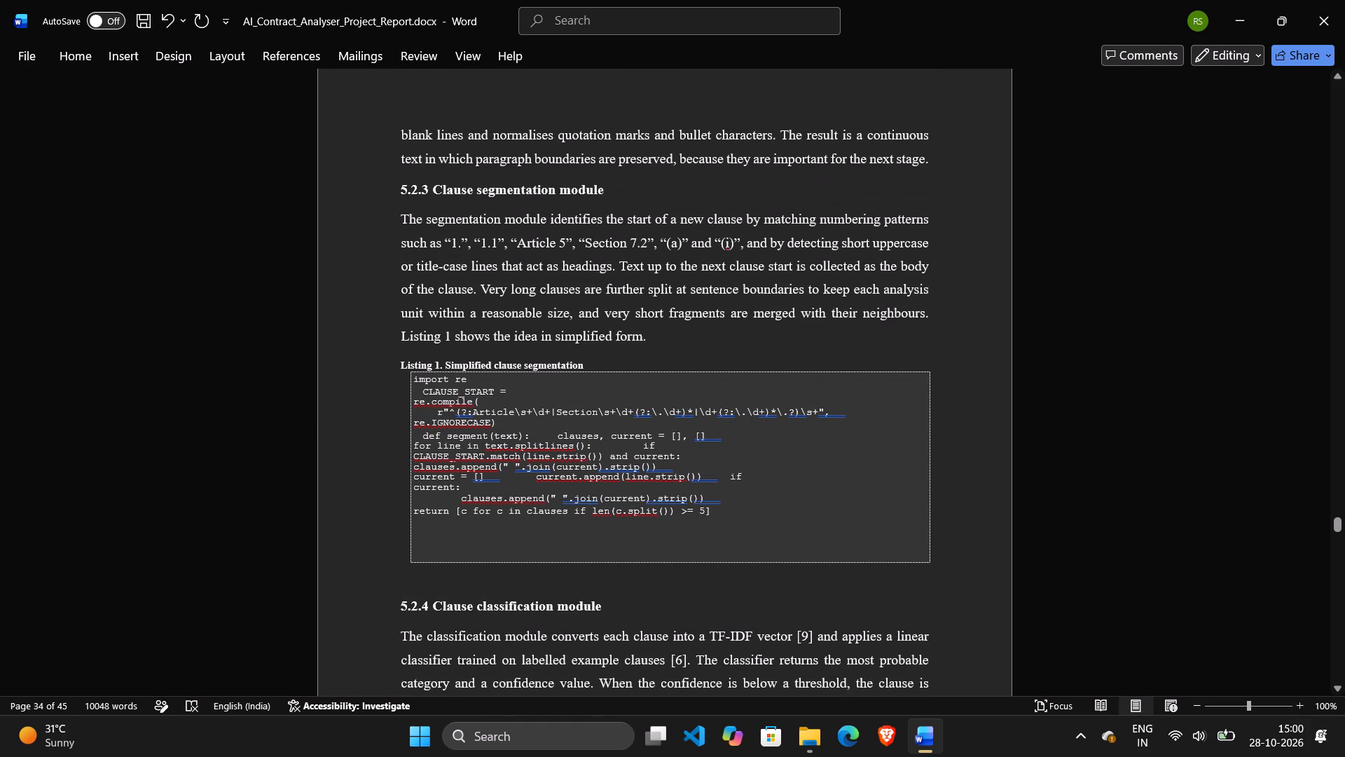
click(437, 364)
text(5.)
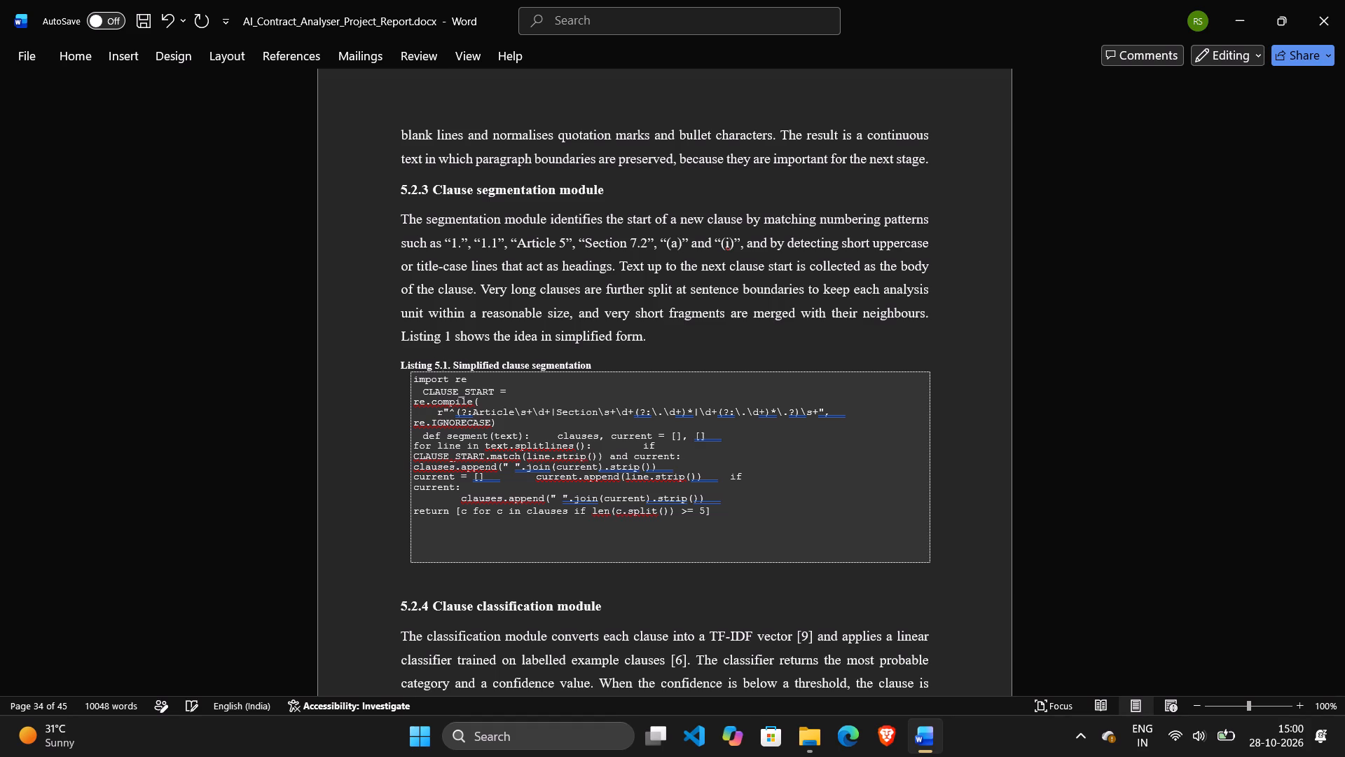
text(2.3)
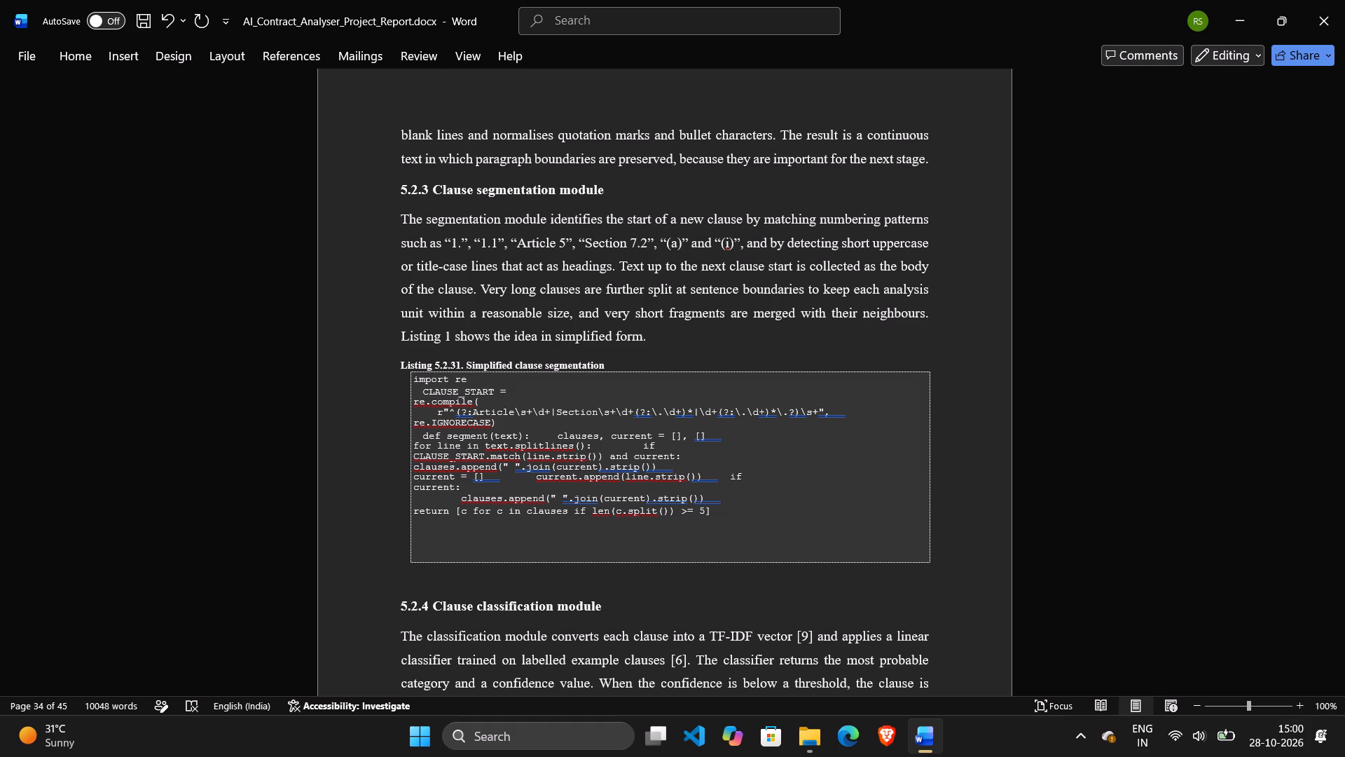
key(period)
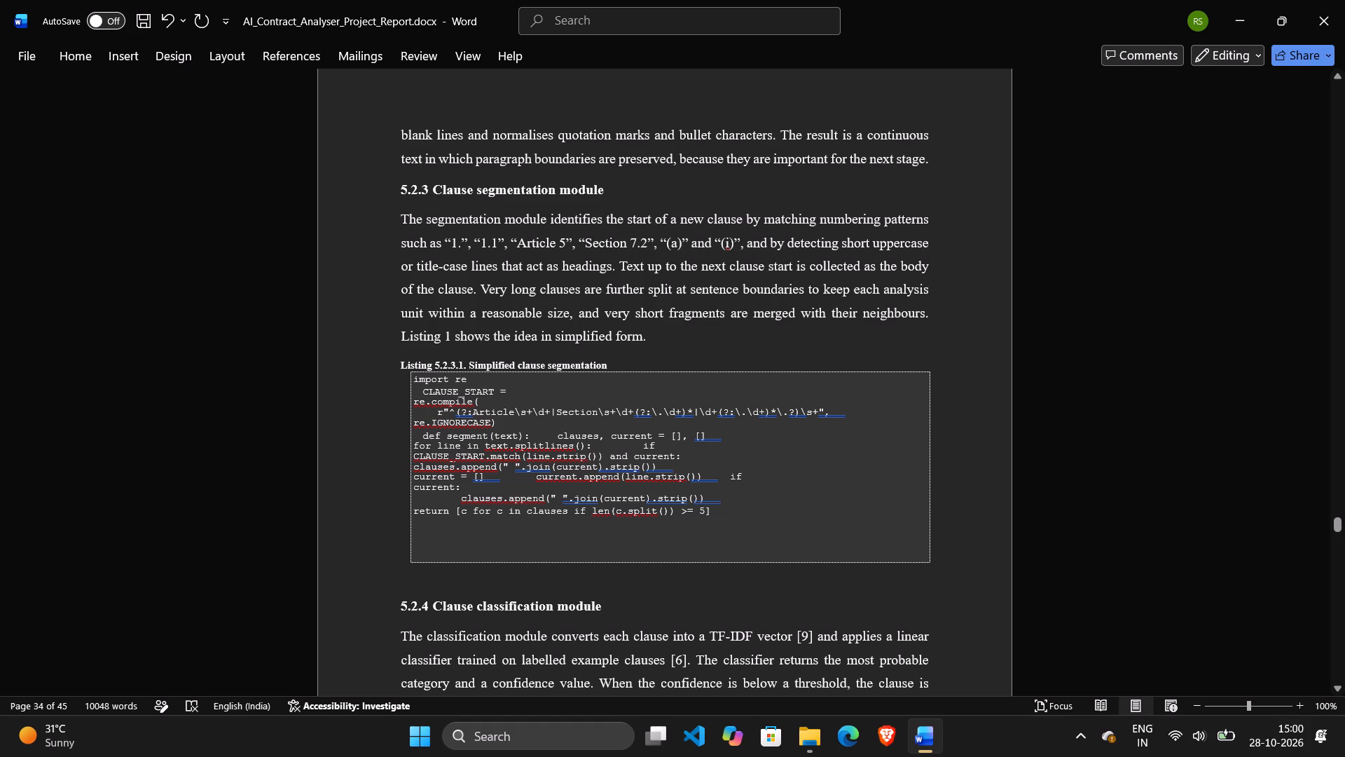
Renumber the caption of the technology stack table in section 5.1 as Table 5.1.1.
scroll(464, 348, down, 1)
scroll(464, 348, up, 2)
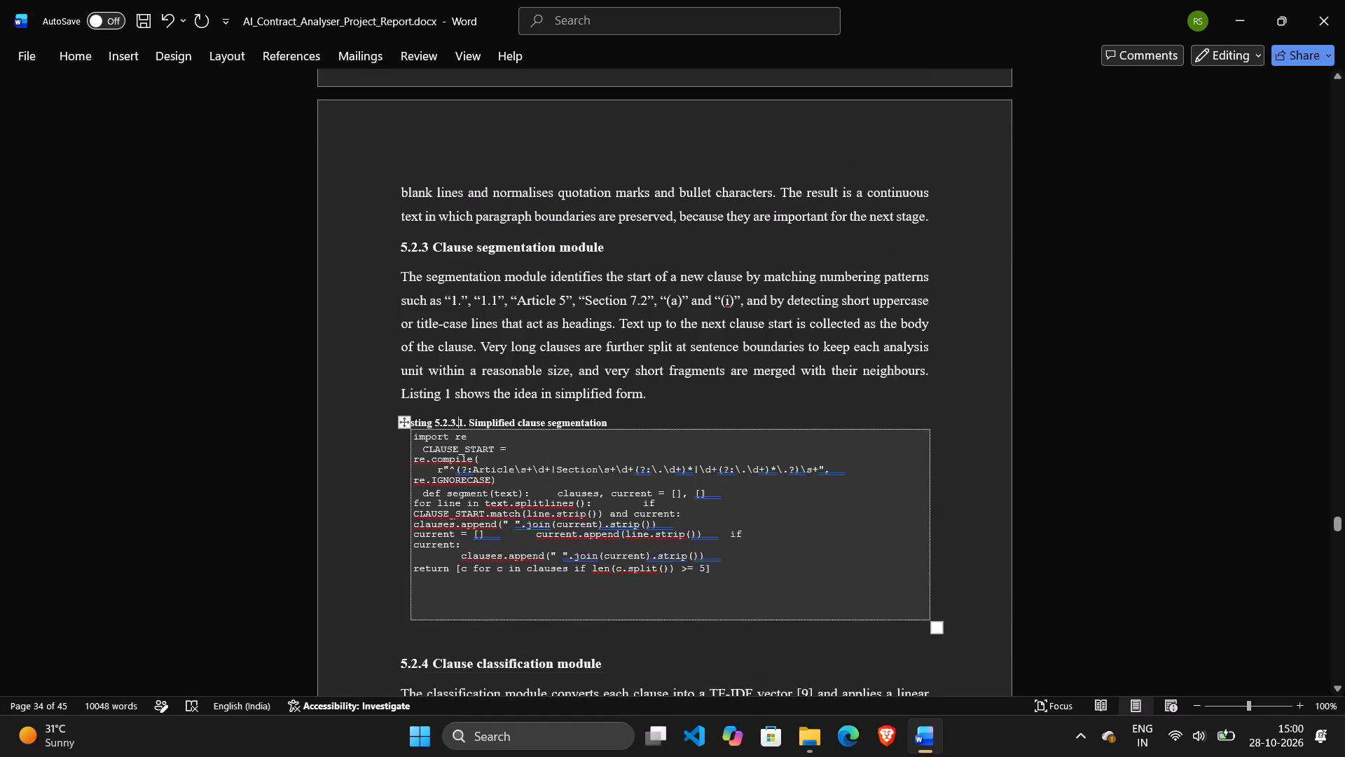
scroll(464, 348, up, 2)
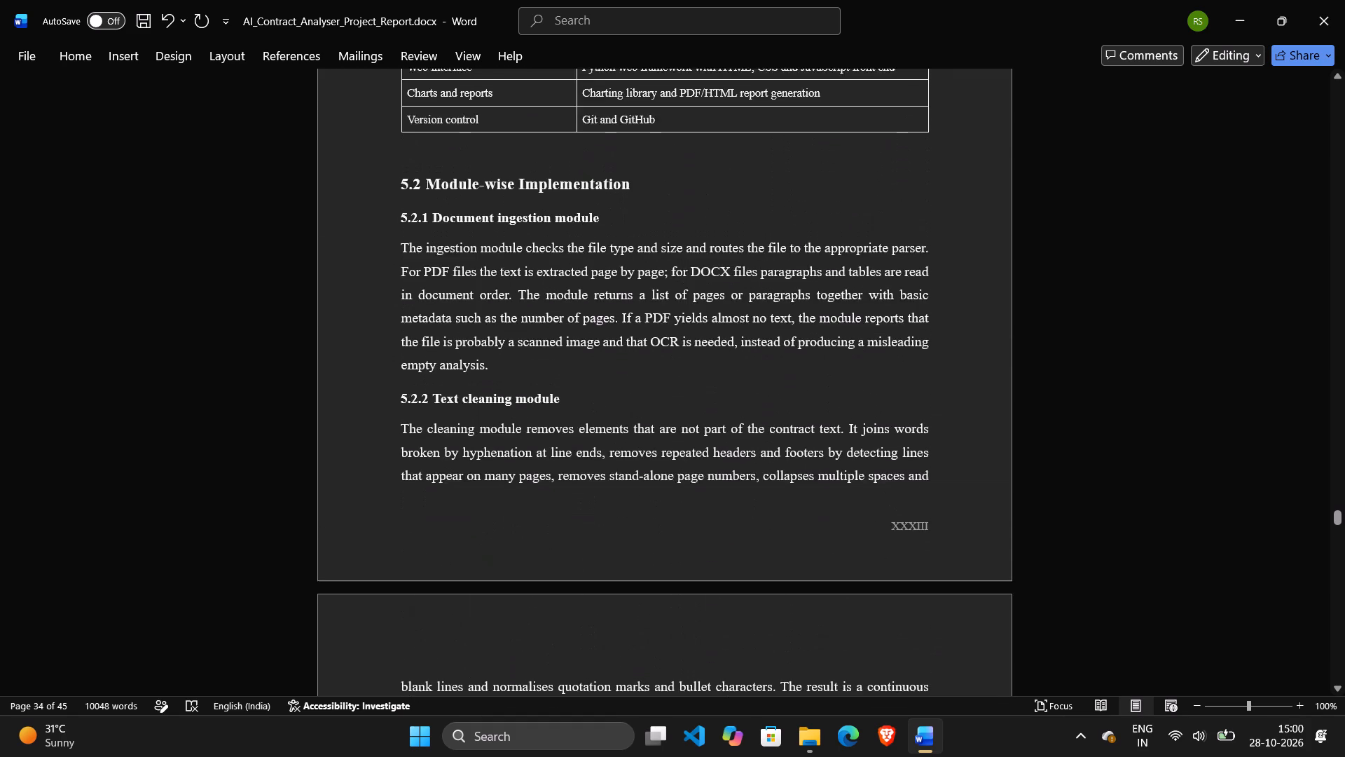
scroll(464, 348, up, 3)
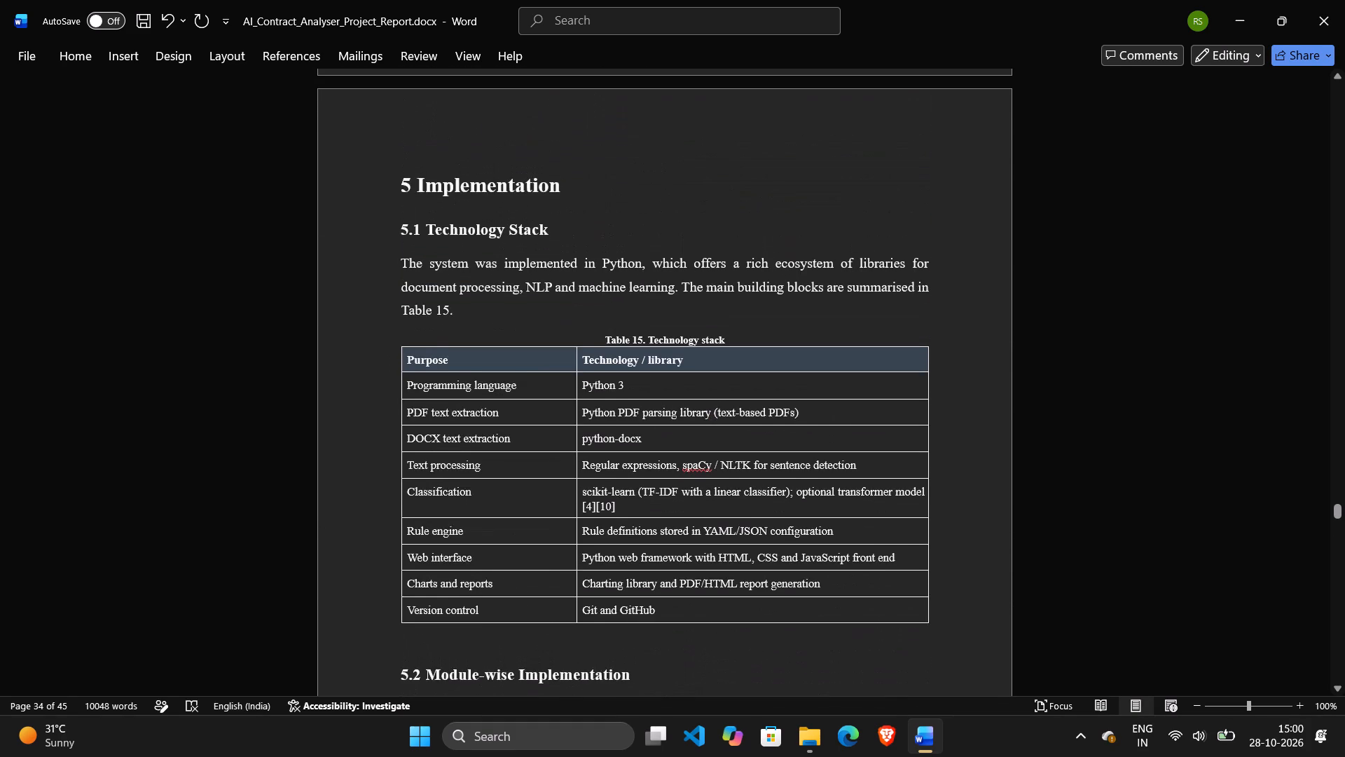
scroll(464, 348, up, 1)
click(640, 371)
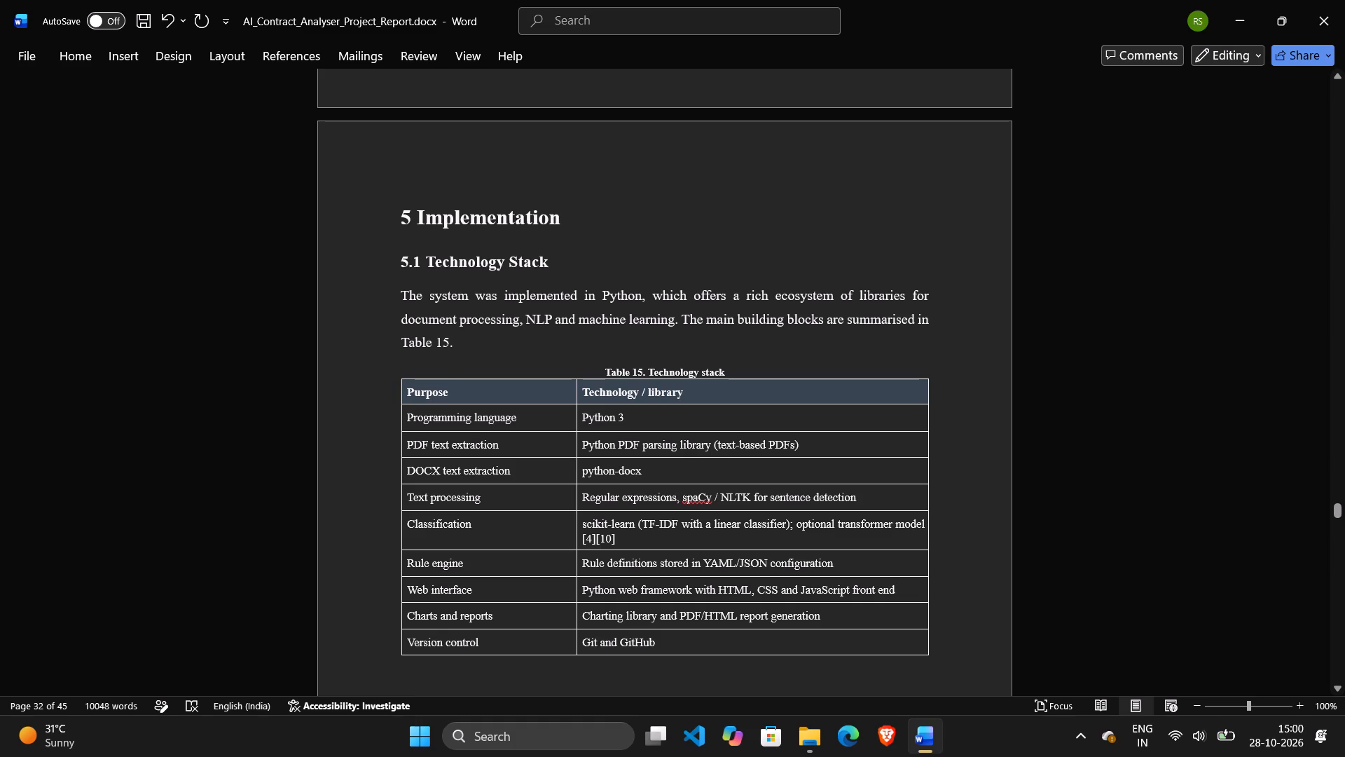
key(BackSpace)
key(BackSpace)
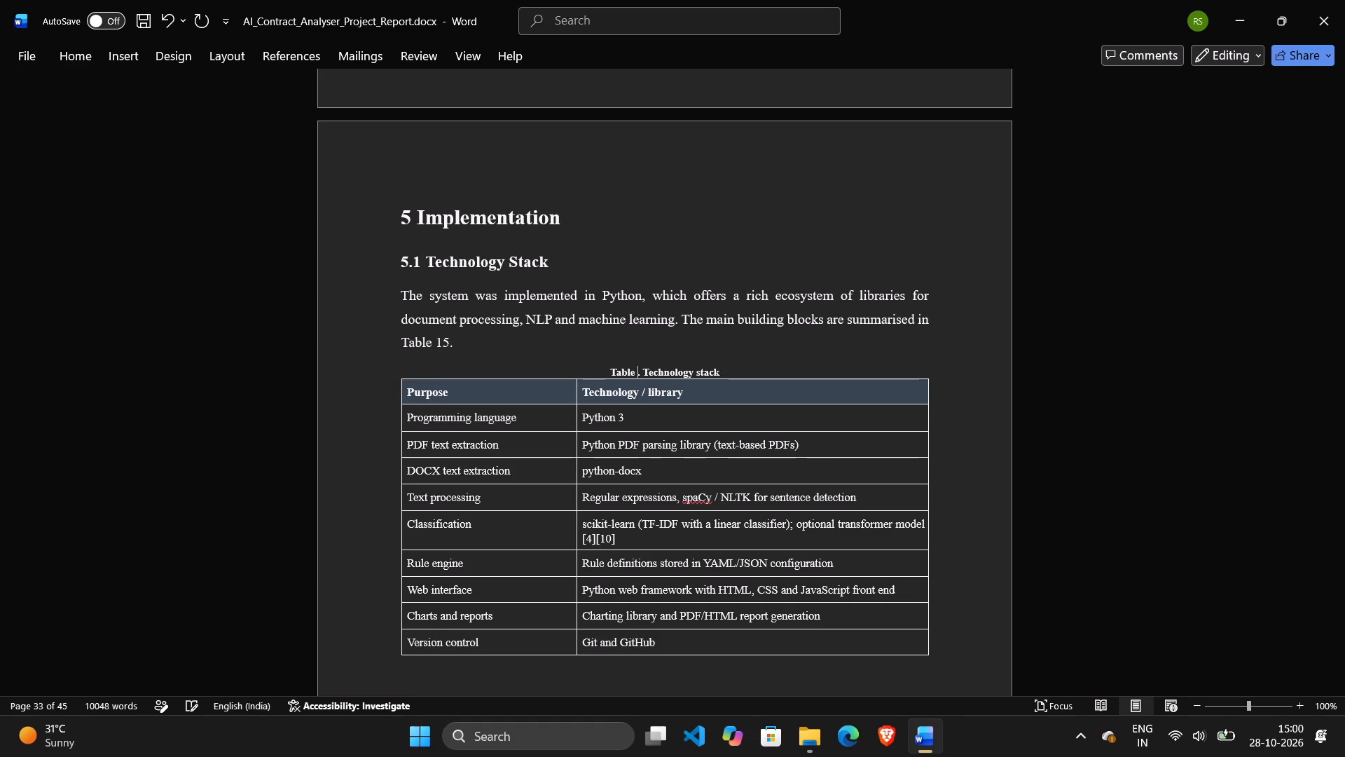
text(5.)
text(1.1)
Renumber the caption of the module interfaces table in section 4.11 as Table 4.11.1.
scroll(714, 357, up, 1)
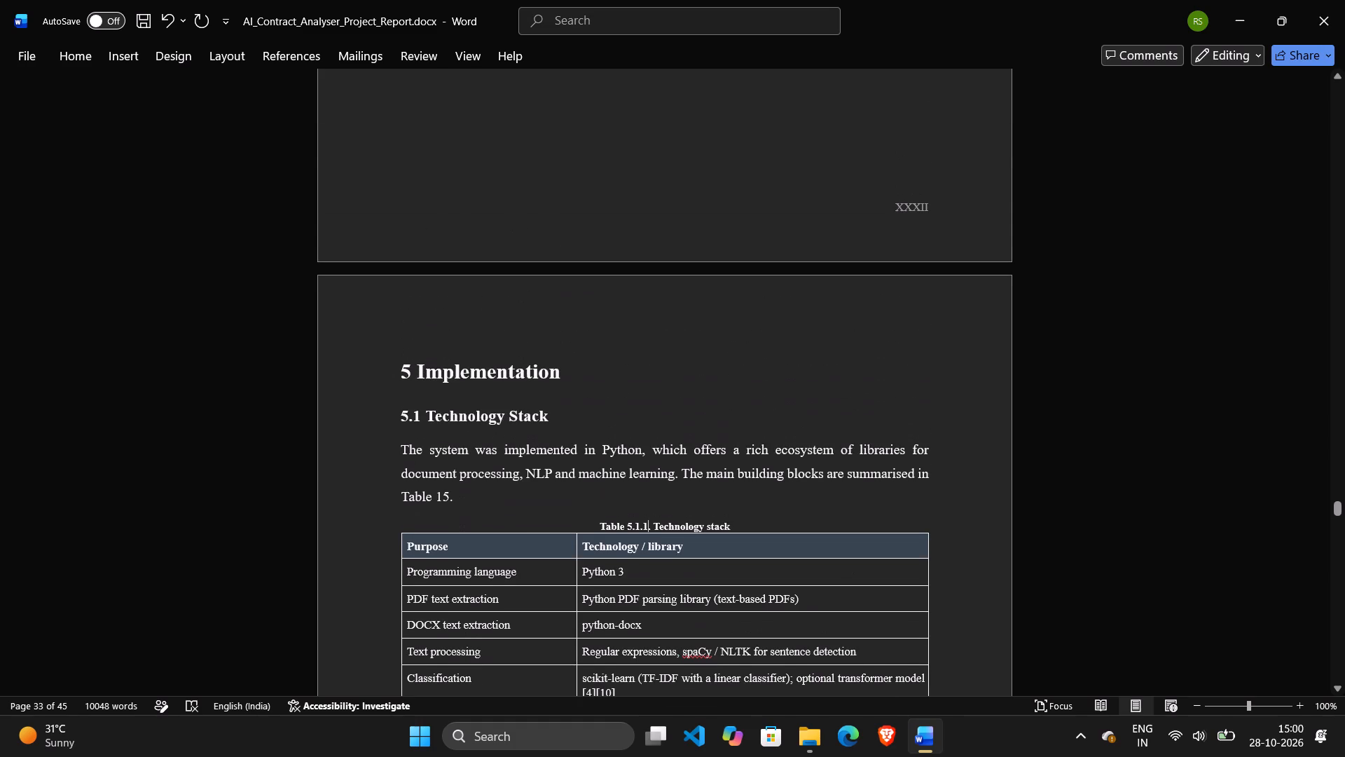
scroll(714, 357, up, 3)
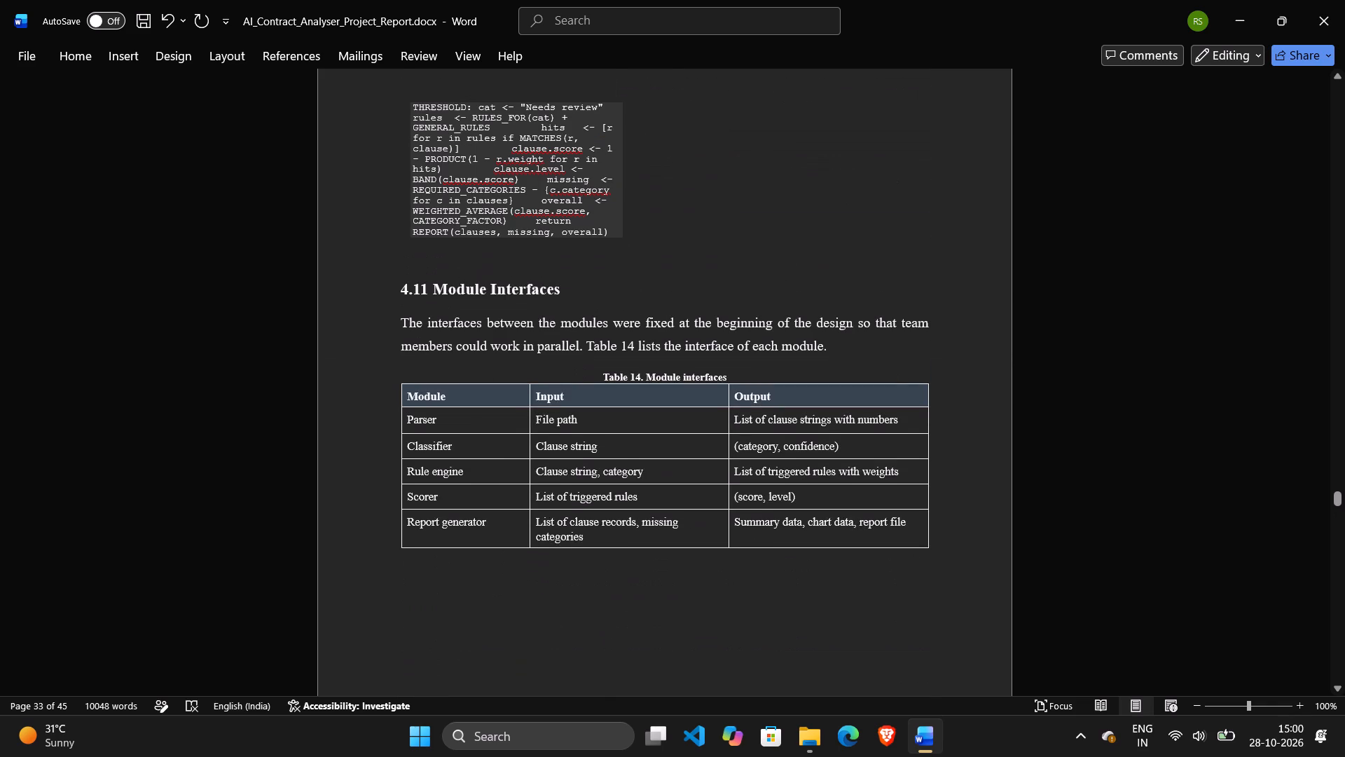
click(637, 374)
key(Right)
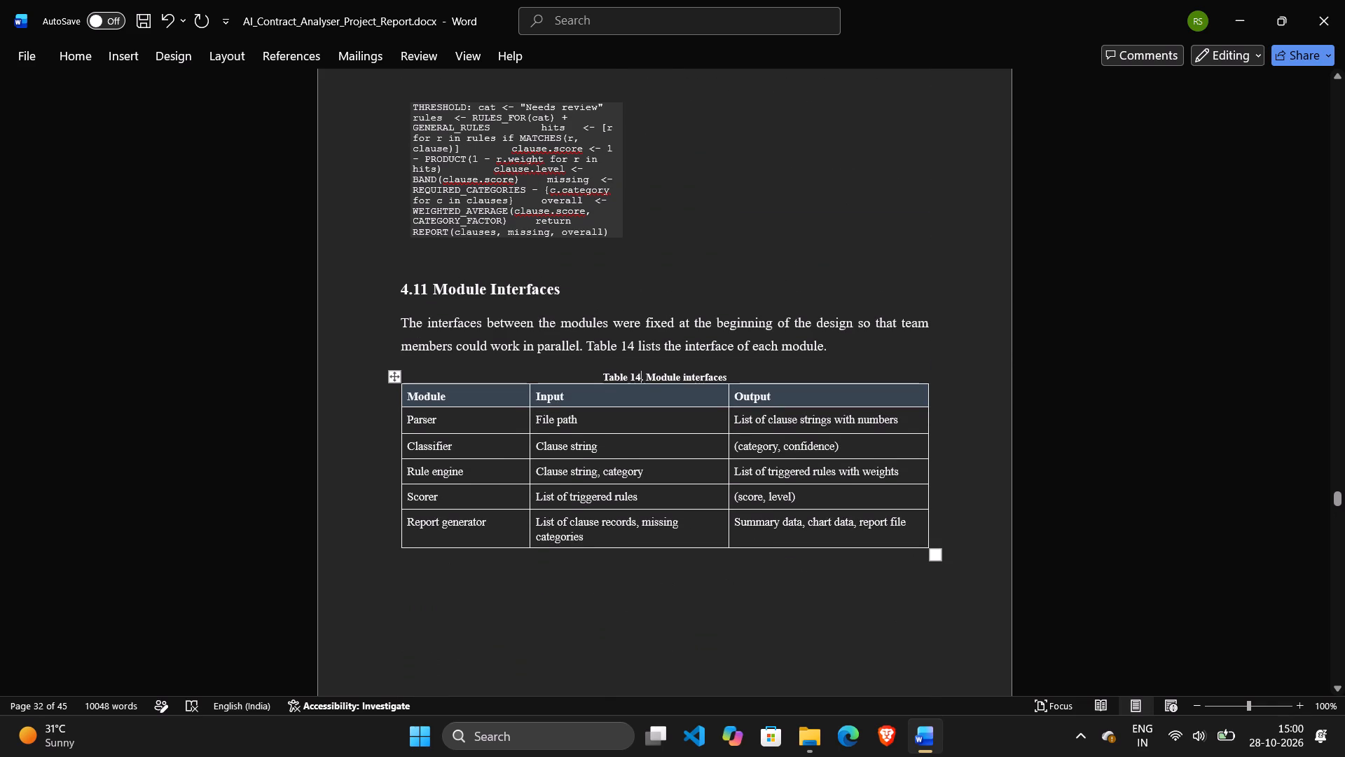
key(BackSpace)
key(BackSpace)
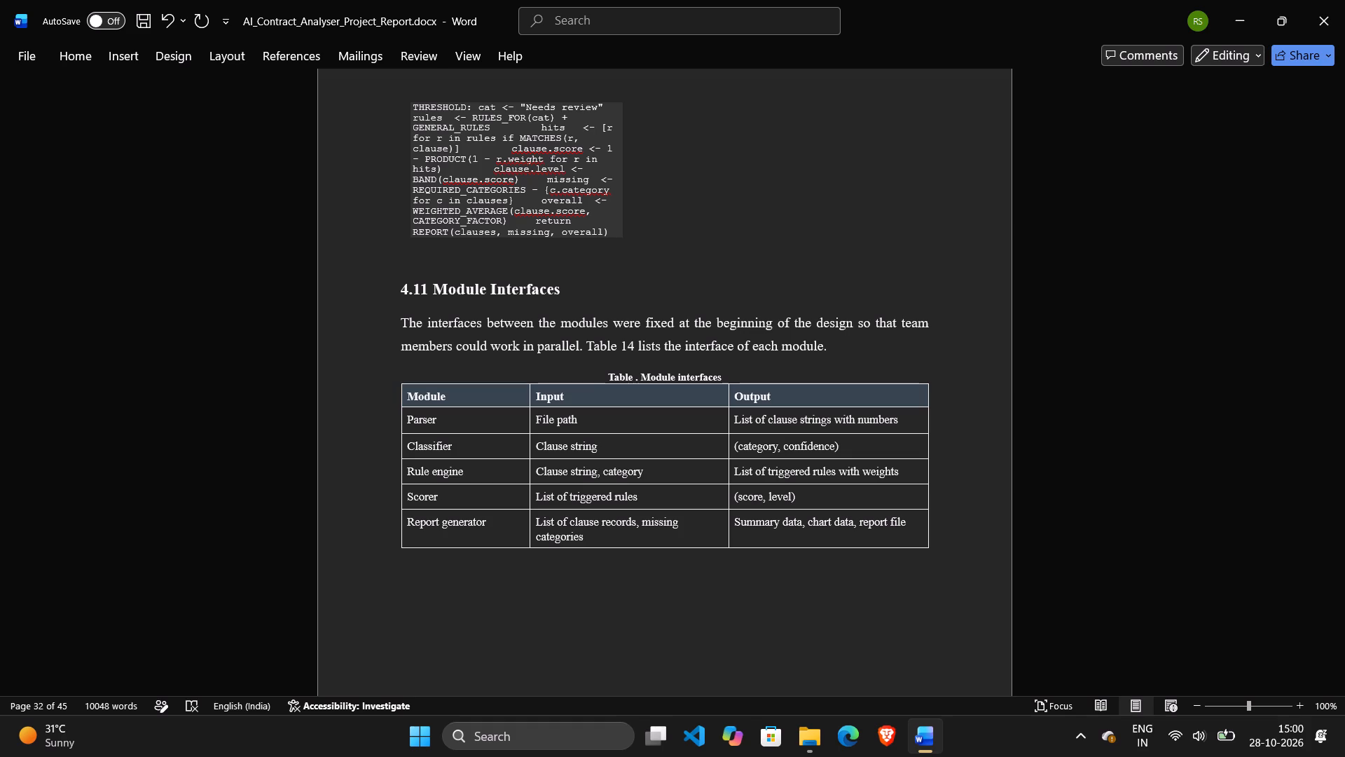
text(4.11.1)
Renumber the caption of the document analysis pseudo-code in section 4.10 as Listing 4.10.1.
scroll(668, 383, down, 3)
scroll(668, 383, up, 2)
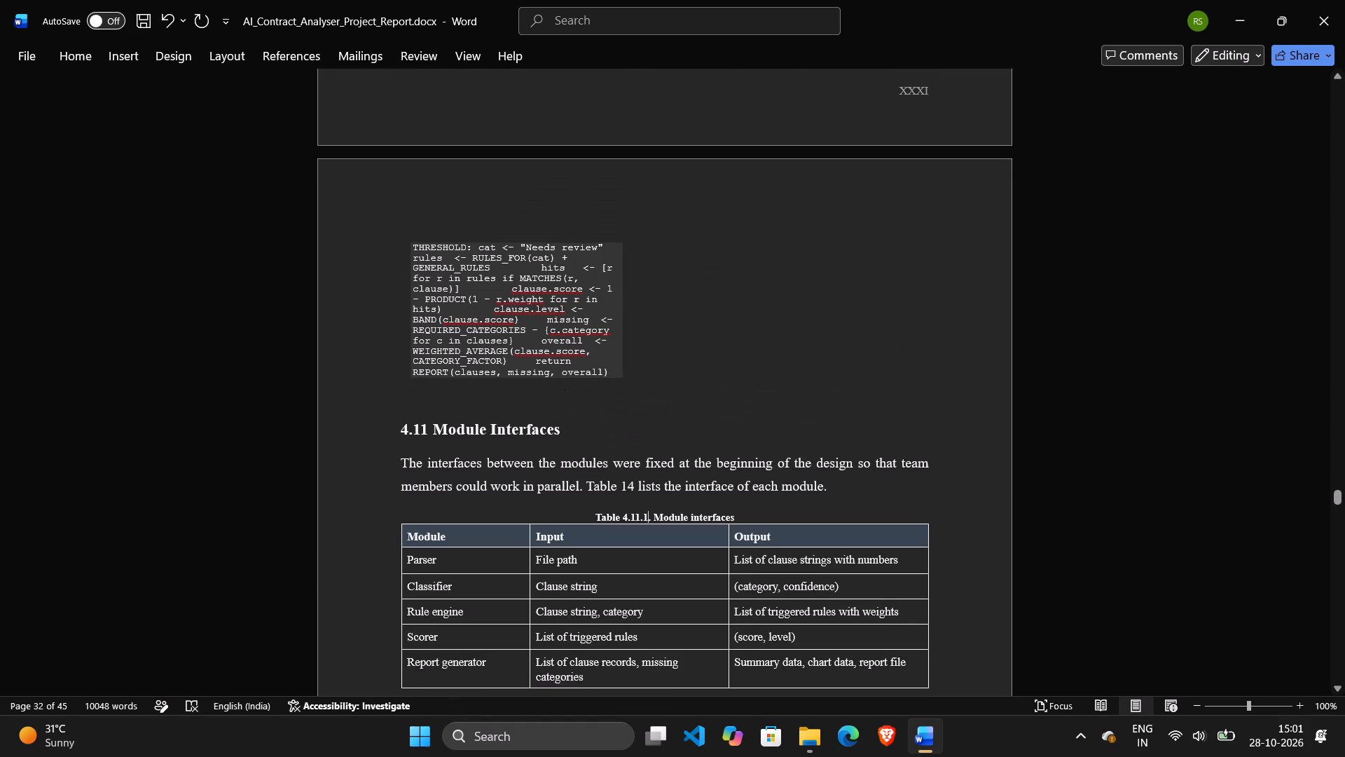
scroll(668, 383, up, 1)
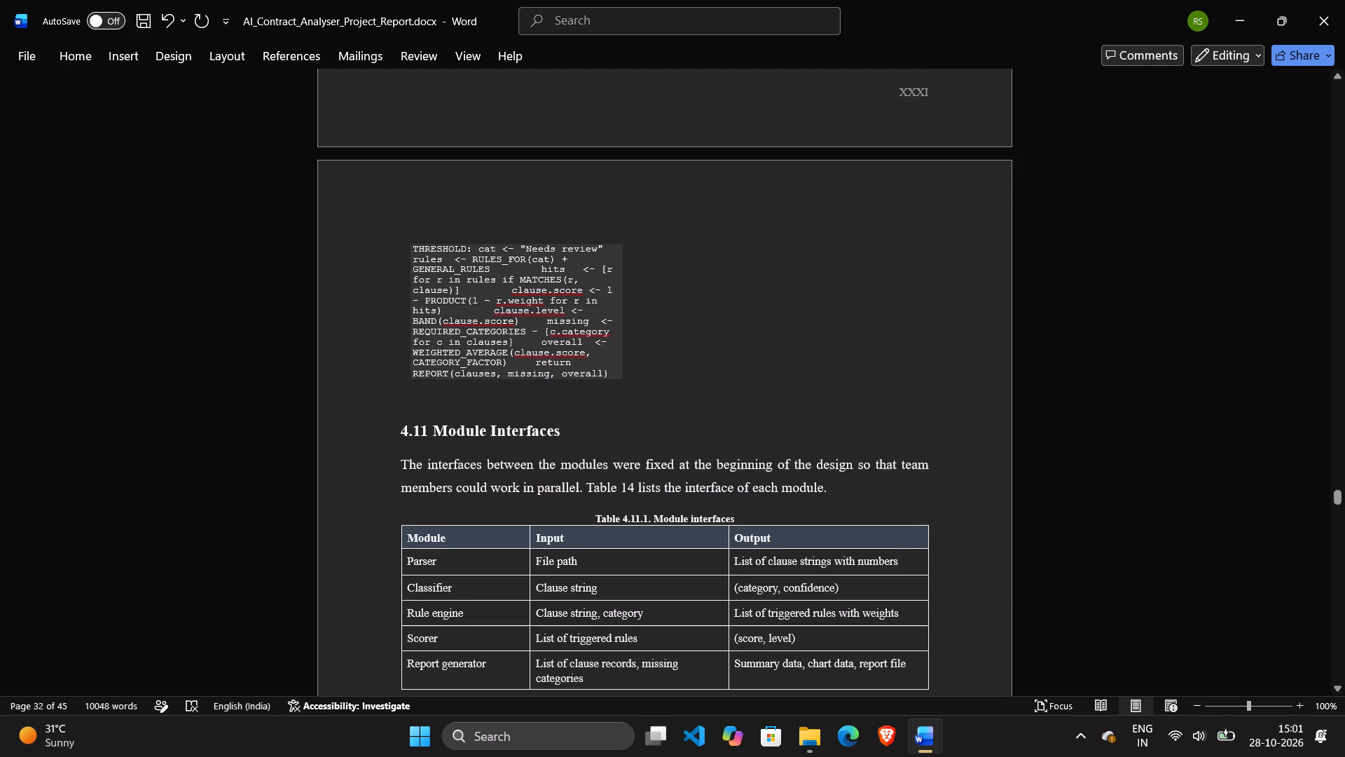
scroll(668, 383, up, 3)
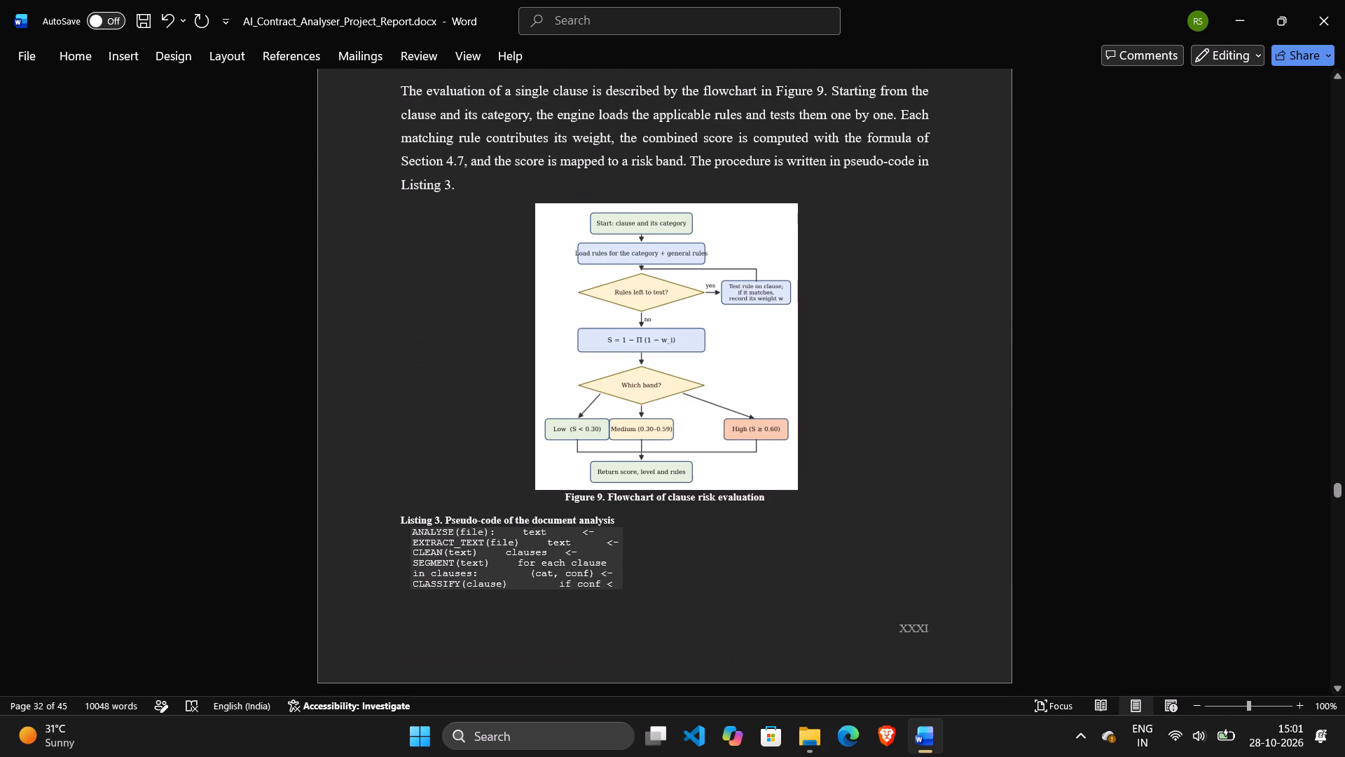
scroll(668, 383, up, 1)
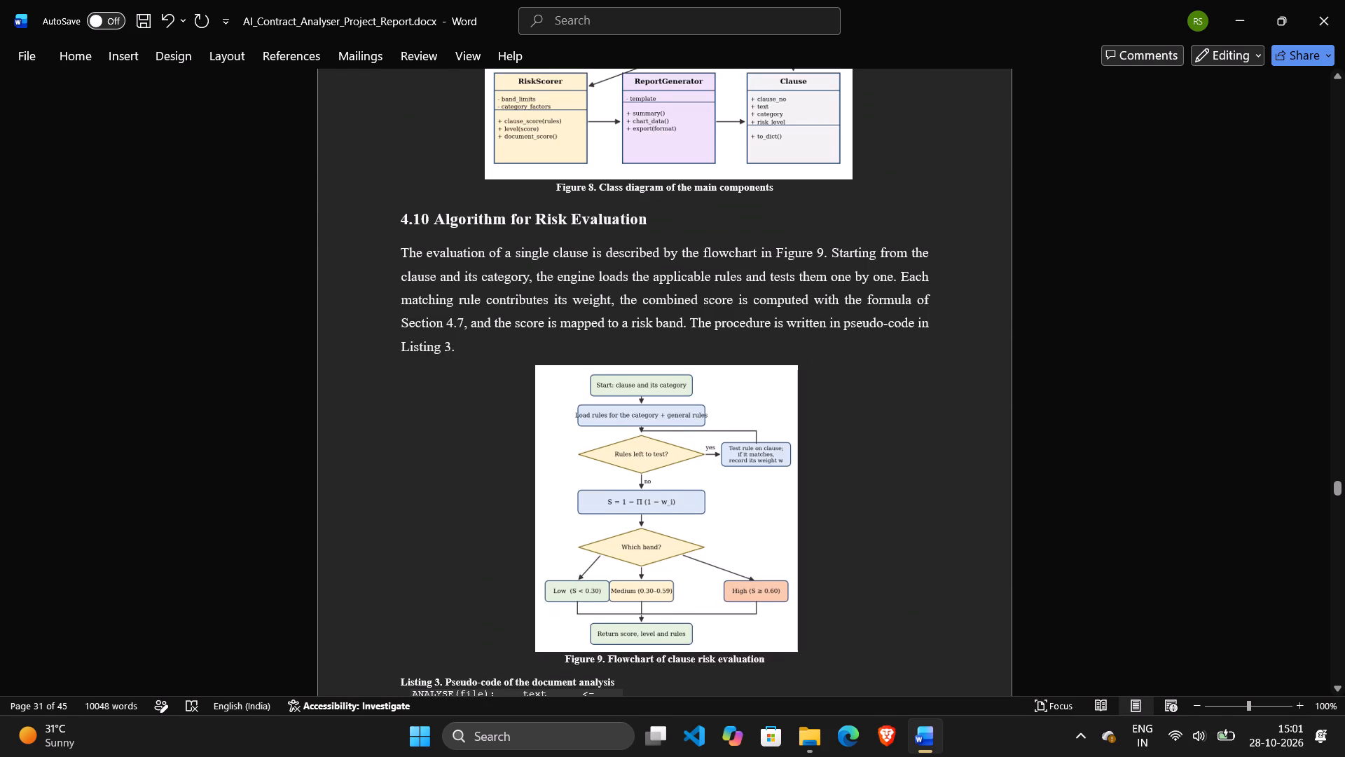
scroll(518, 470, down, 1)
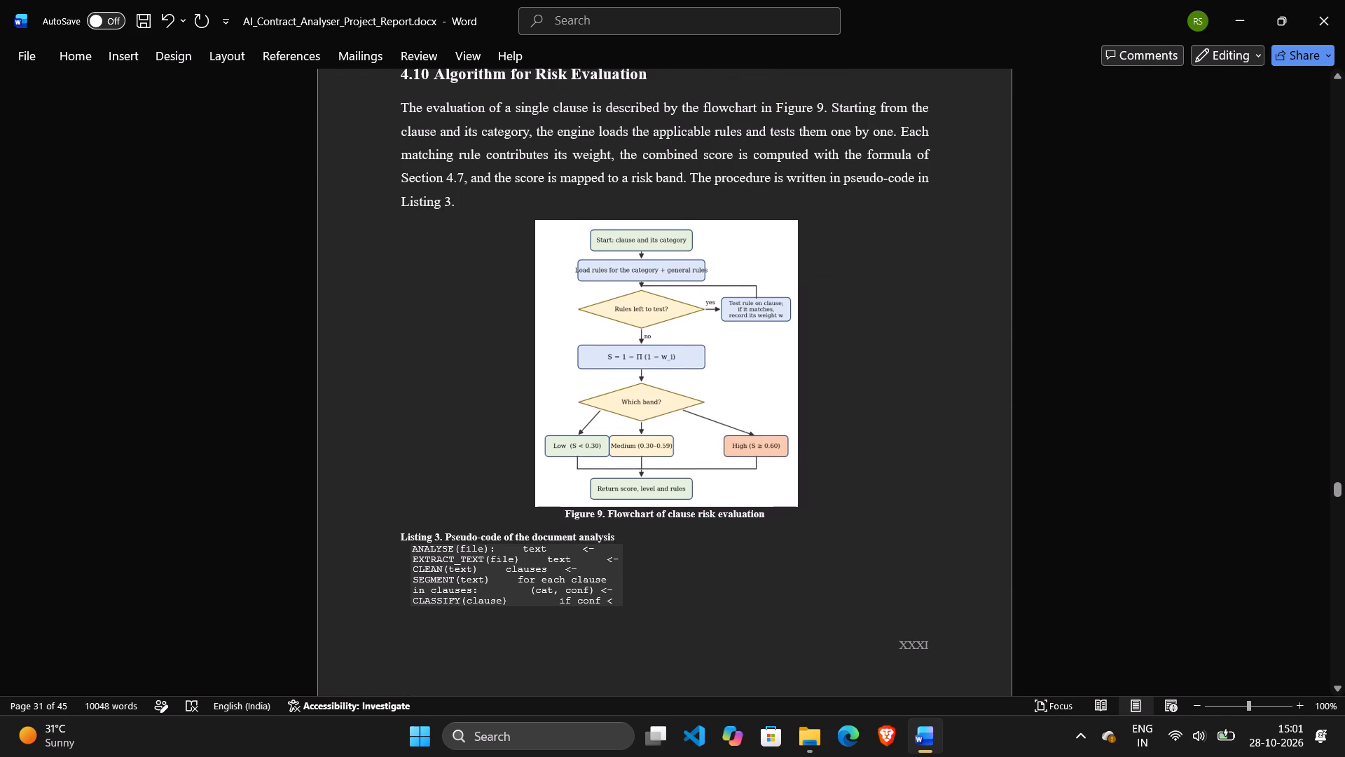
click(436, 532)
key(Right)
key(BackSpace)
text(4.10.1)
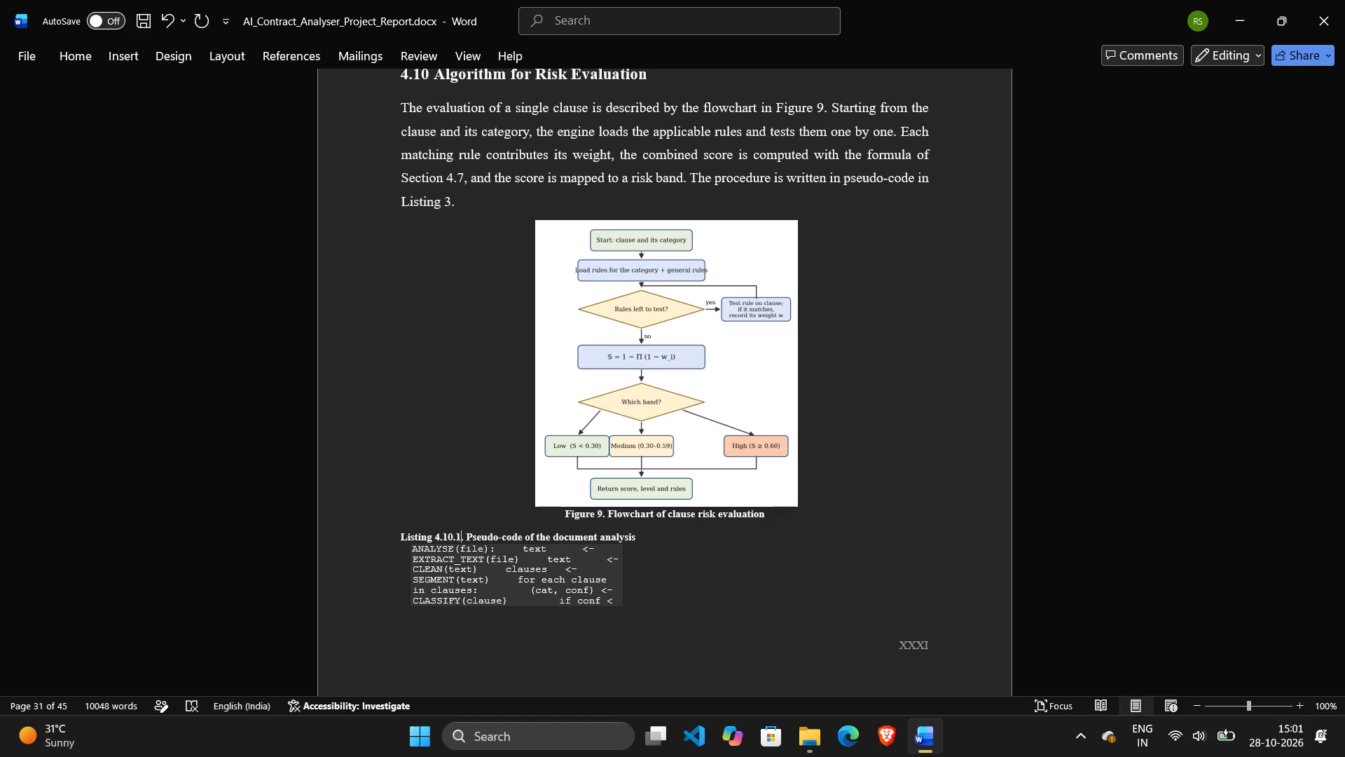
Save the project report document.
key(ctrl+s)
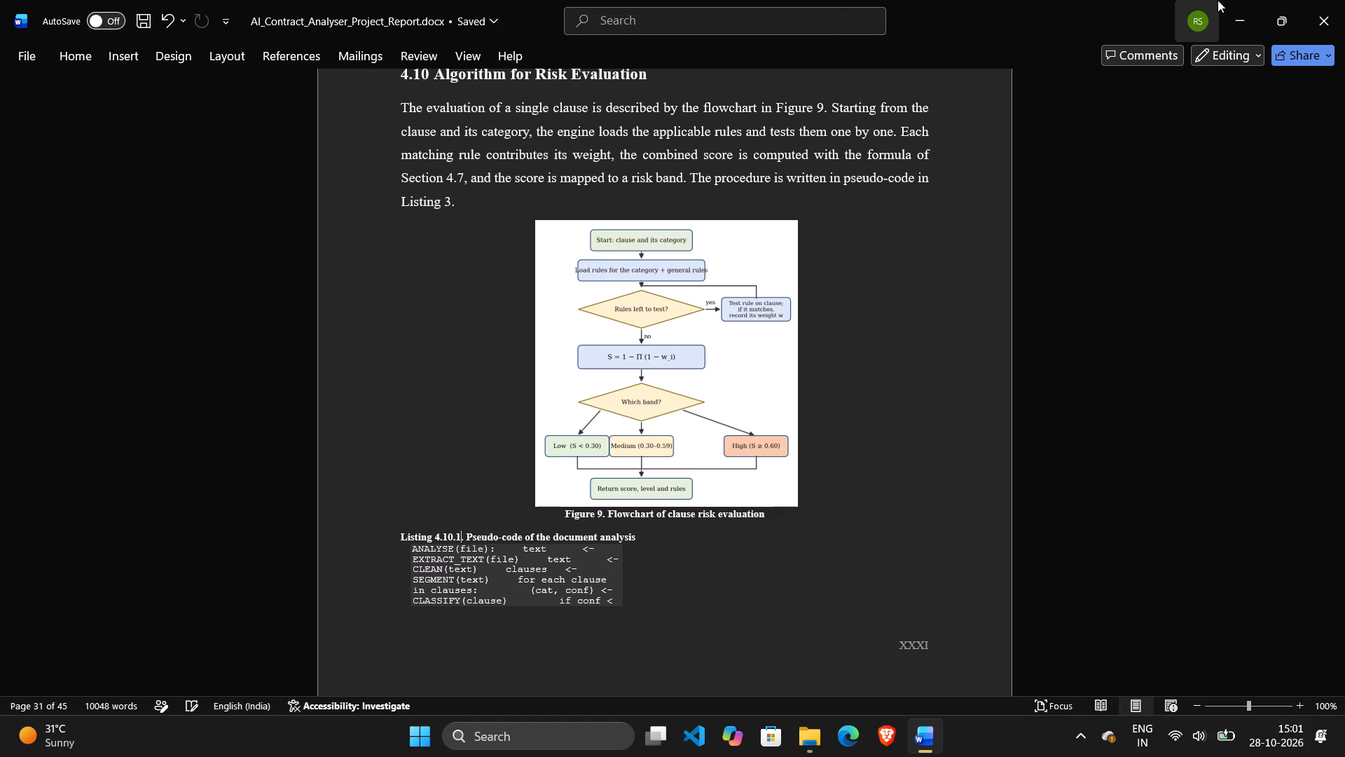
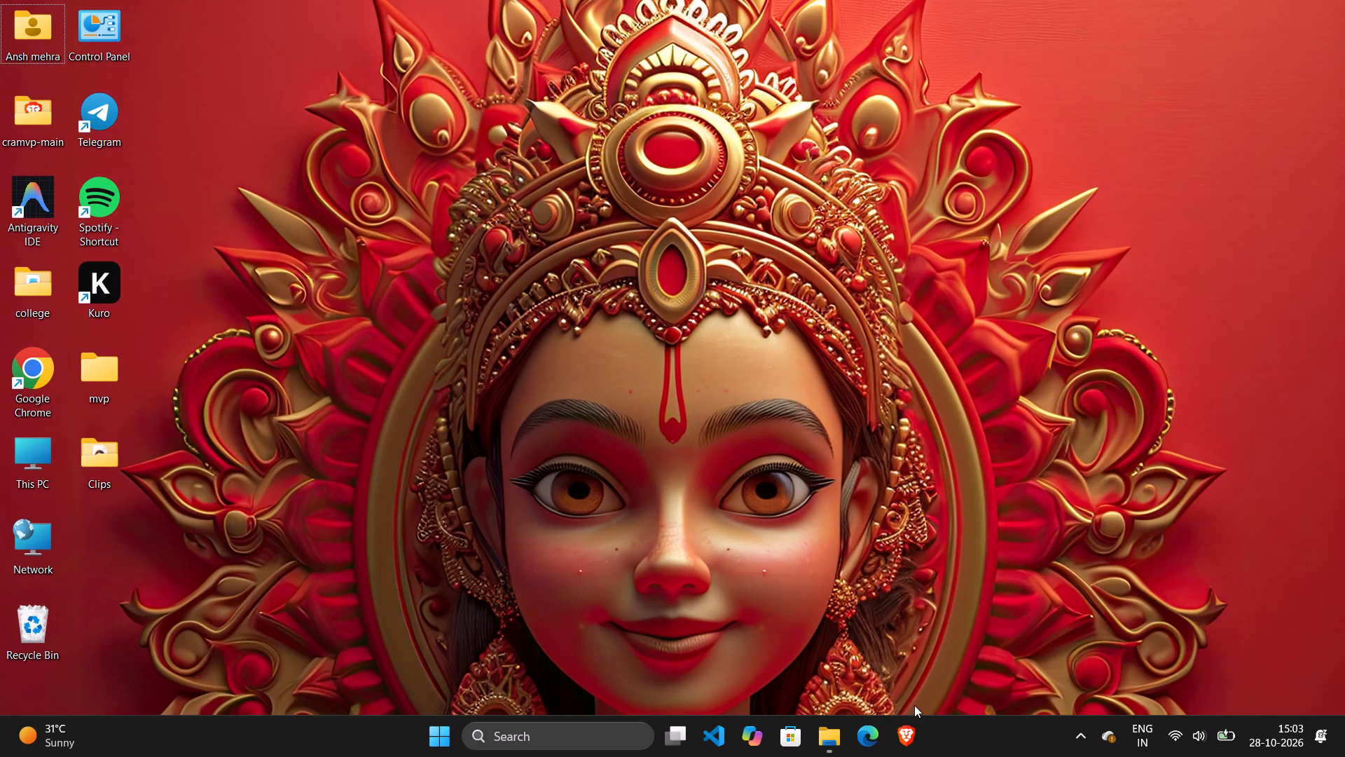
Switch to File Explorer and bring up the college folder containing the project report files.
click(835, 746)
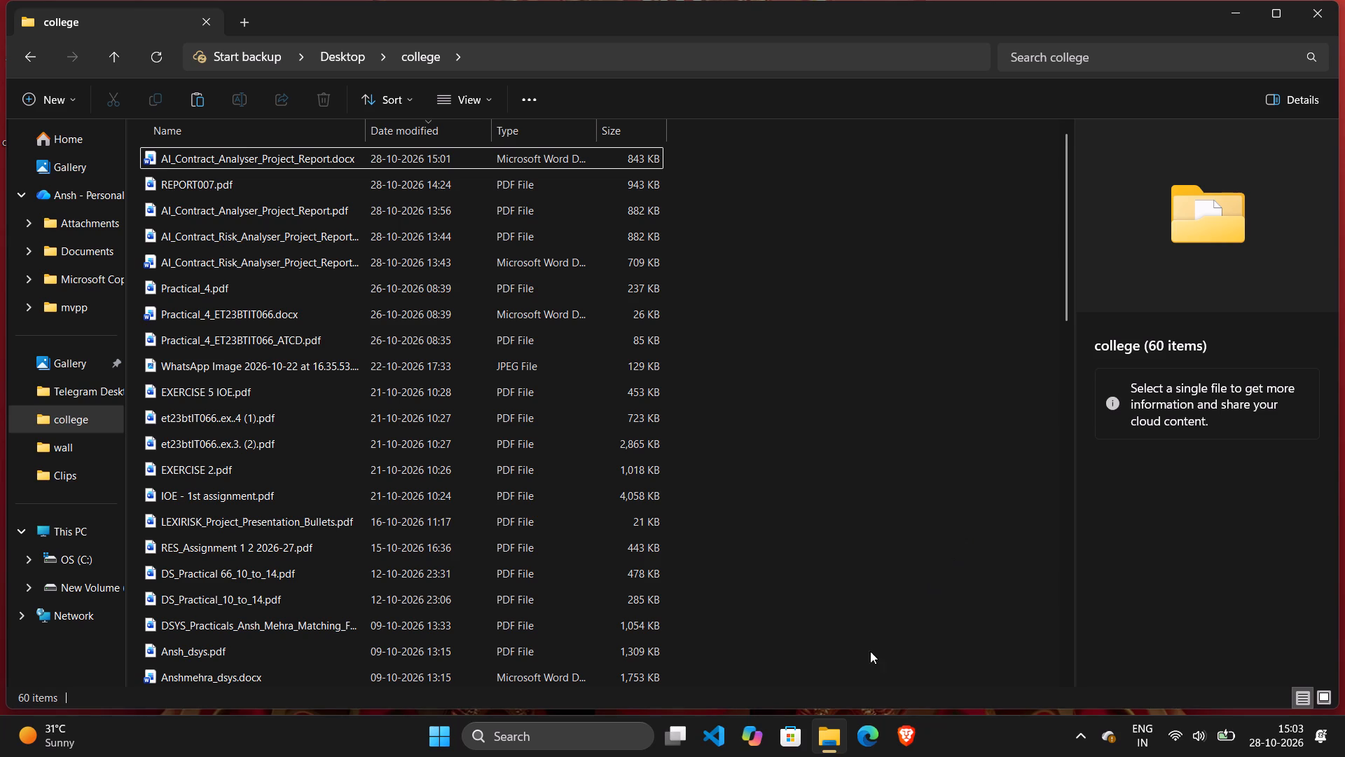
Open the Windows search to choose an app from the recent searches.
click(594, 722)
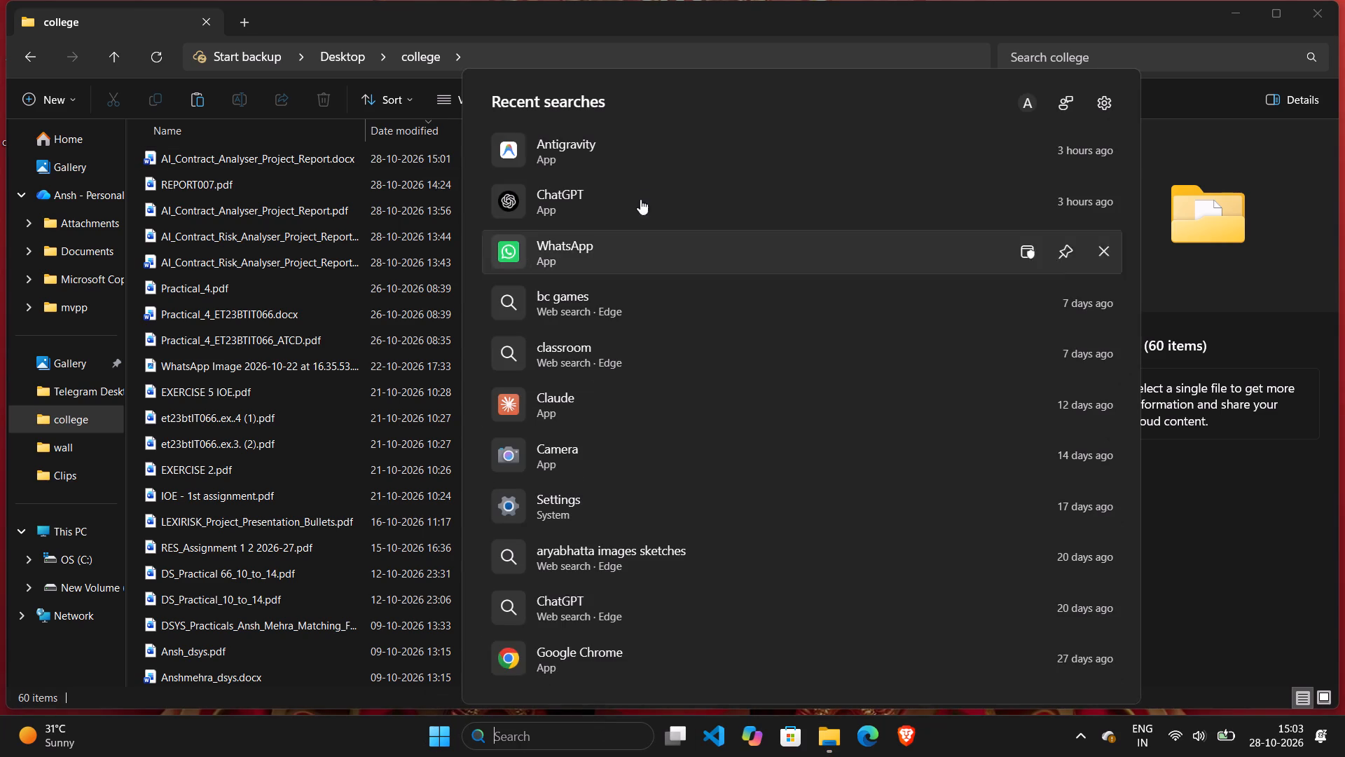
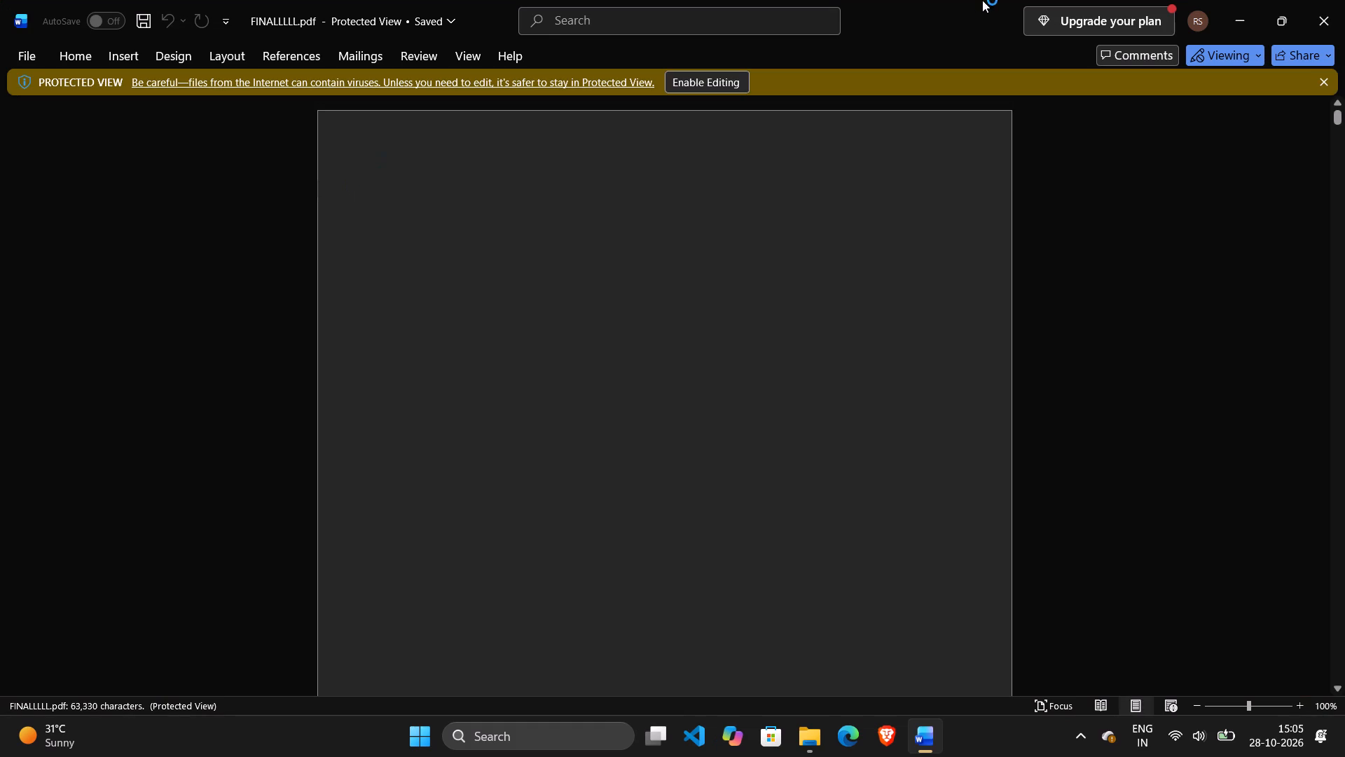
Close the FINALLLLL.pdf copy opened in Protected View and return to the college folder.
click(1344, 0)
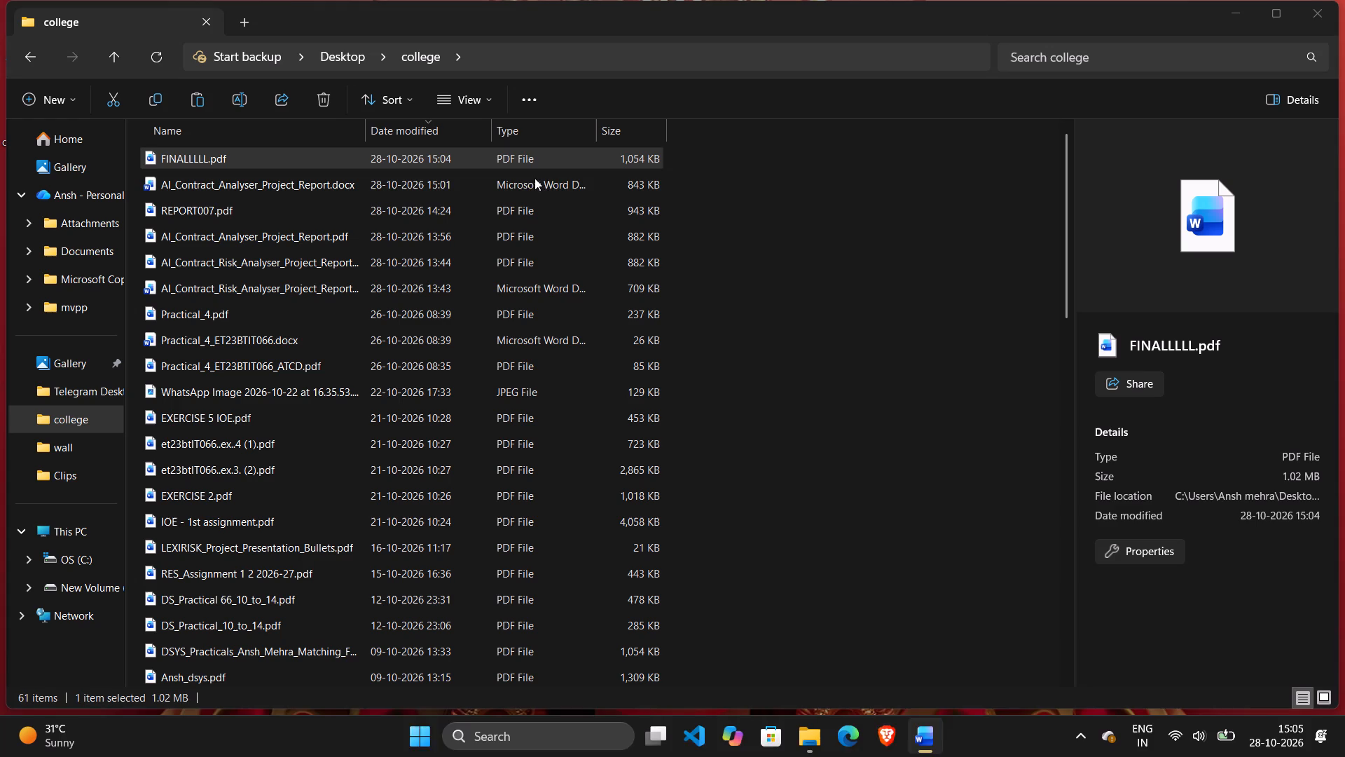
Open FINALLLLL.pdf from the college folder with the Brave browser instead of the default app.
right_click(210, 162)
right_click(210, 162)
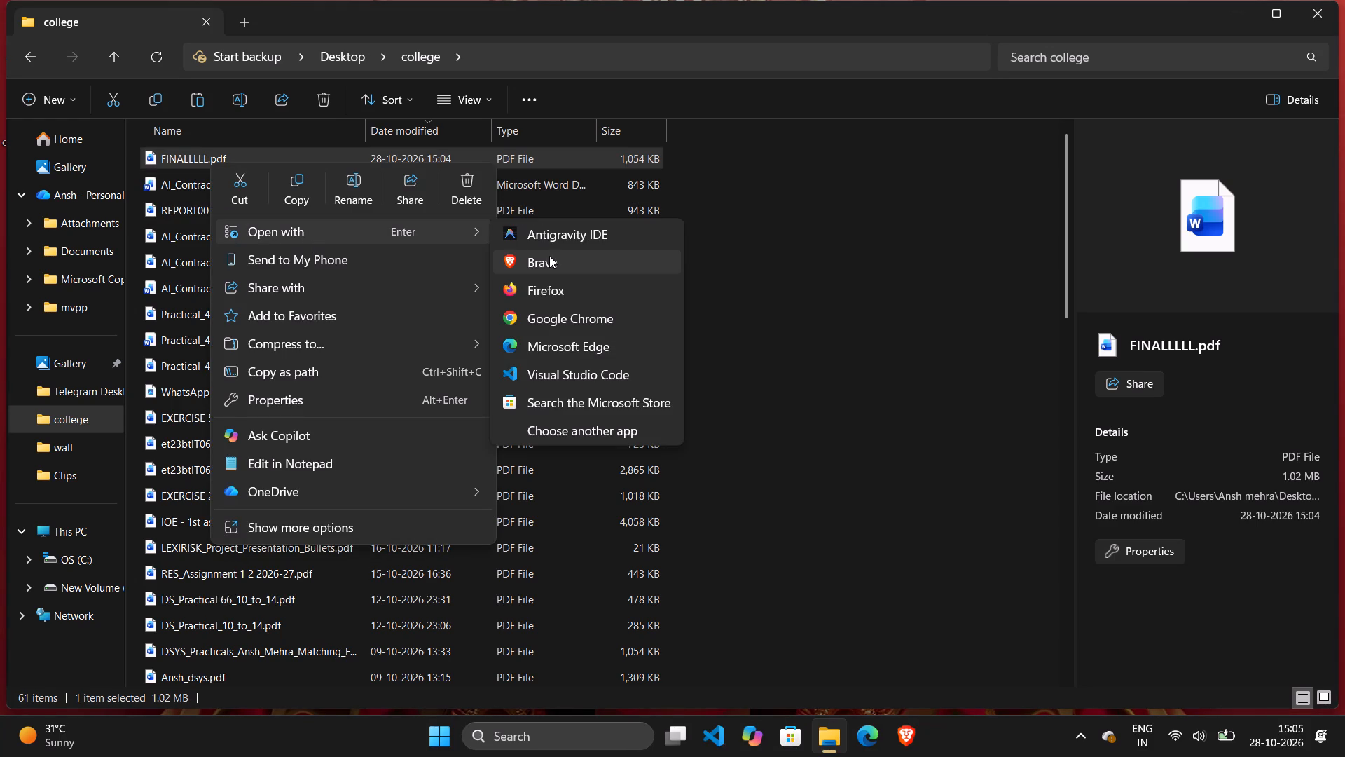
Open FINALLLLL.pdf from the college folder in Brave and check its title page and table of contents.
click(550, 261)
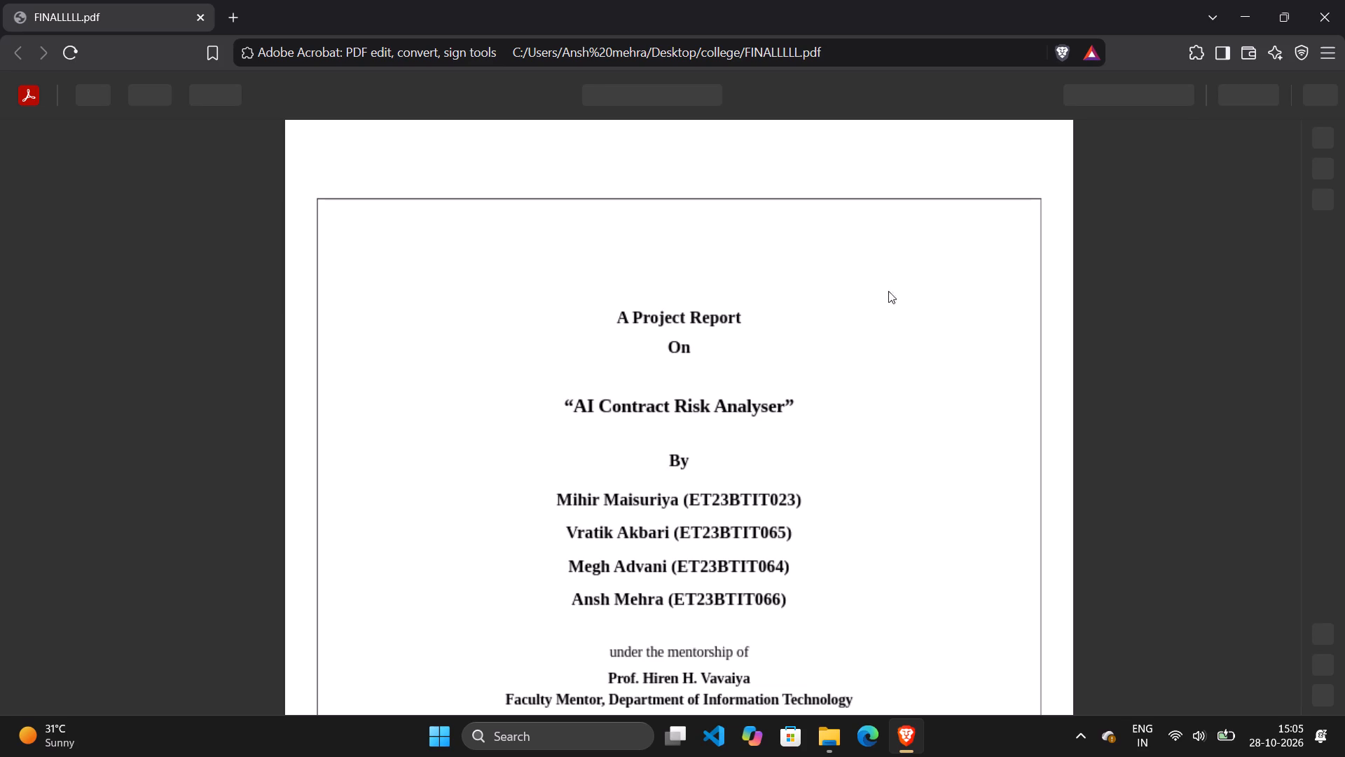
scroll(922, 290, down, 1)
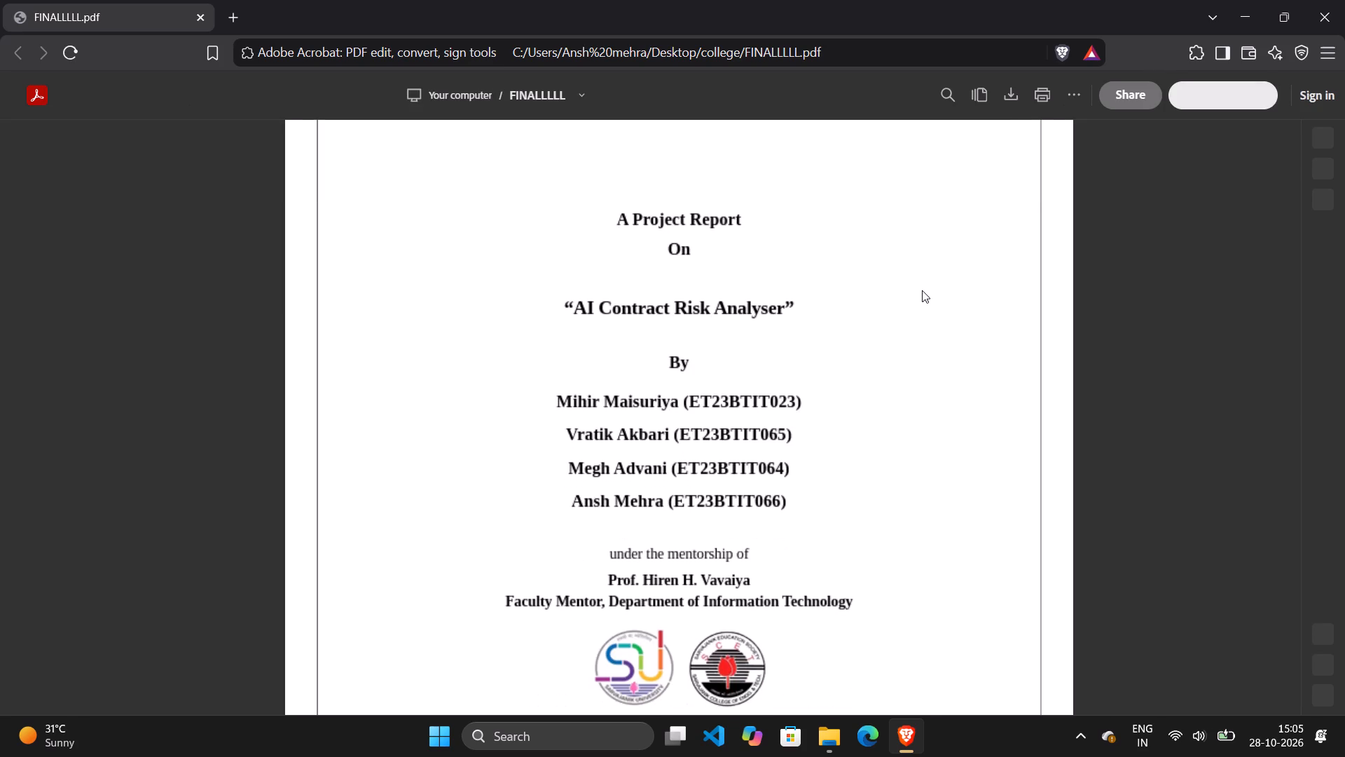
scroll(922, 290, up, 3)
scroll(922, 290, down, 2)
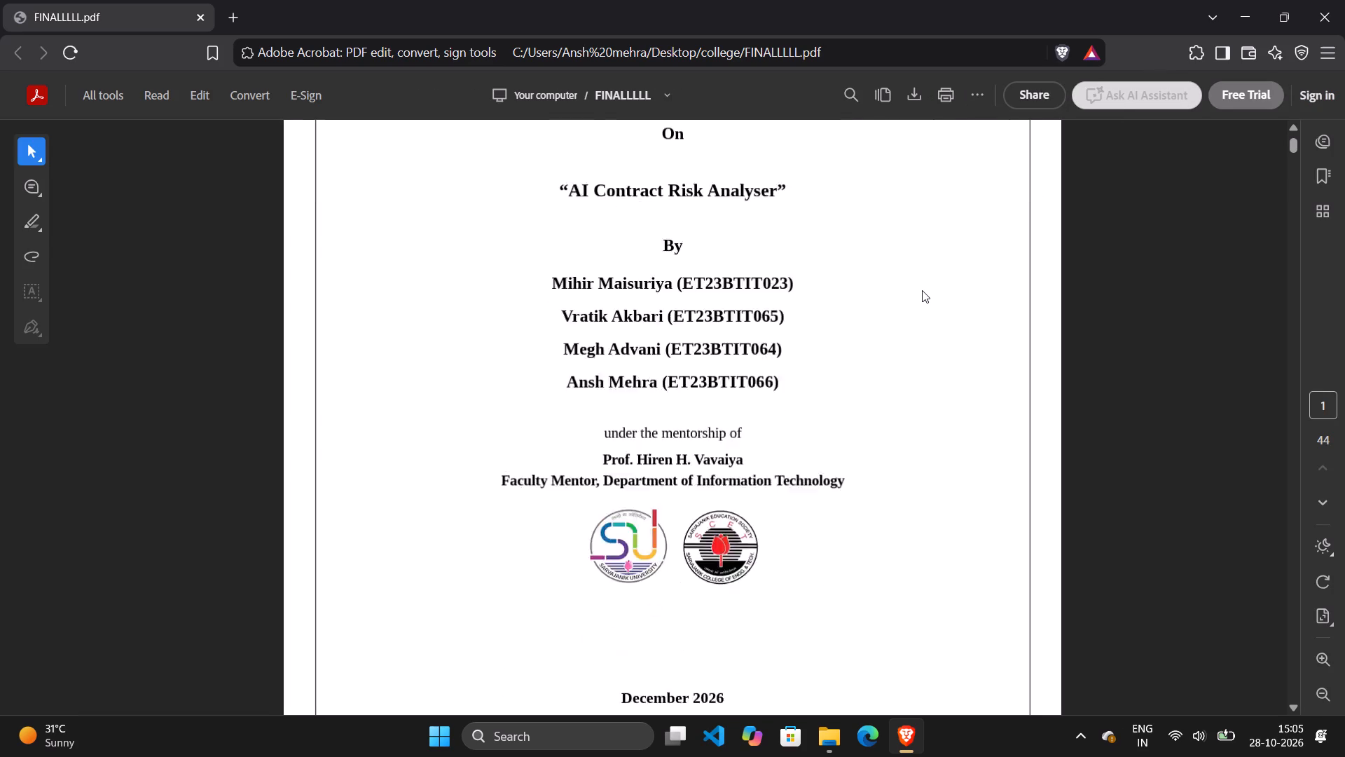
scroll(922, 290, down, 5)
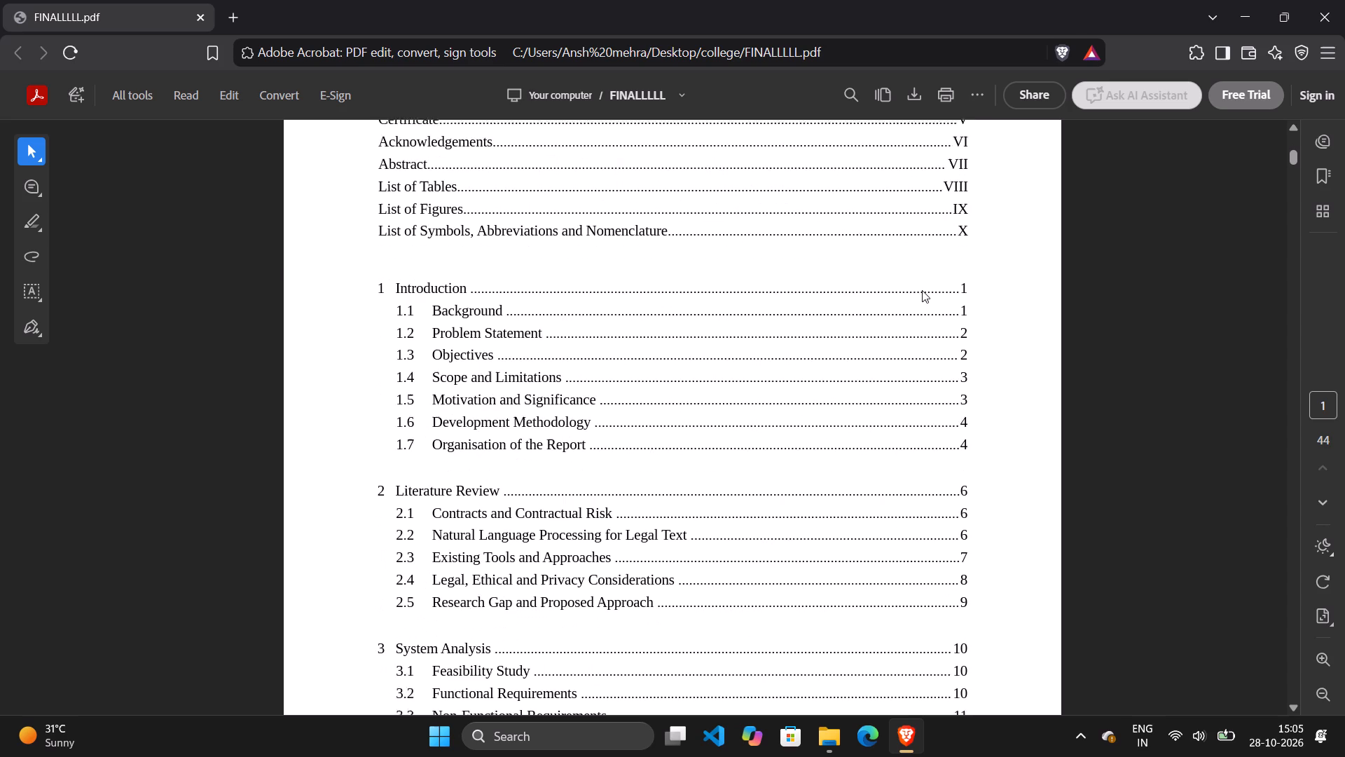
scroll(922, 290, down, 6)
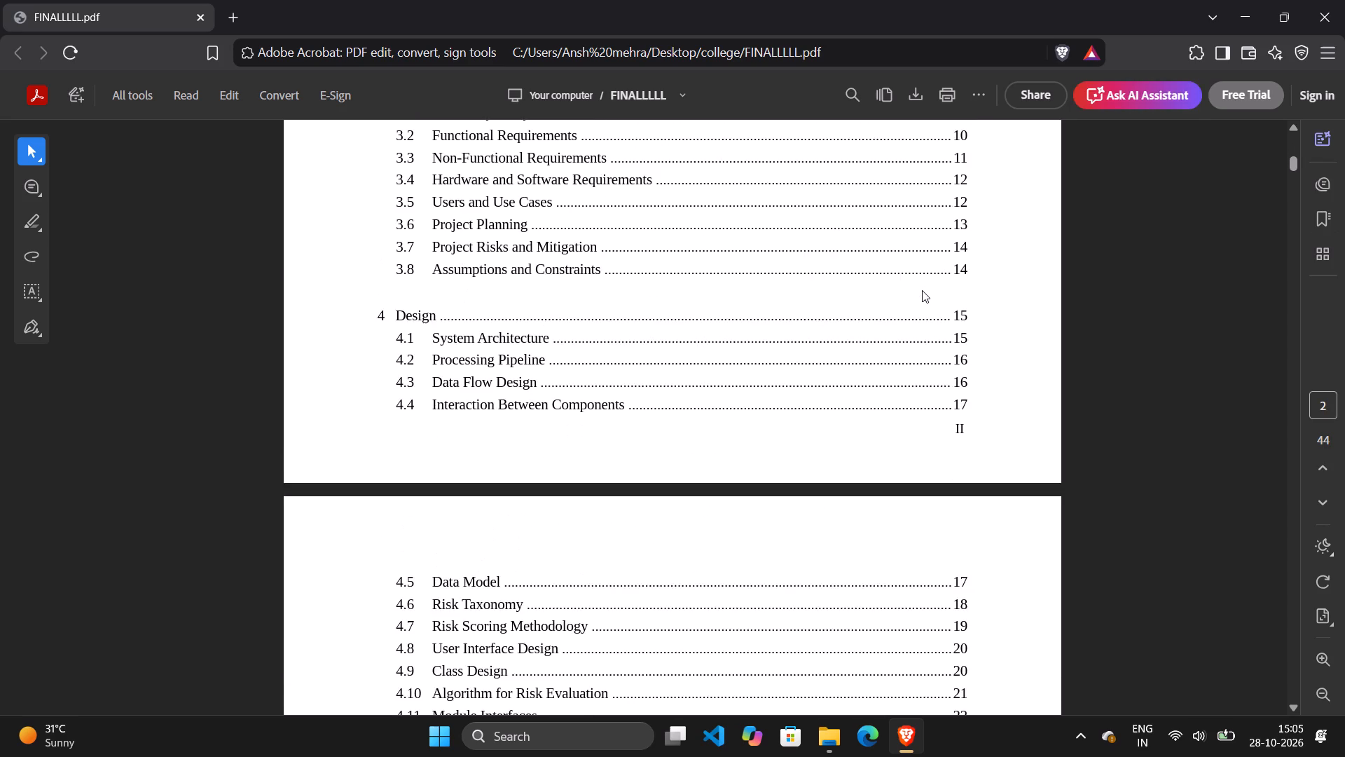
scroll(922, 290, down, 4)
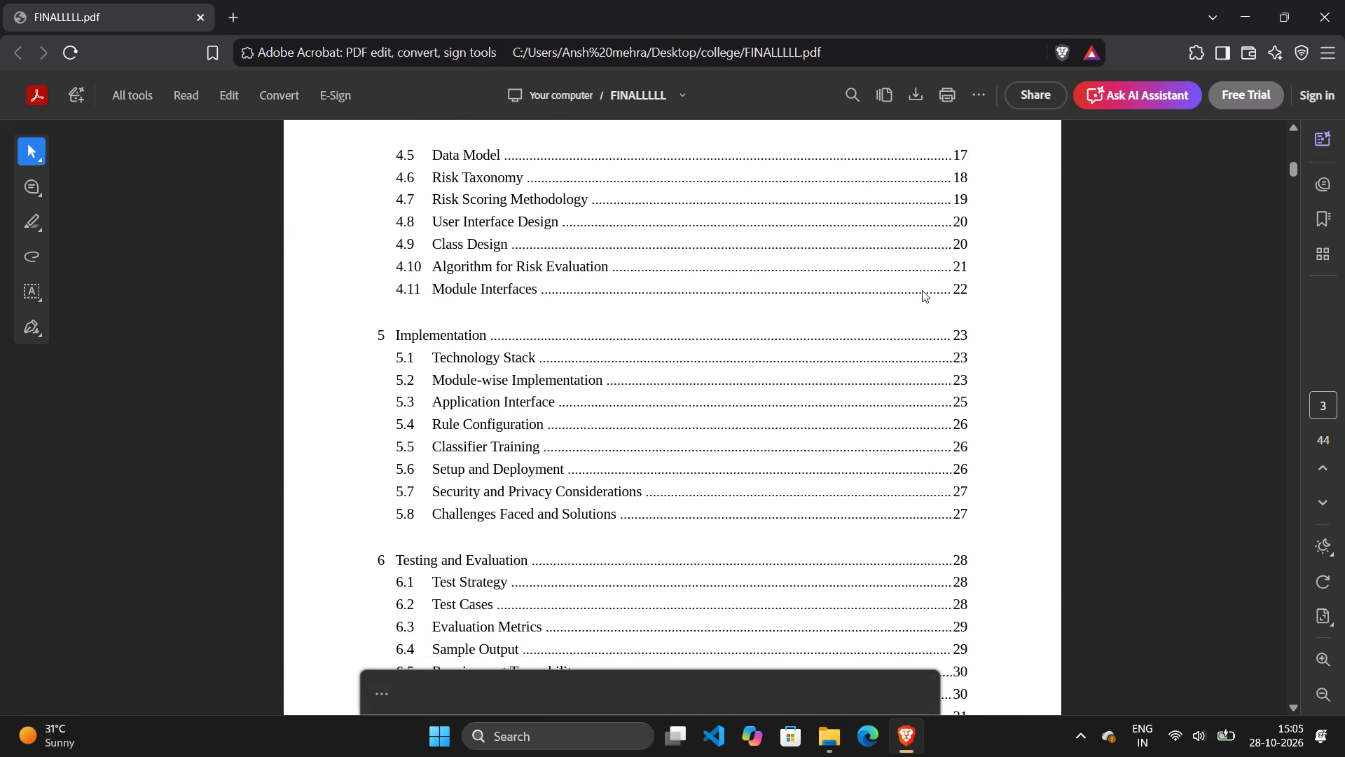
scroll(922, 290, down, 3)
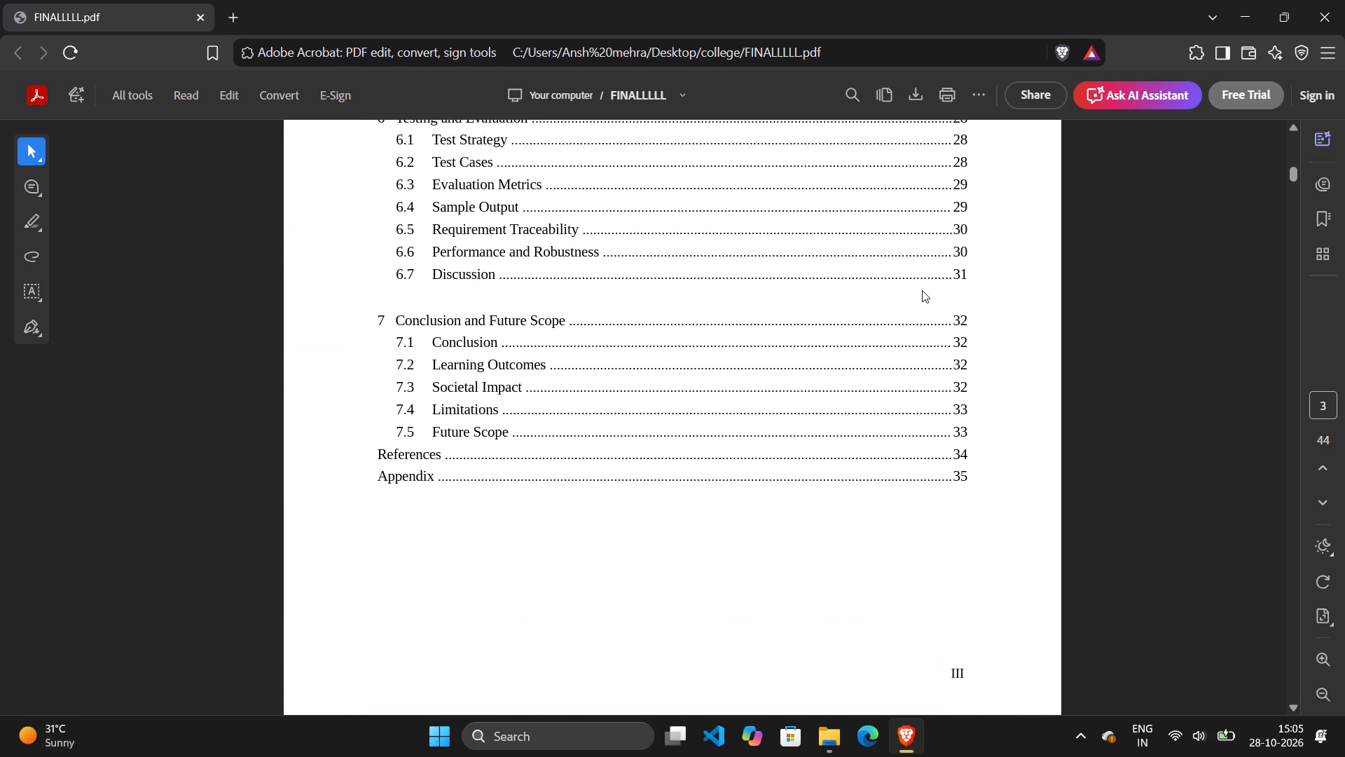
scroll(702, 668, down, 3)
scroll(710, 526, down, 1)
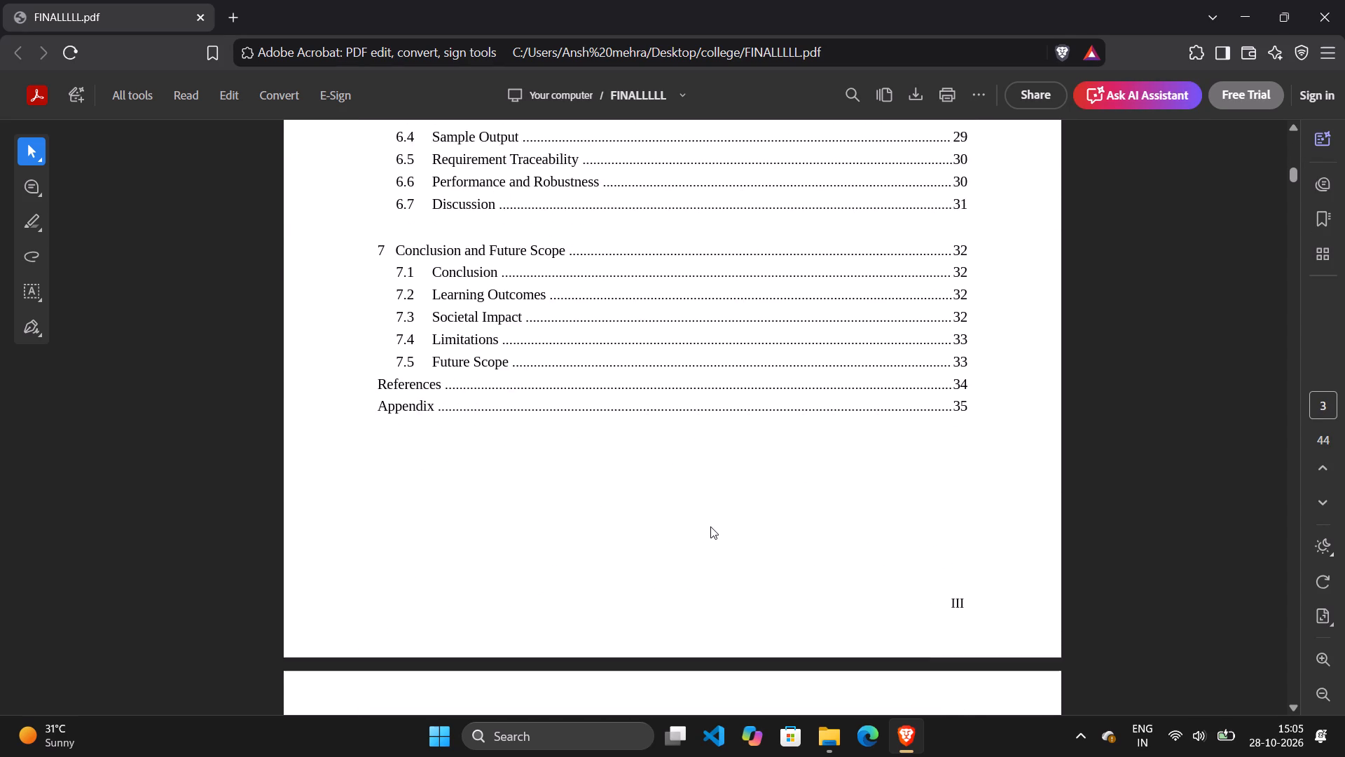
Review the undertaking, certificate and acknowledgements pages of the report PDF.
scroll(710, 526, down, 5)
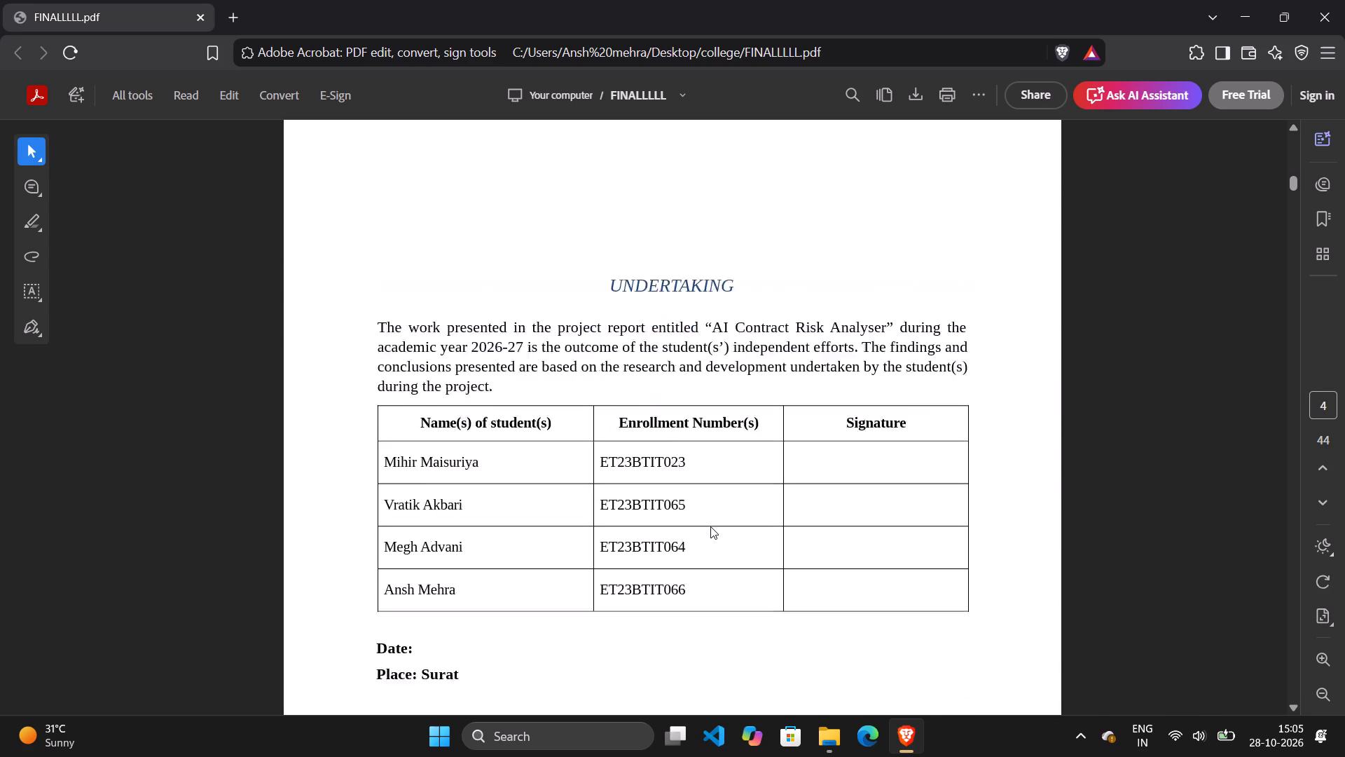
scroll(710, 526, down, 5)
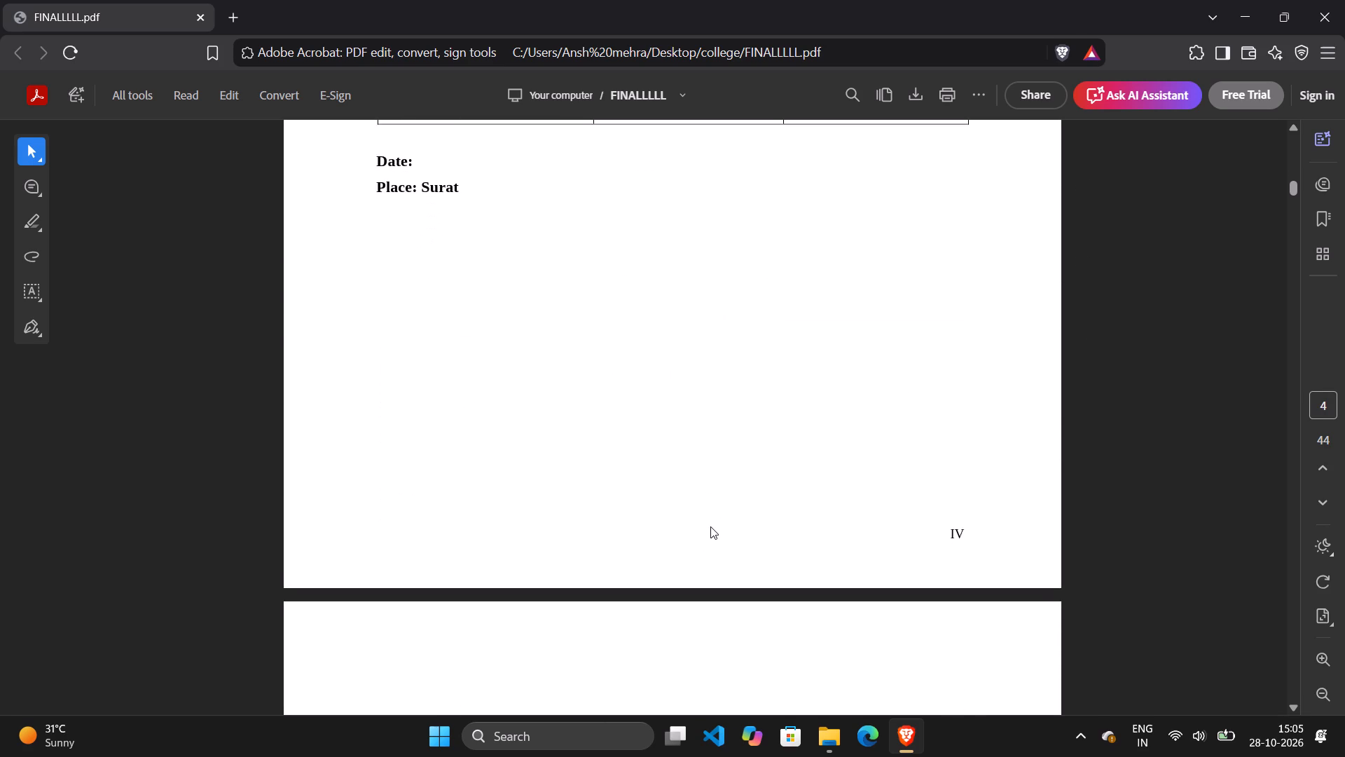
scroll(710, 526, down, 3)
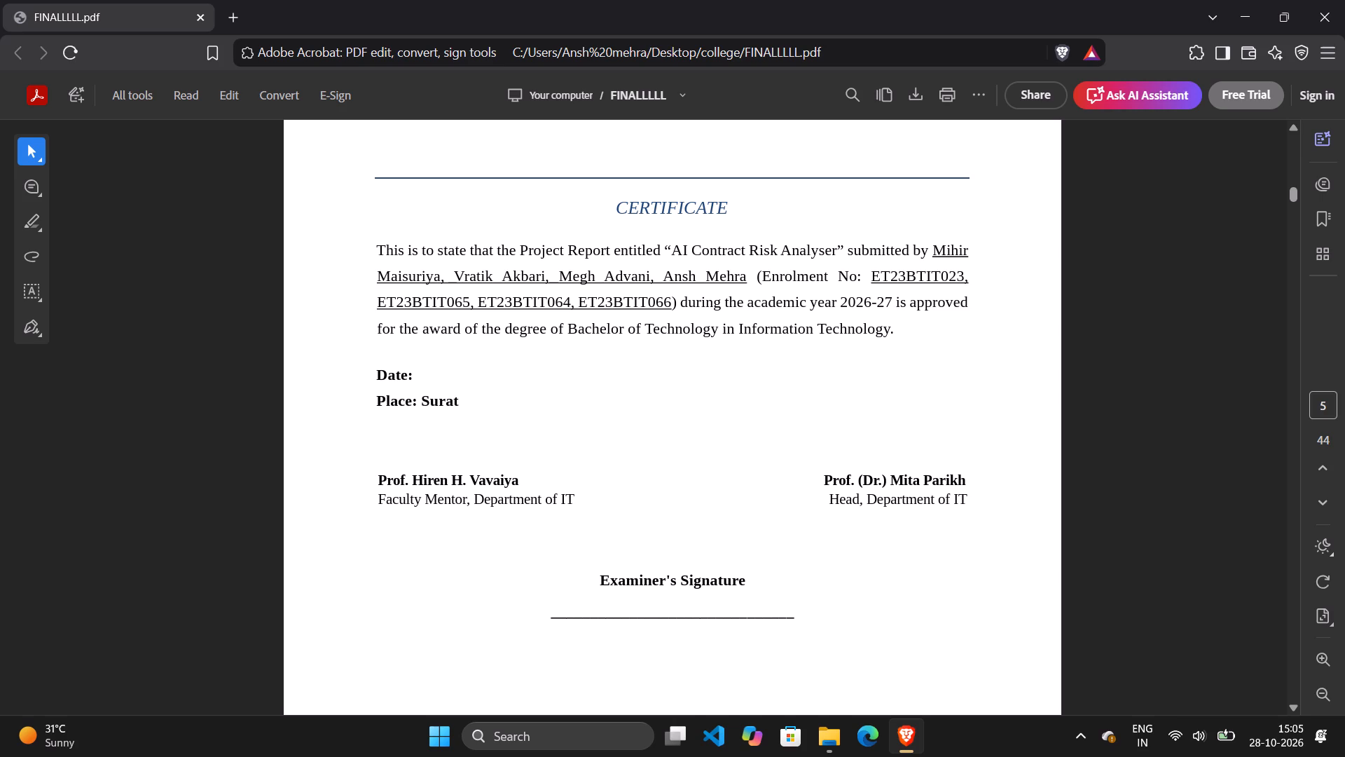
scroll(460, 493, down, 3)
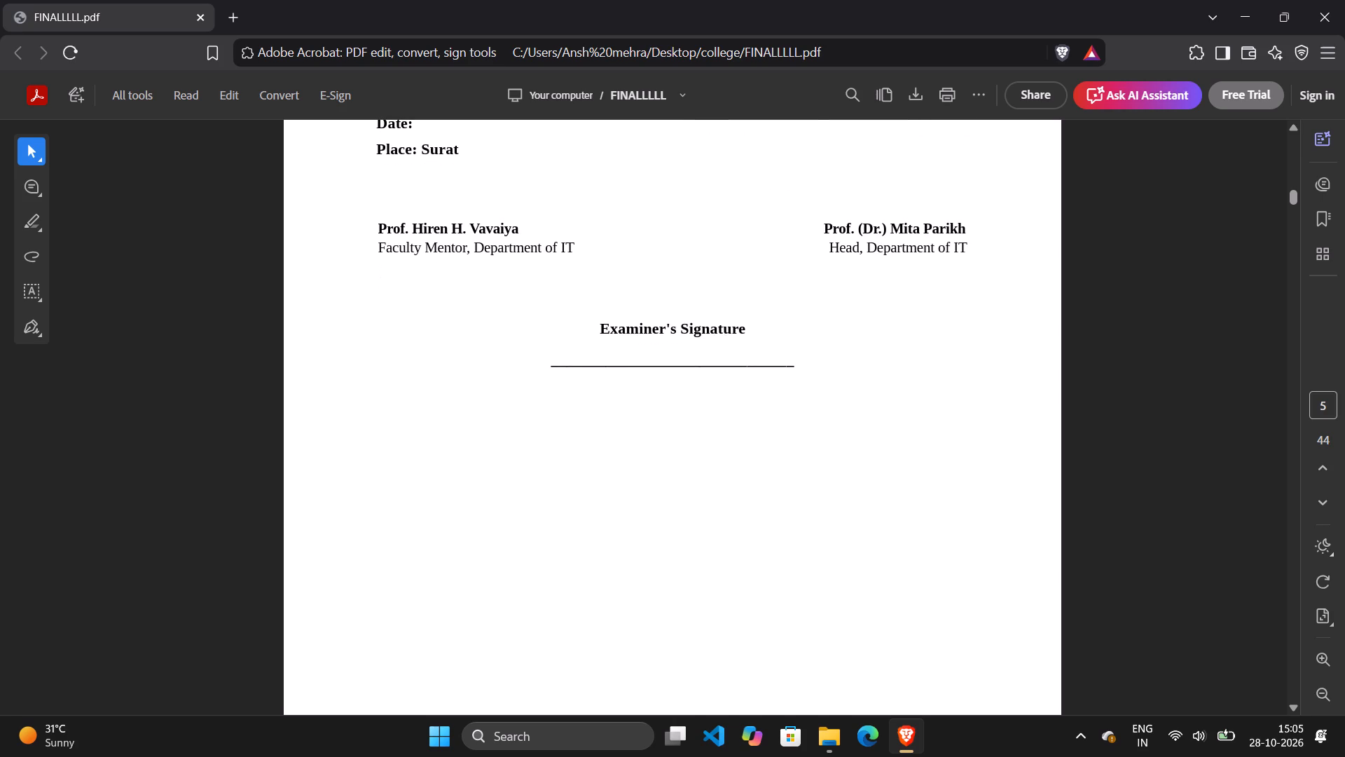
scroll(460, 493, down, 1)
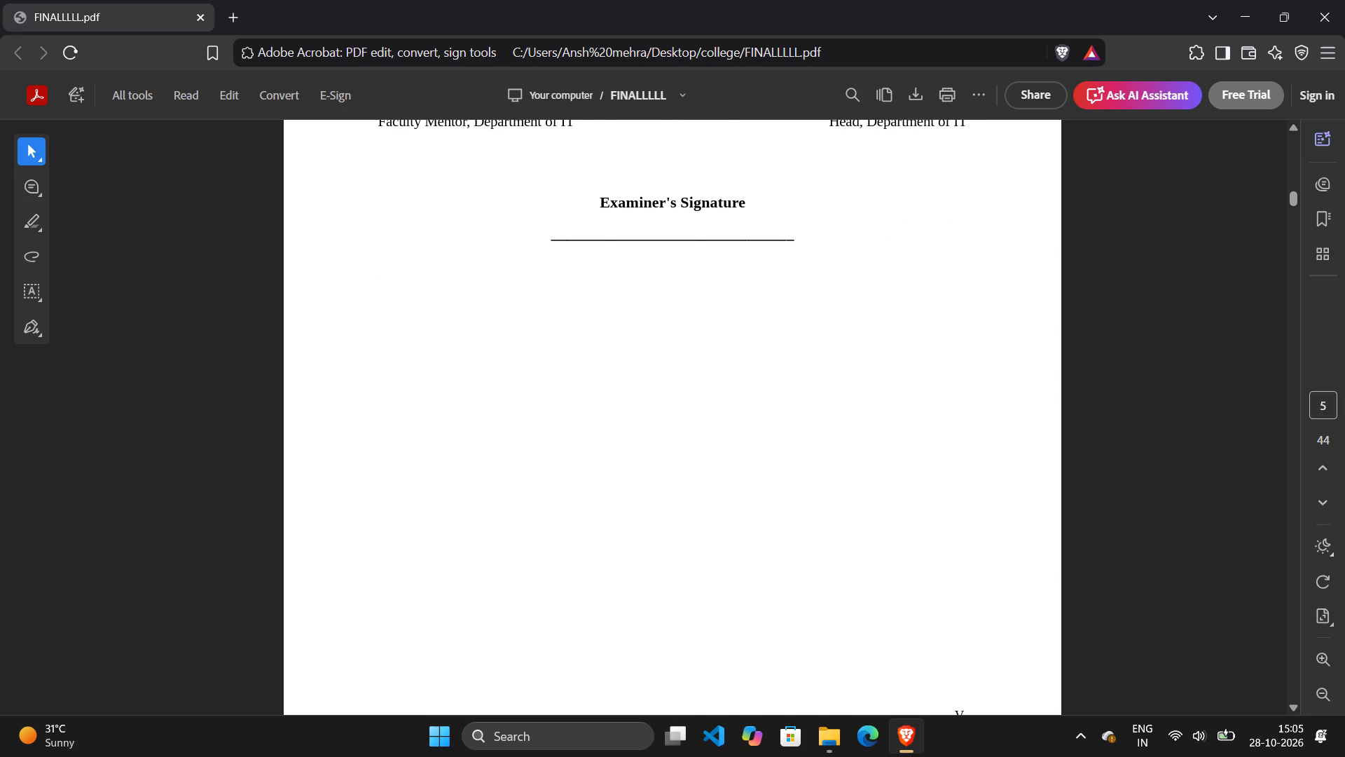
scroll(460, 493, down, 2)
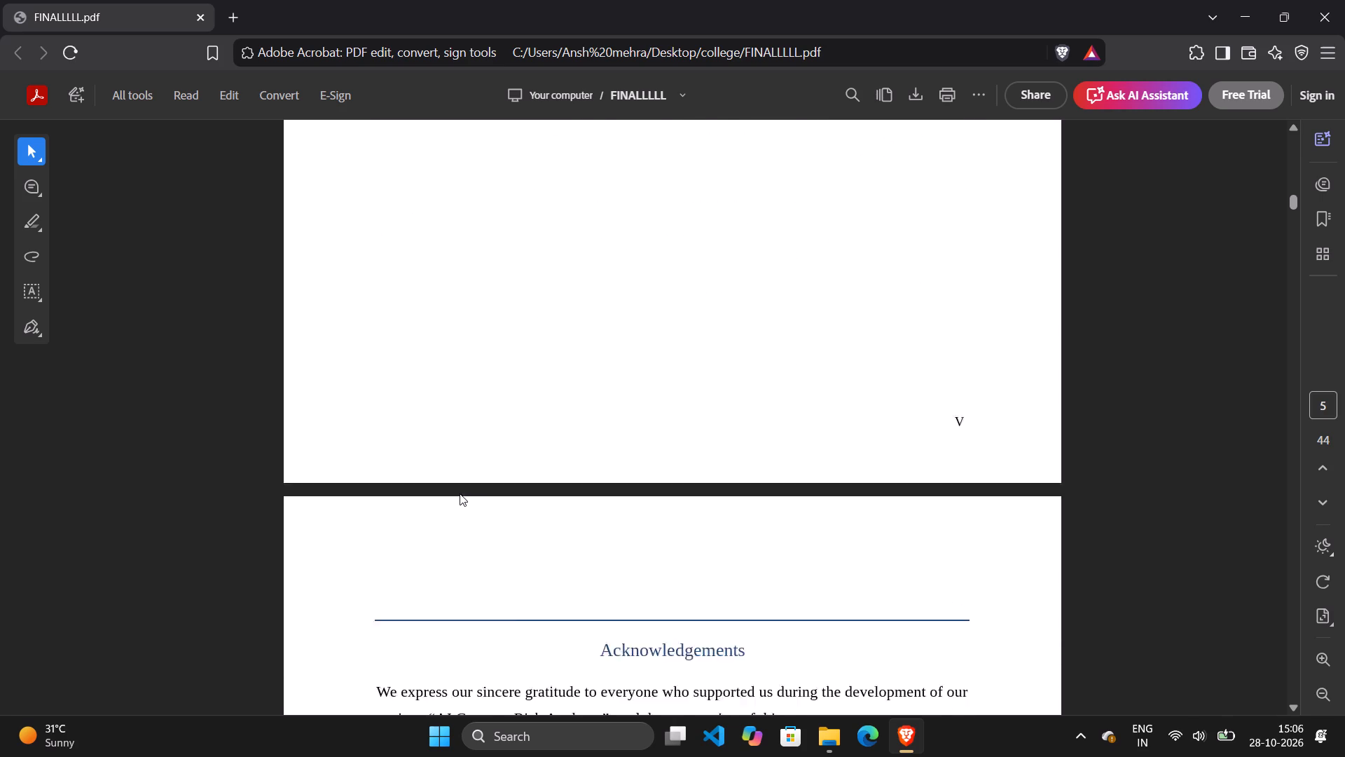
scroll(460, 493, down, 3)
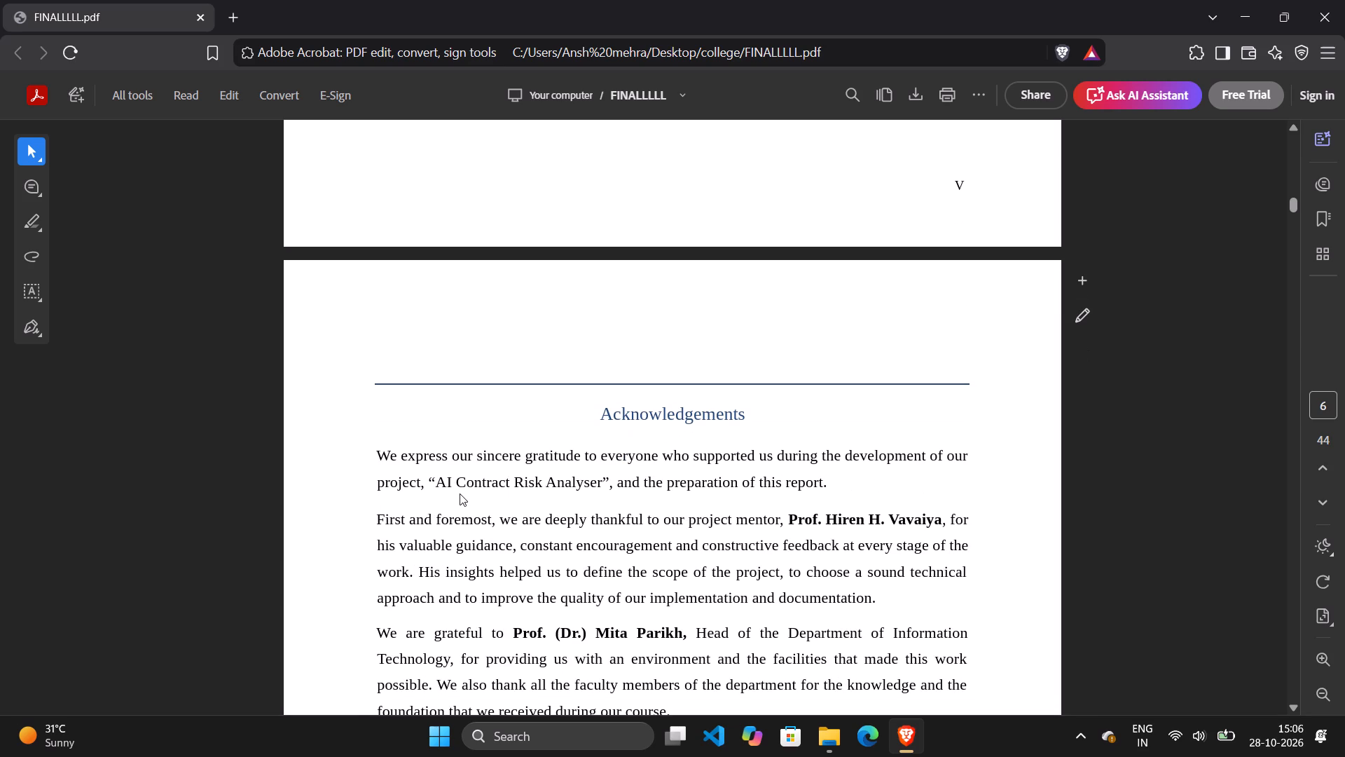
scroll(460, 493, down, 1)
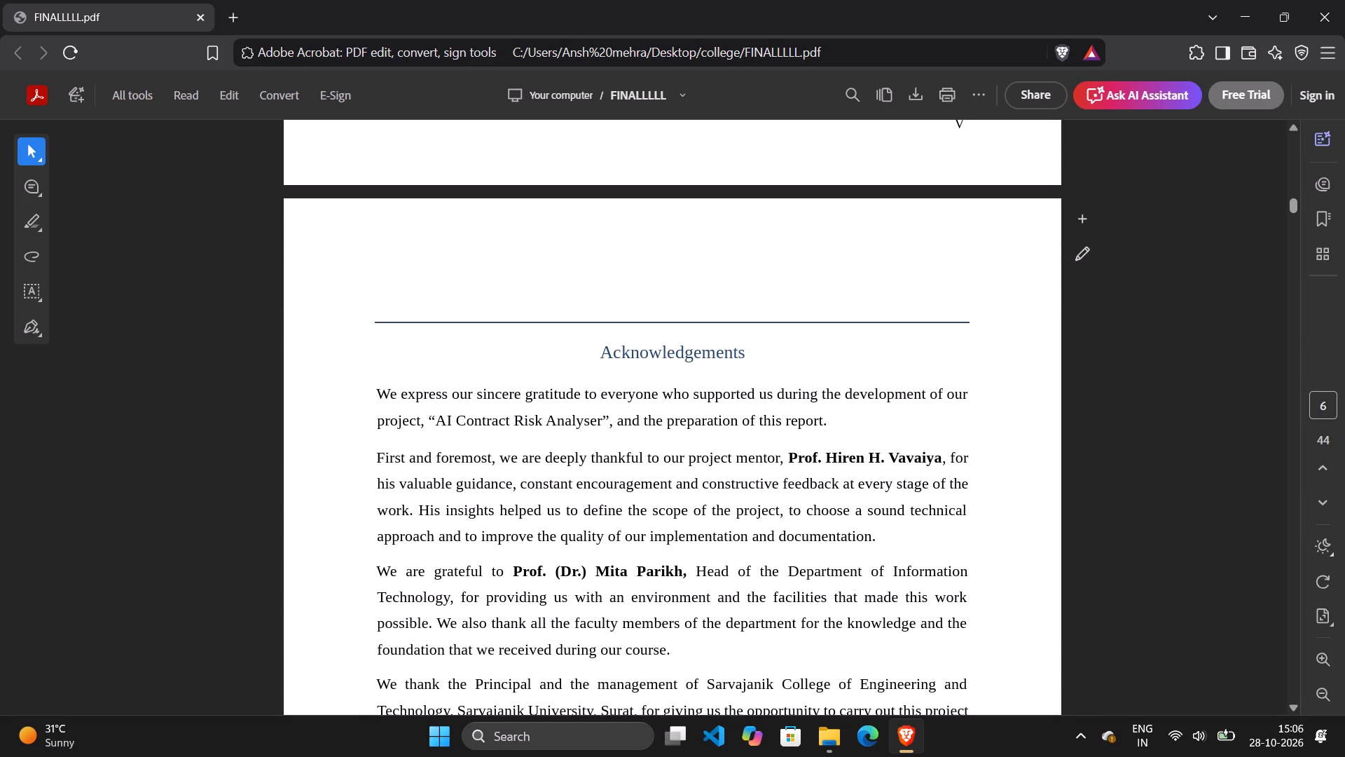
scroll(570, 547, down, 2)
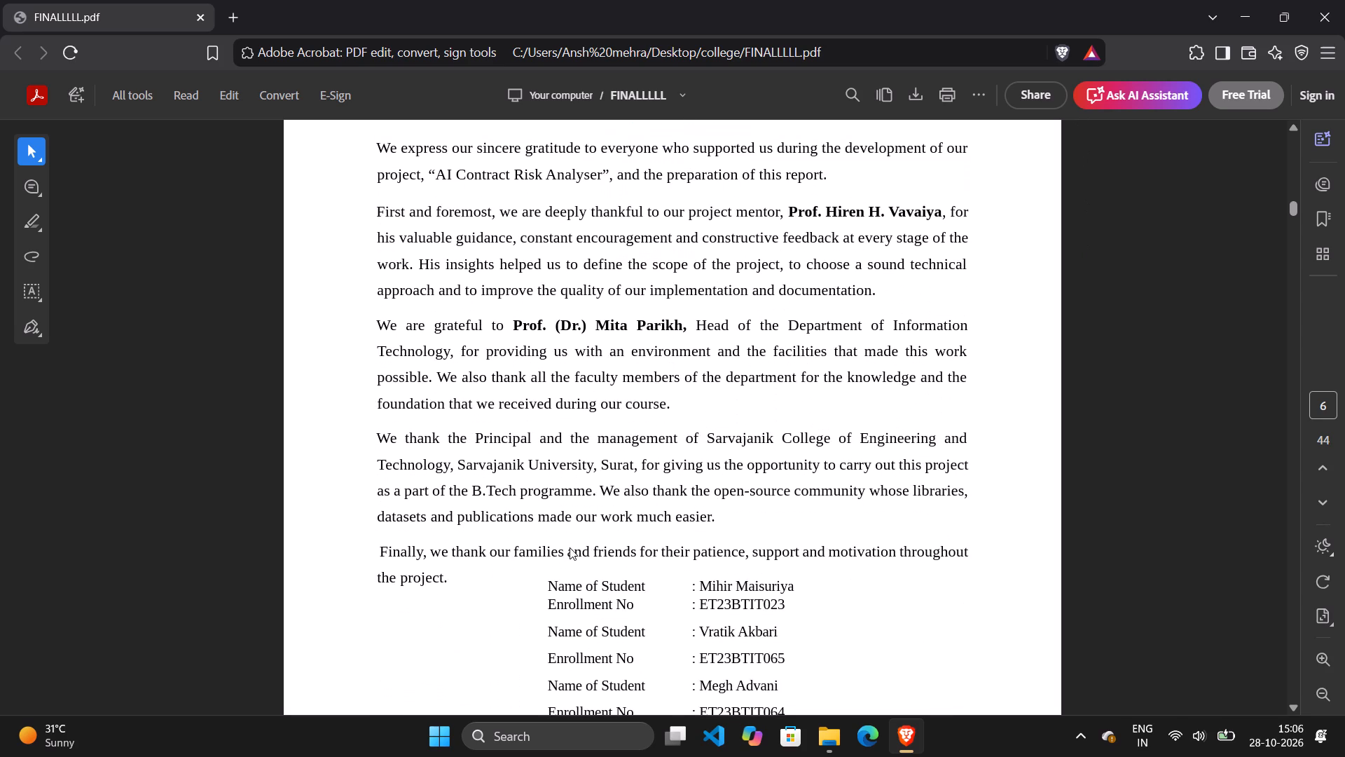
Review the report PDF's abstract, list of tables, list of figures and list of abbreviations.
scroll(570, 547, down, 7)
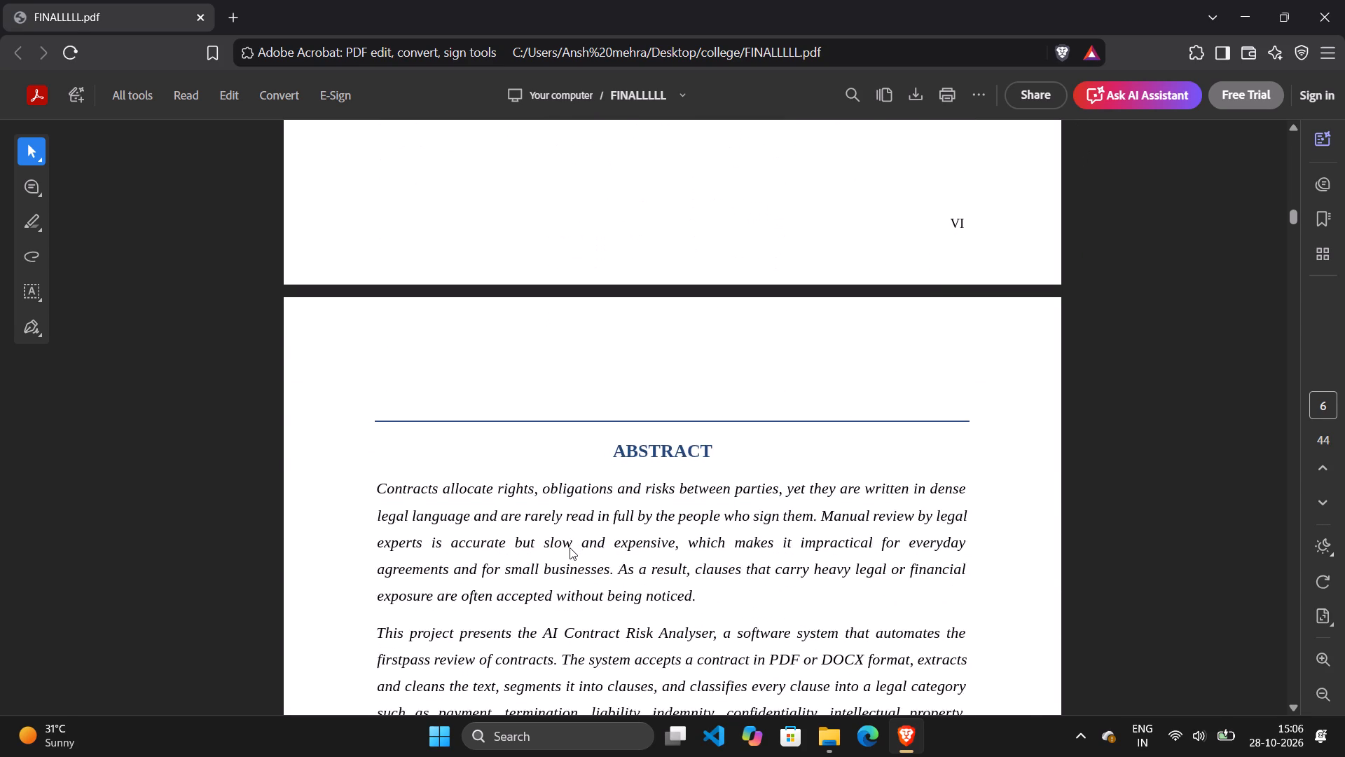
scroll(570, 547, down, 8)
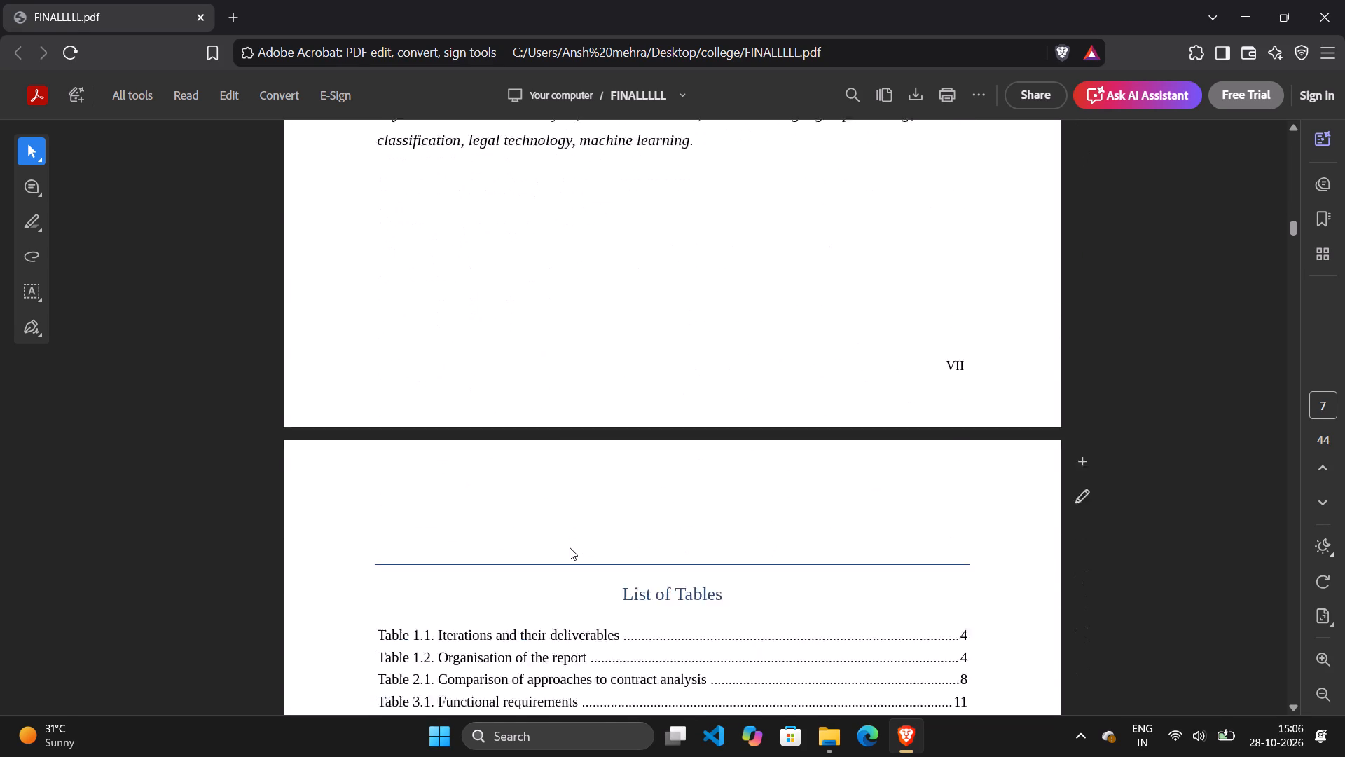
scroll(570, 547, down, 6)
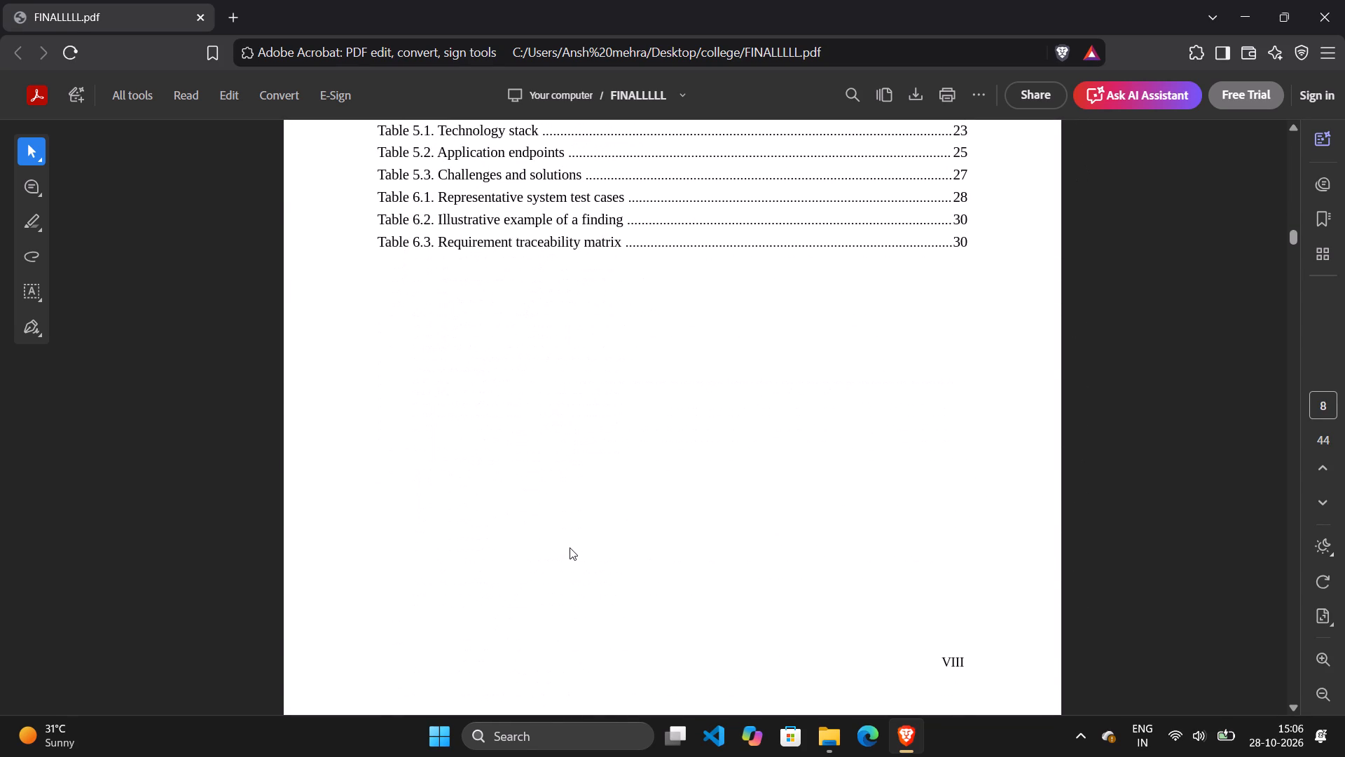
scroll(570, 547, down, 8)
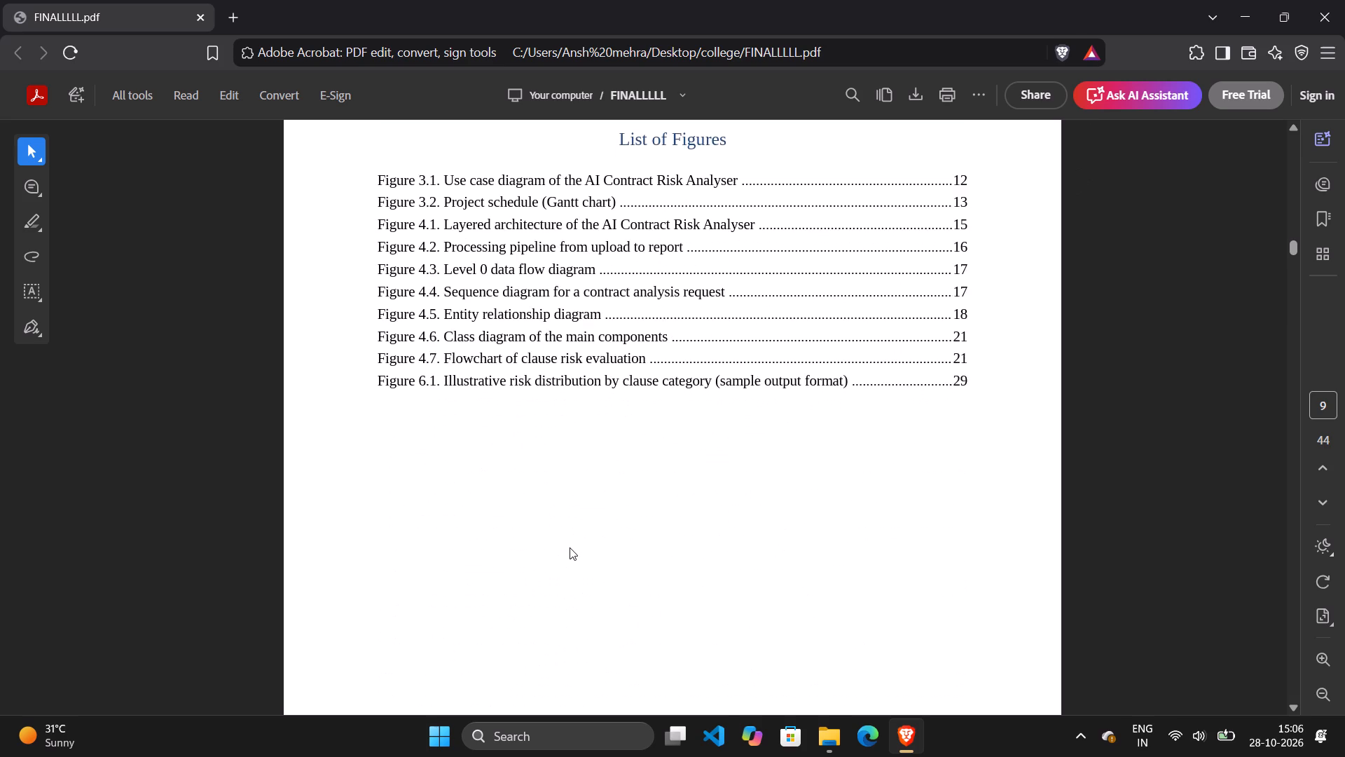
scroll(570, 547, down, 8)
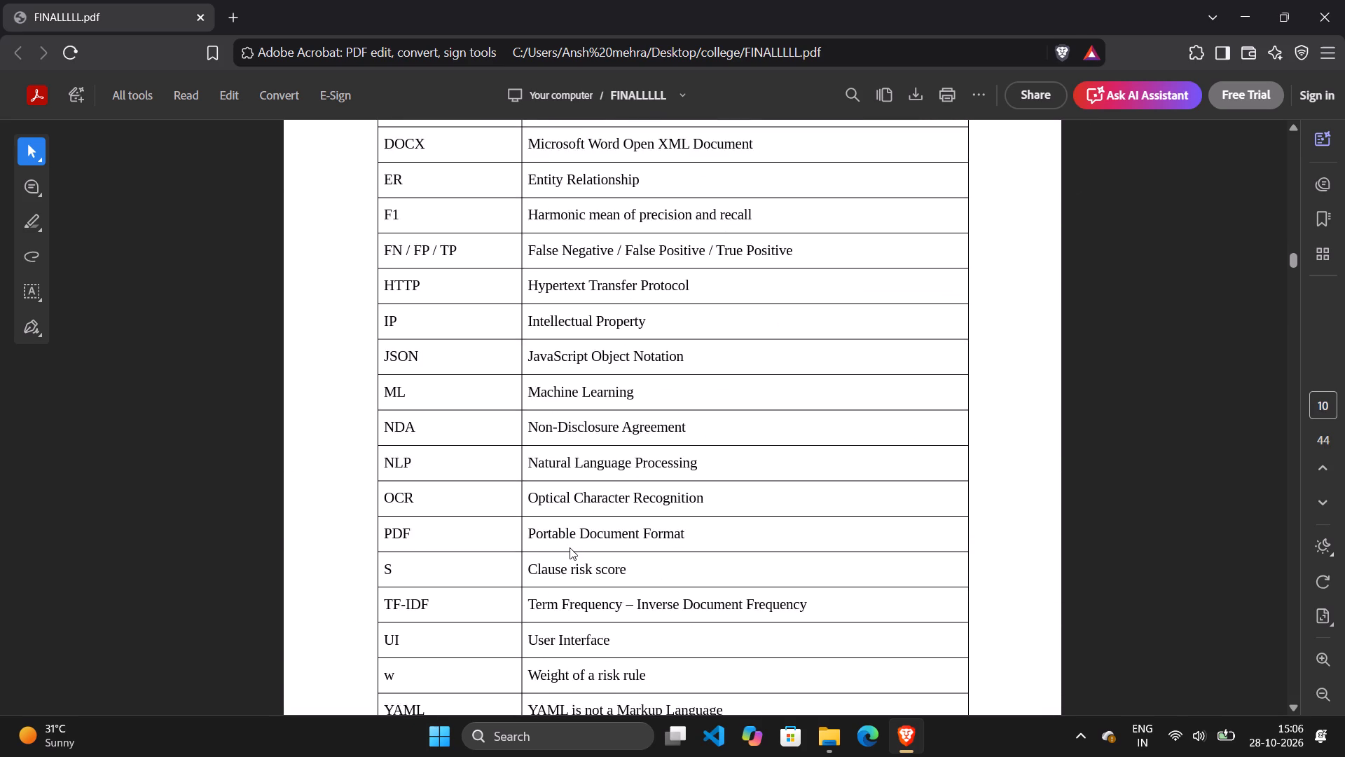
scroll(570, 547, down, 3)
Read through chapter 1, Introduction, up to the iterations table in section 1.6, and close the PDF.
scroll(570, 547, down, 2)
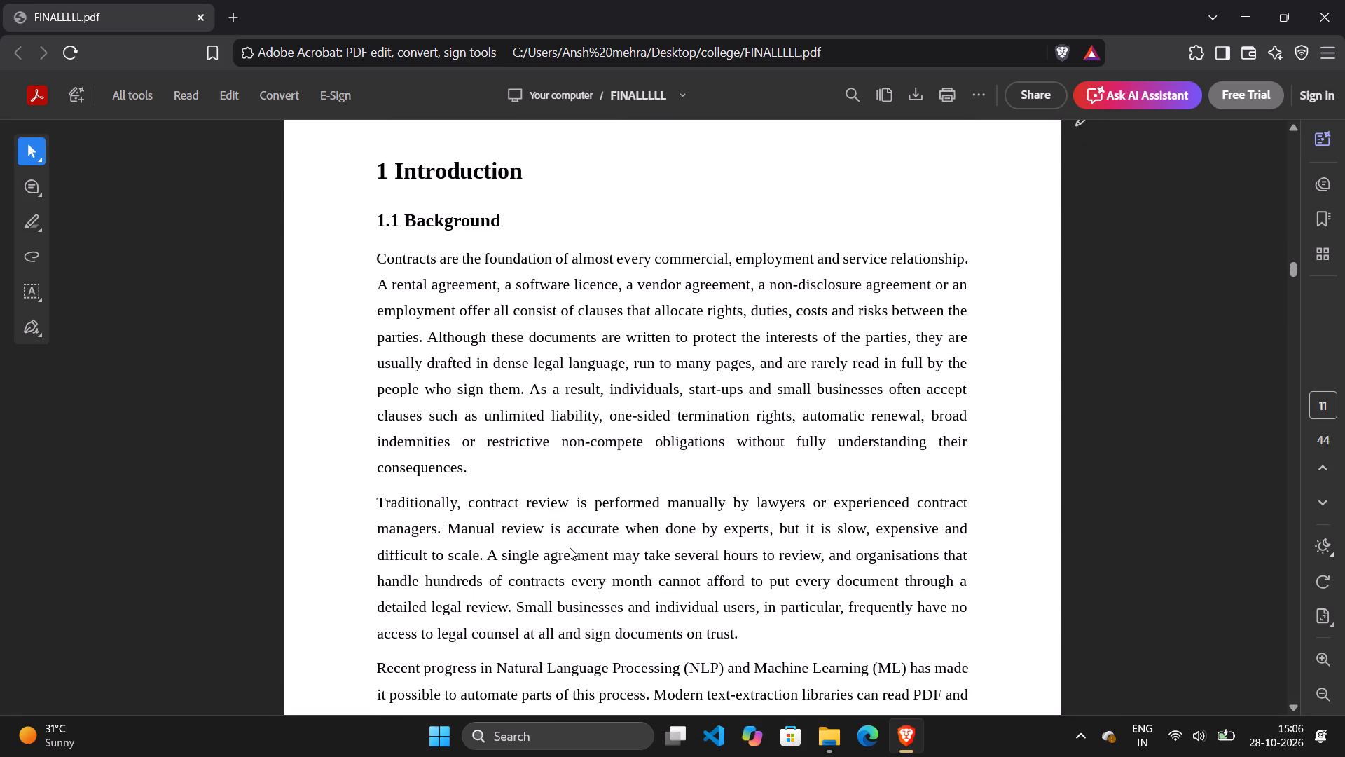
scroll(570, 547, down, 3)
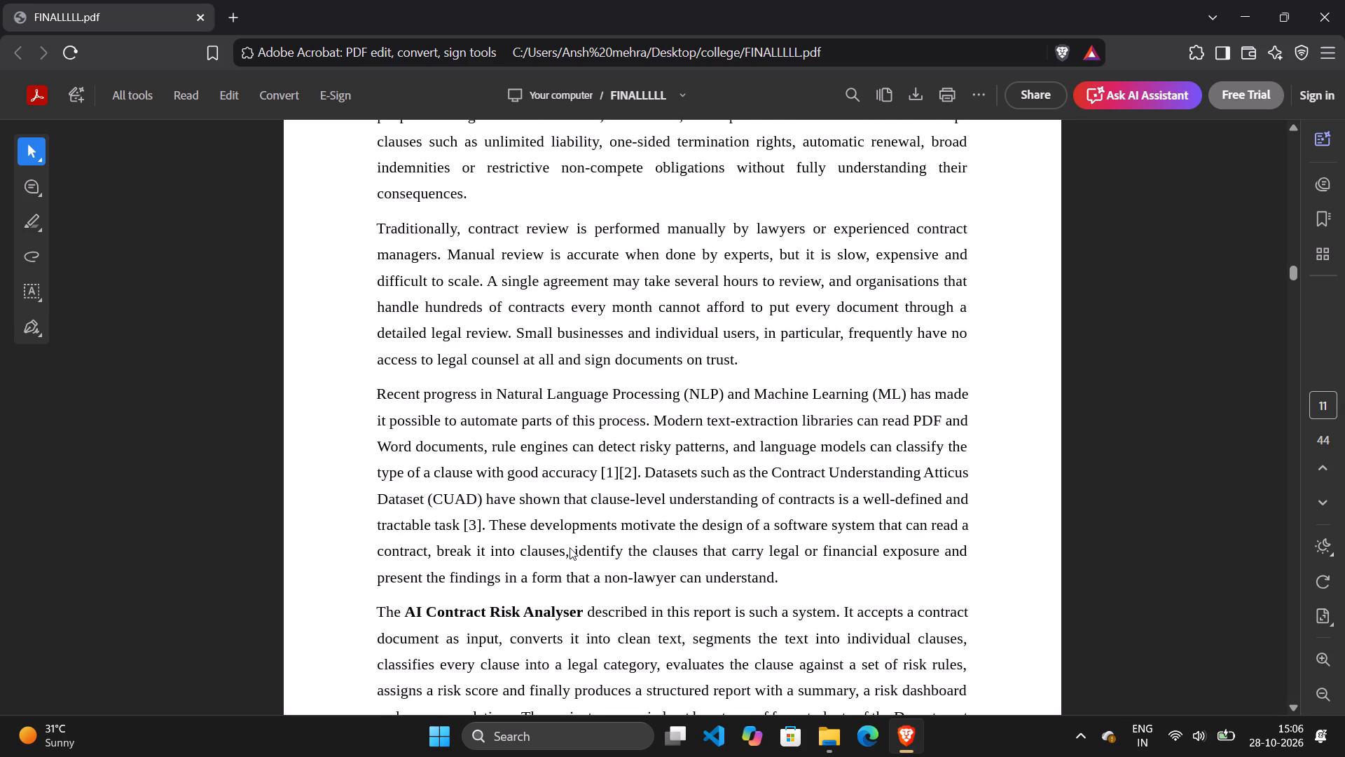
scroll(570, 547, down, 5)
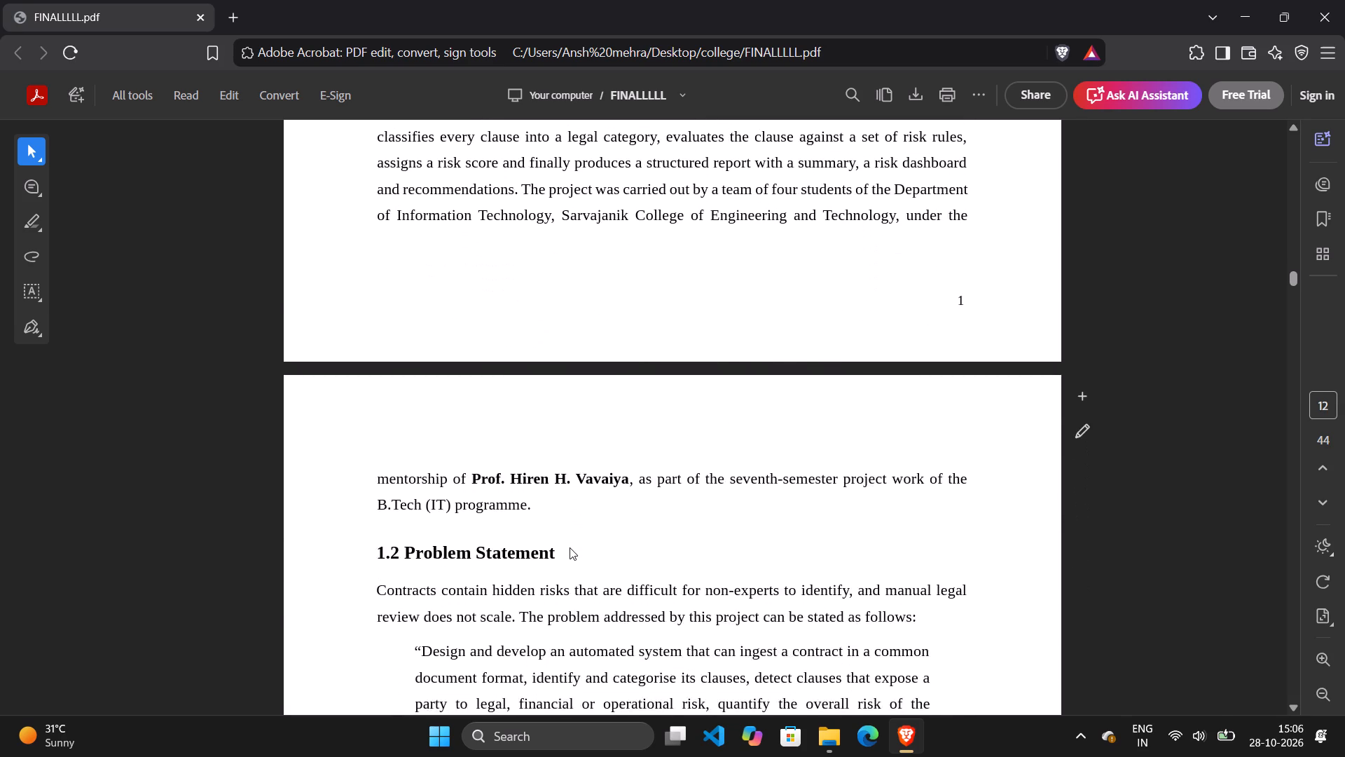
scroll(570, 547, down, 2)
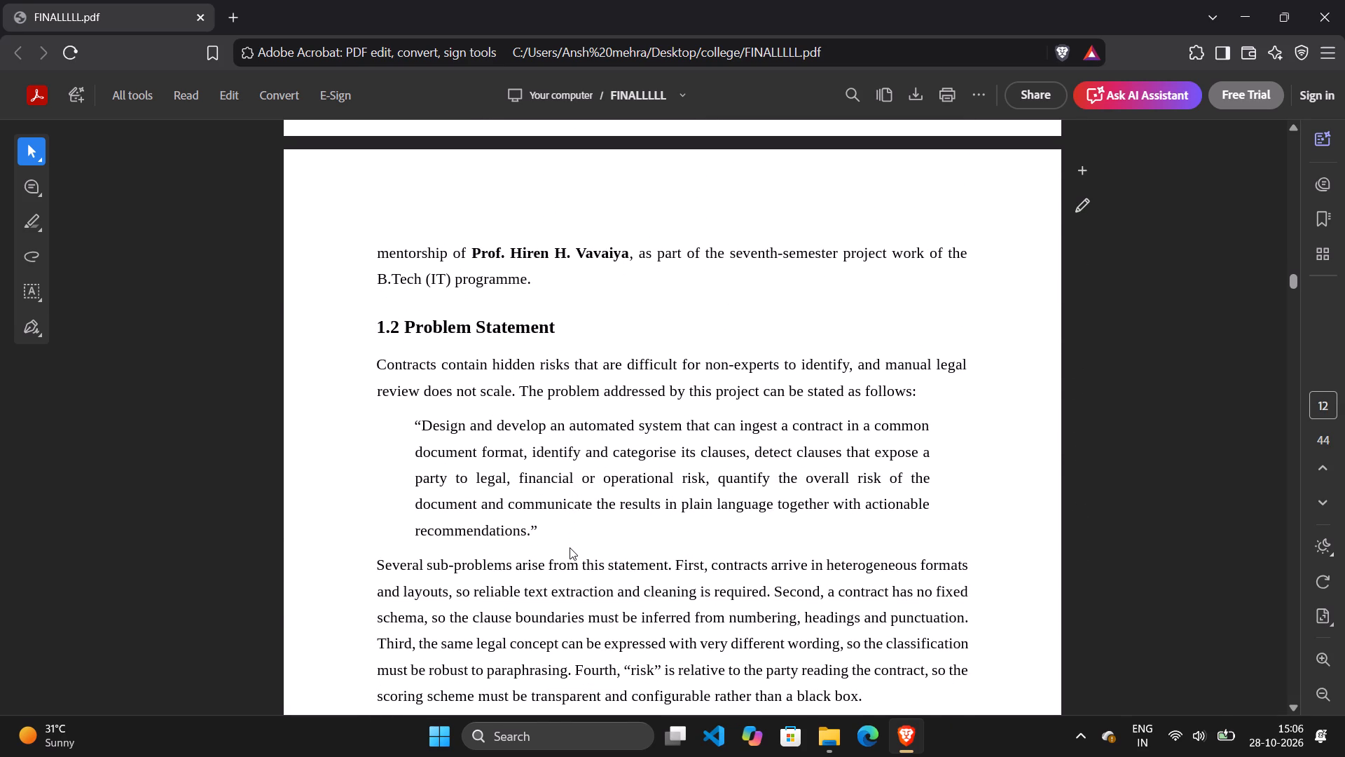
scroll(570, 547, down, 5)
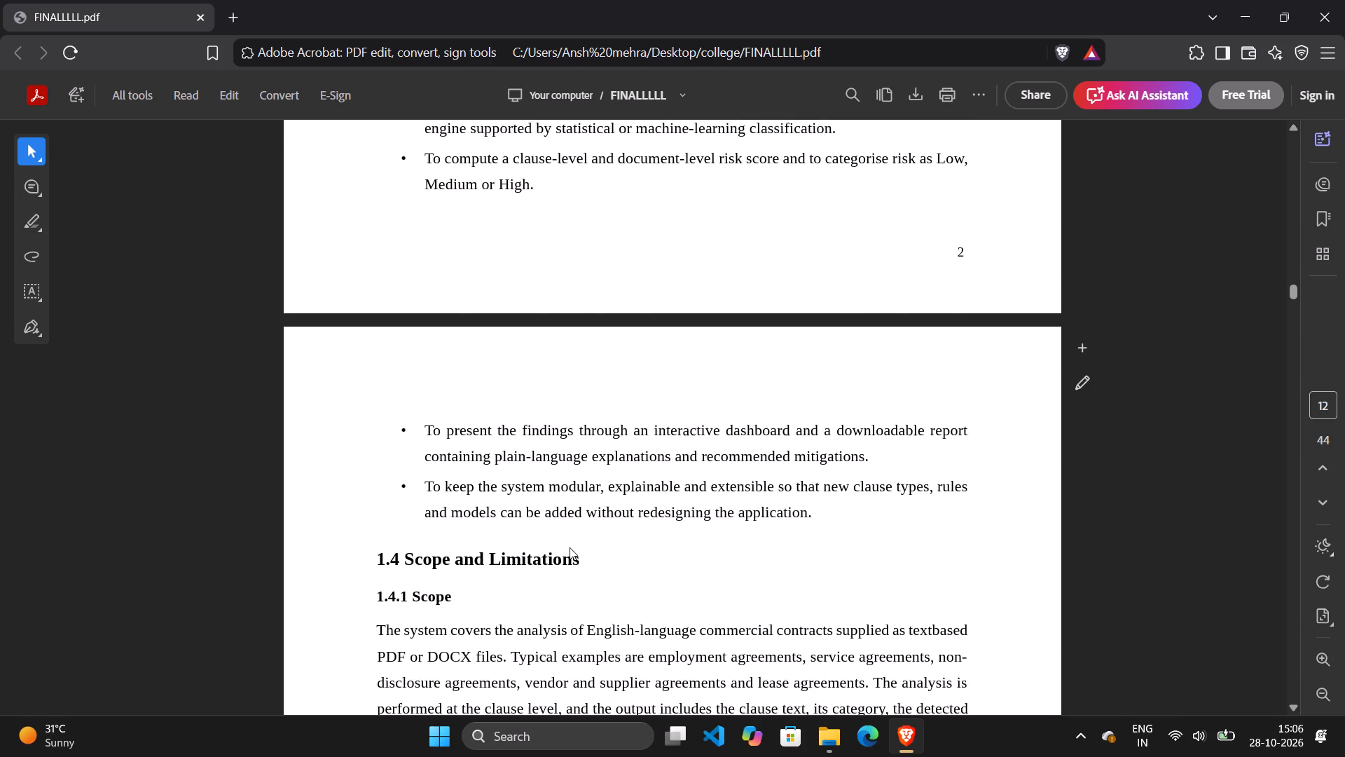
scroll(570, 547, down, 3)
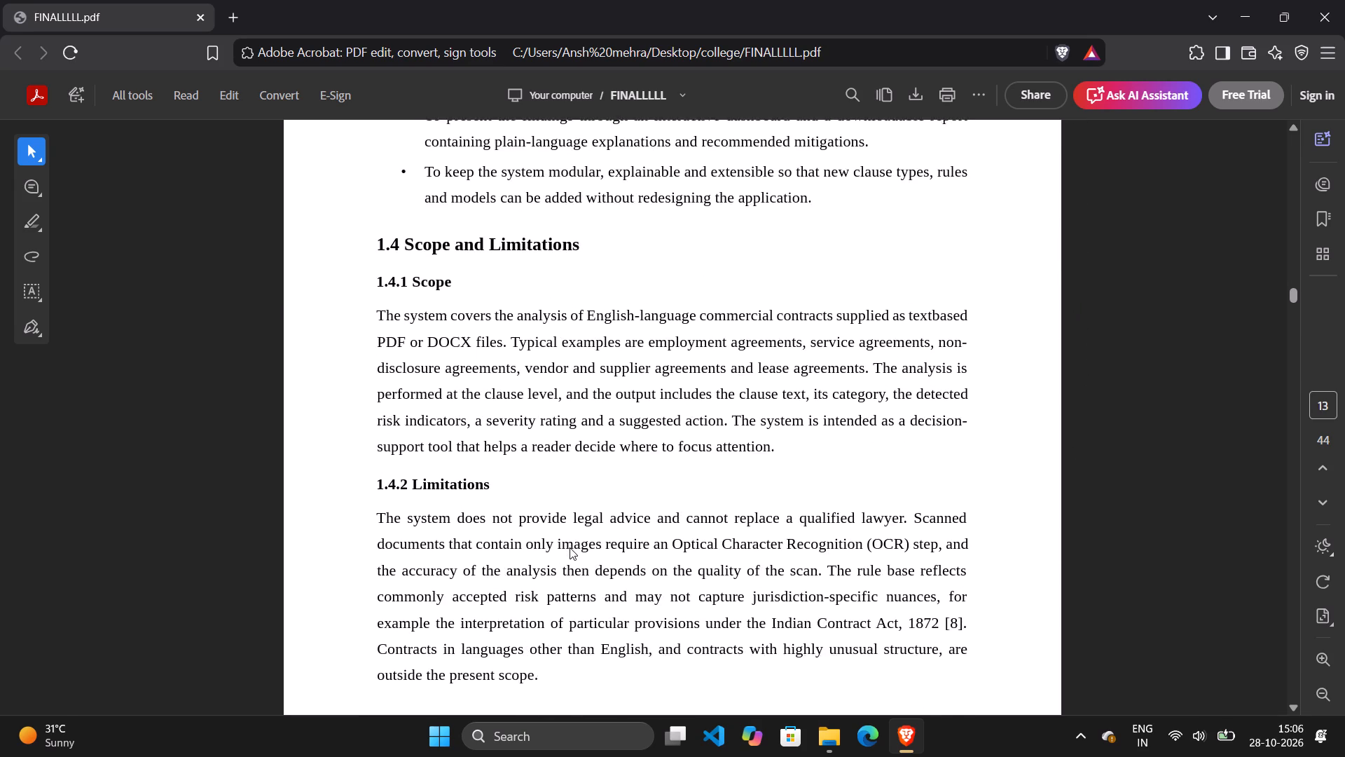
scroll(570, 547, down, 6)
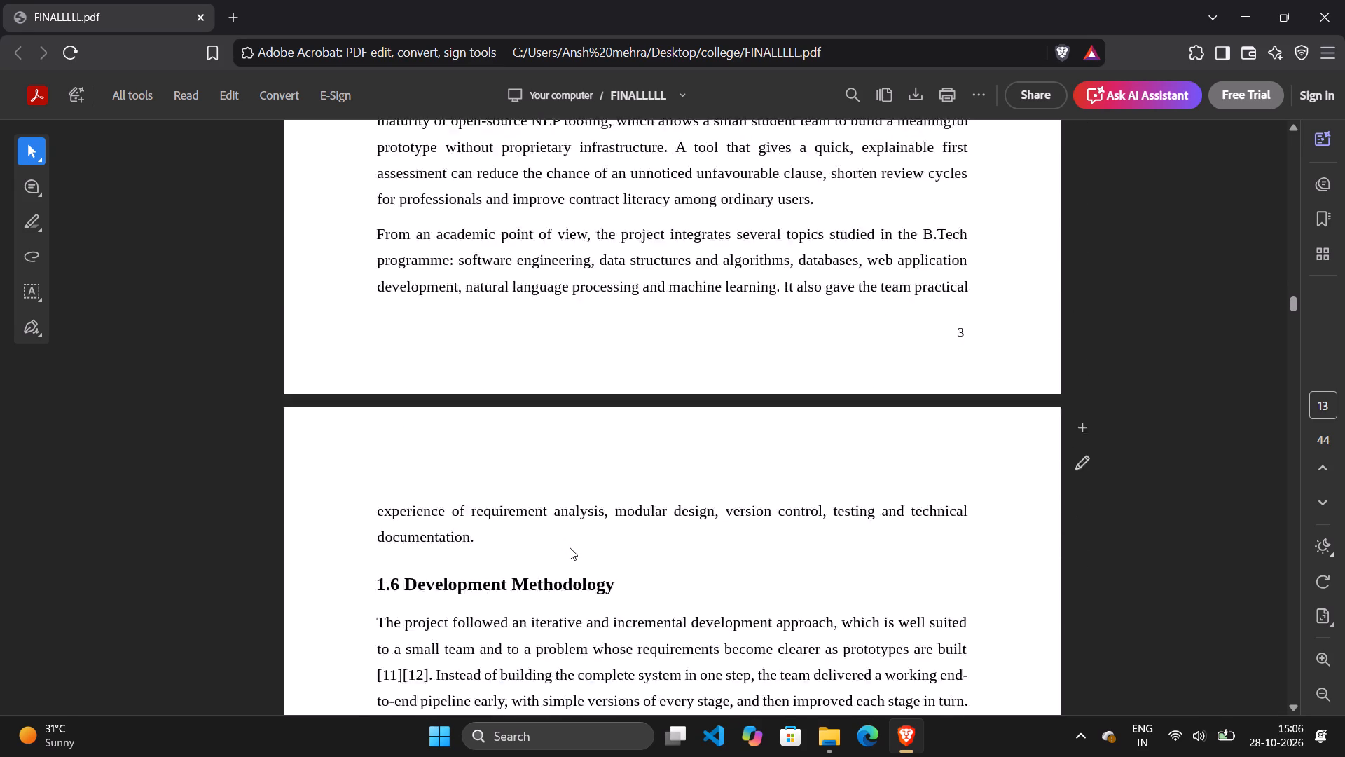
scroll(570, 547, down, 1)
scroll(570, 547, right, 1)
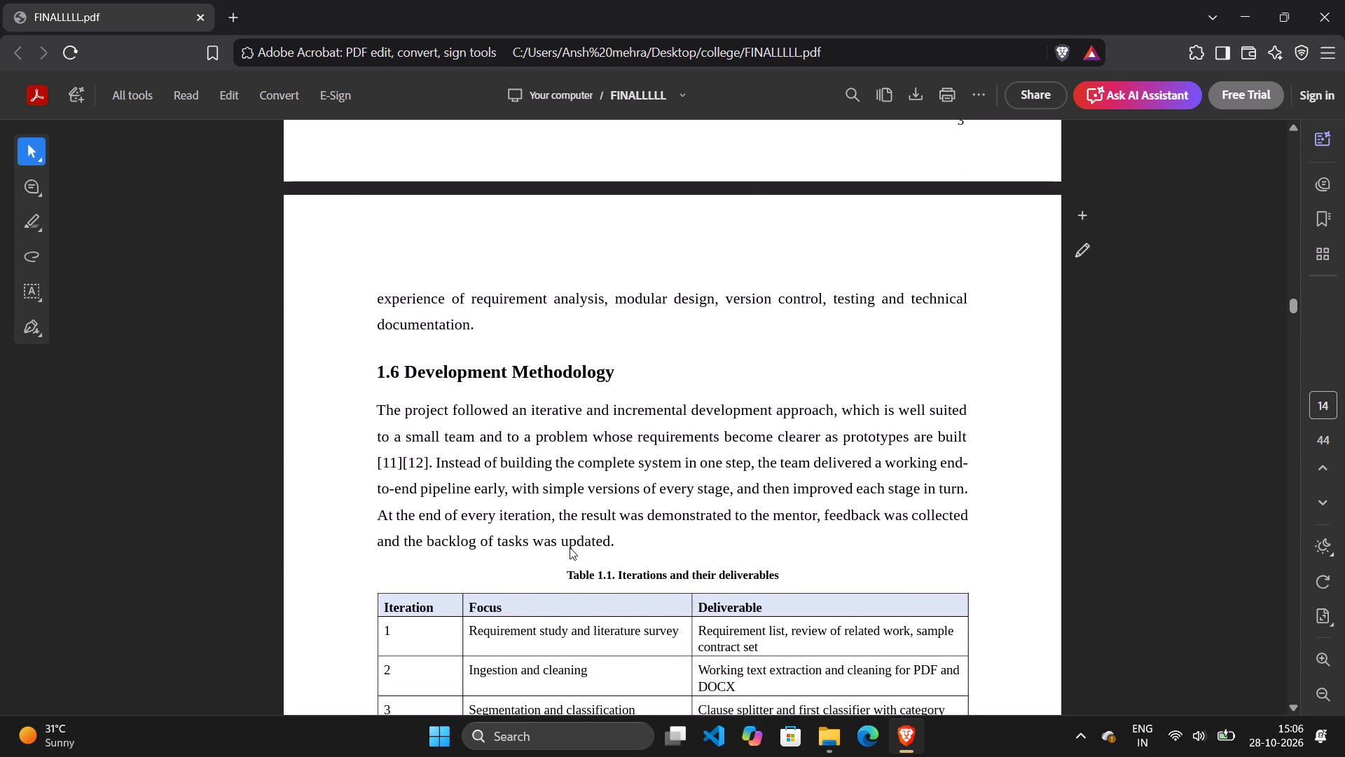
scroll(570, 547, down, 1)
scroll(570, 547, up, 3)
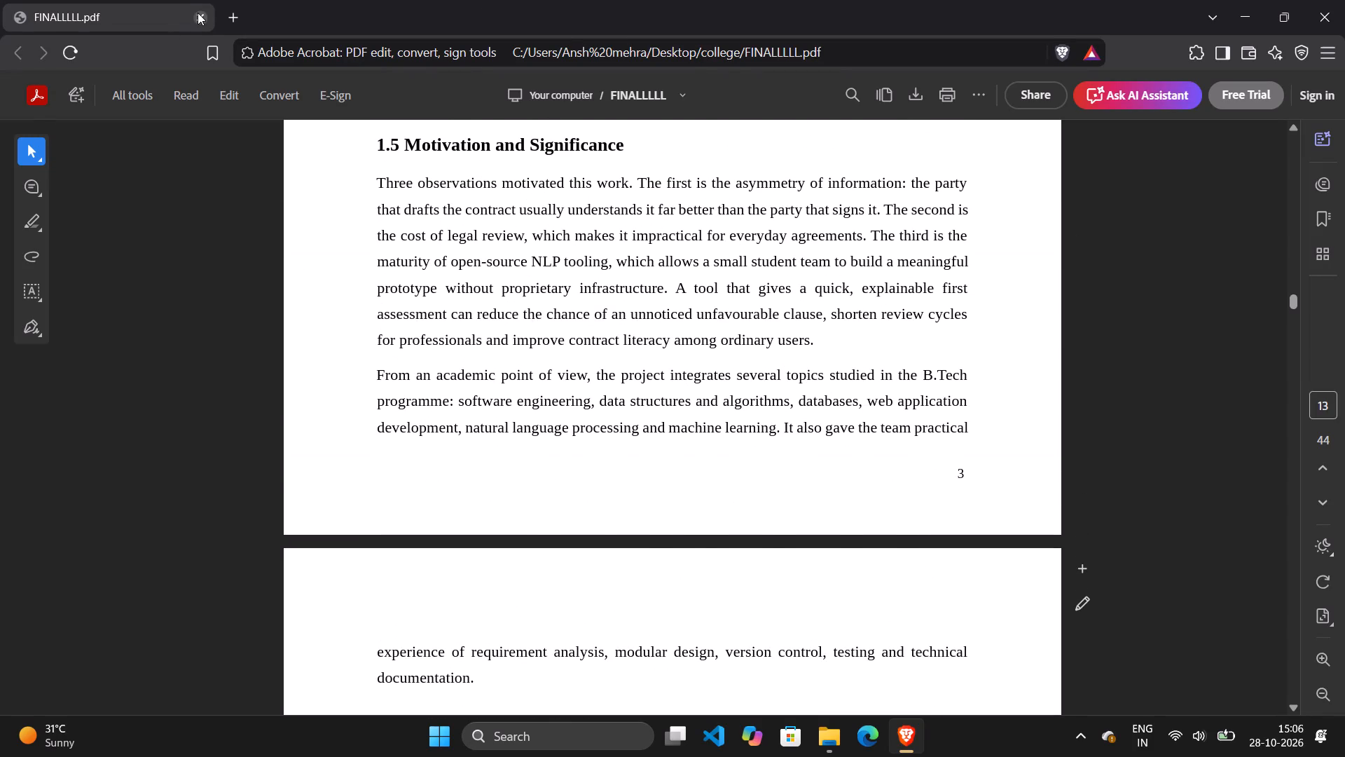
click(198, 13)
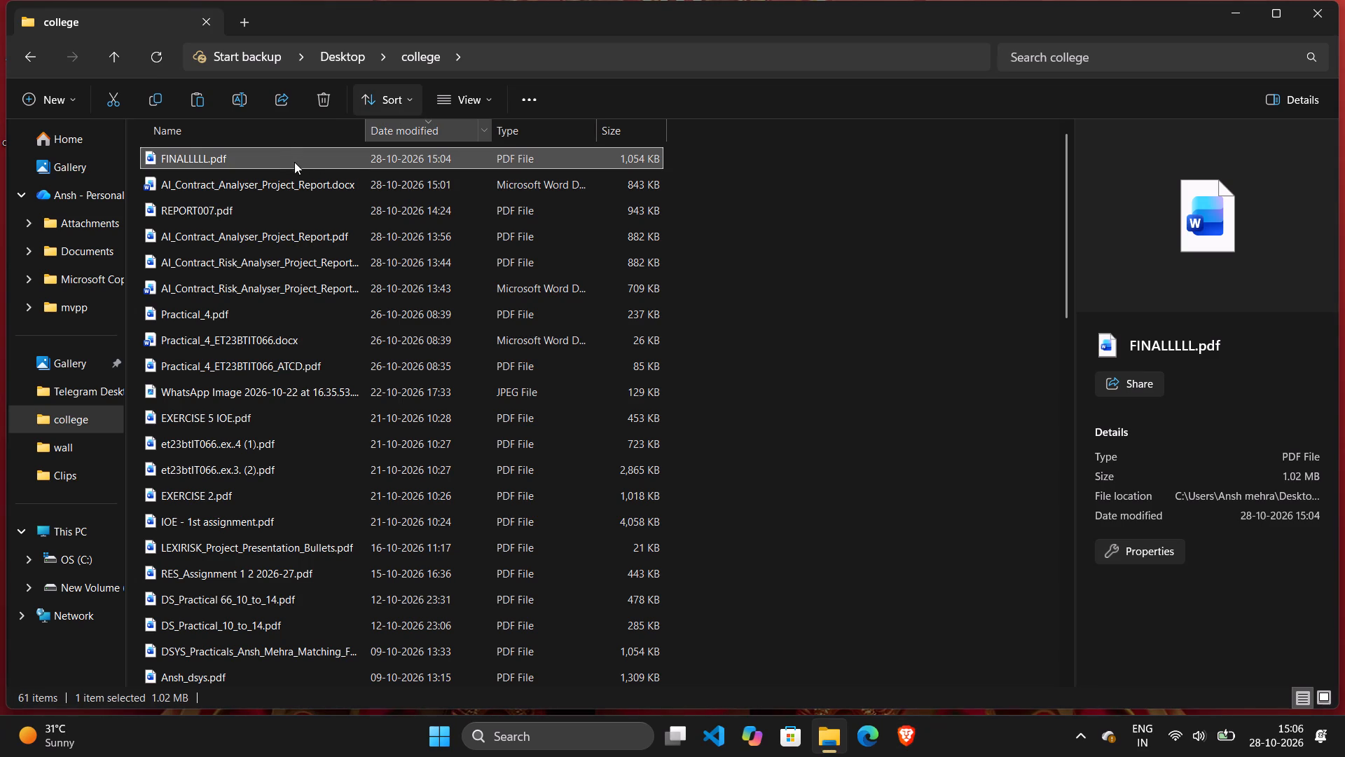
Open the Windows search.
click(577, 744)
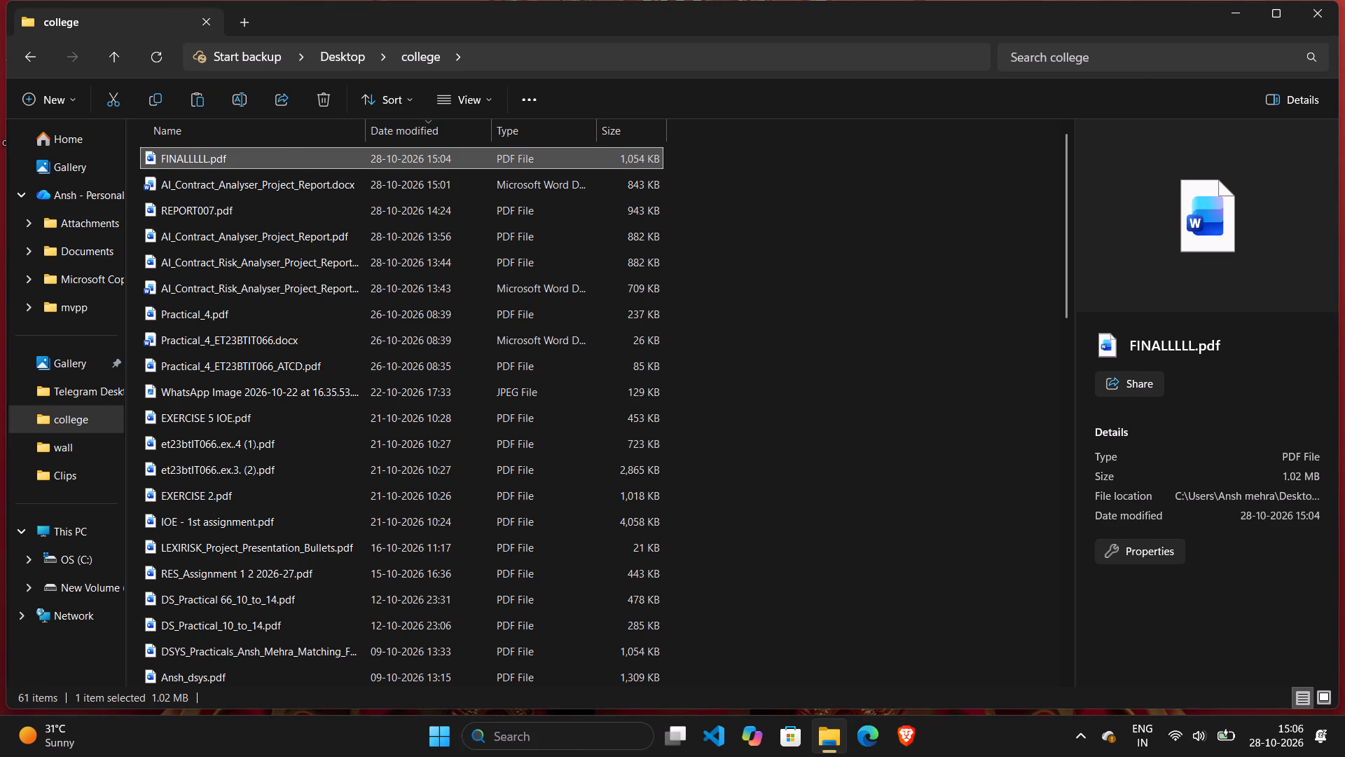
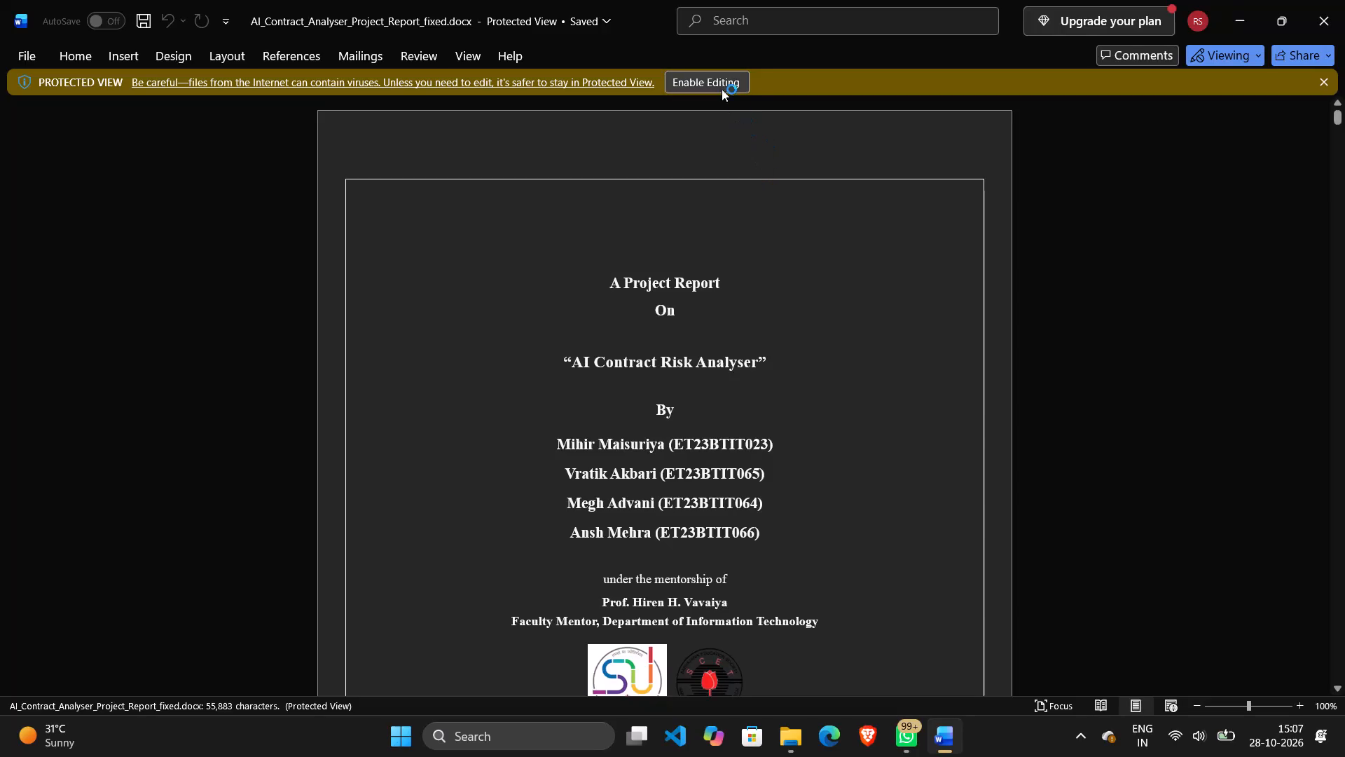
Enable editing for the protected report AI_Contract_Analyser_Project_Report_fixed.docx.
click(714, 77)
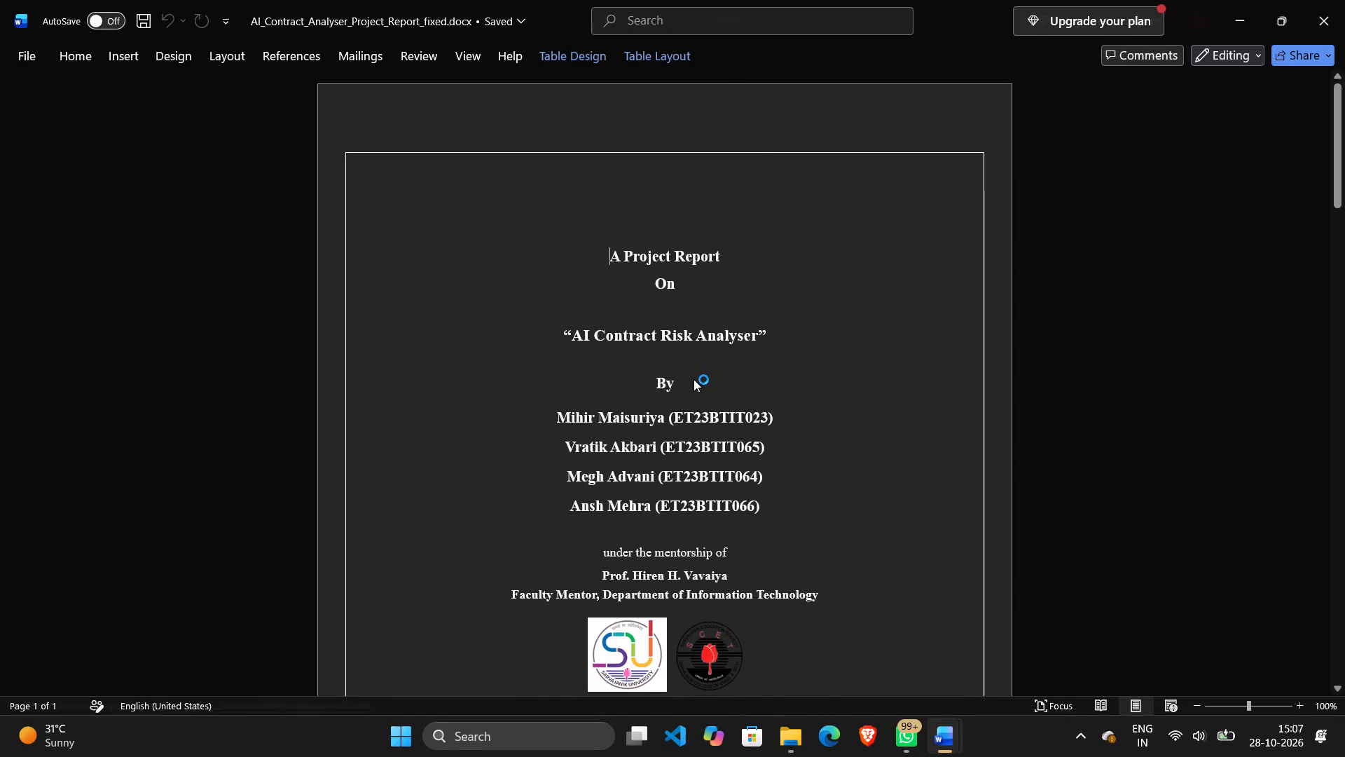
Review the report's cover page, including the mentor's details, the table of contents and the undertaking page.
scroll(694, 379, down, 6)
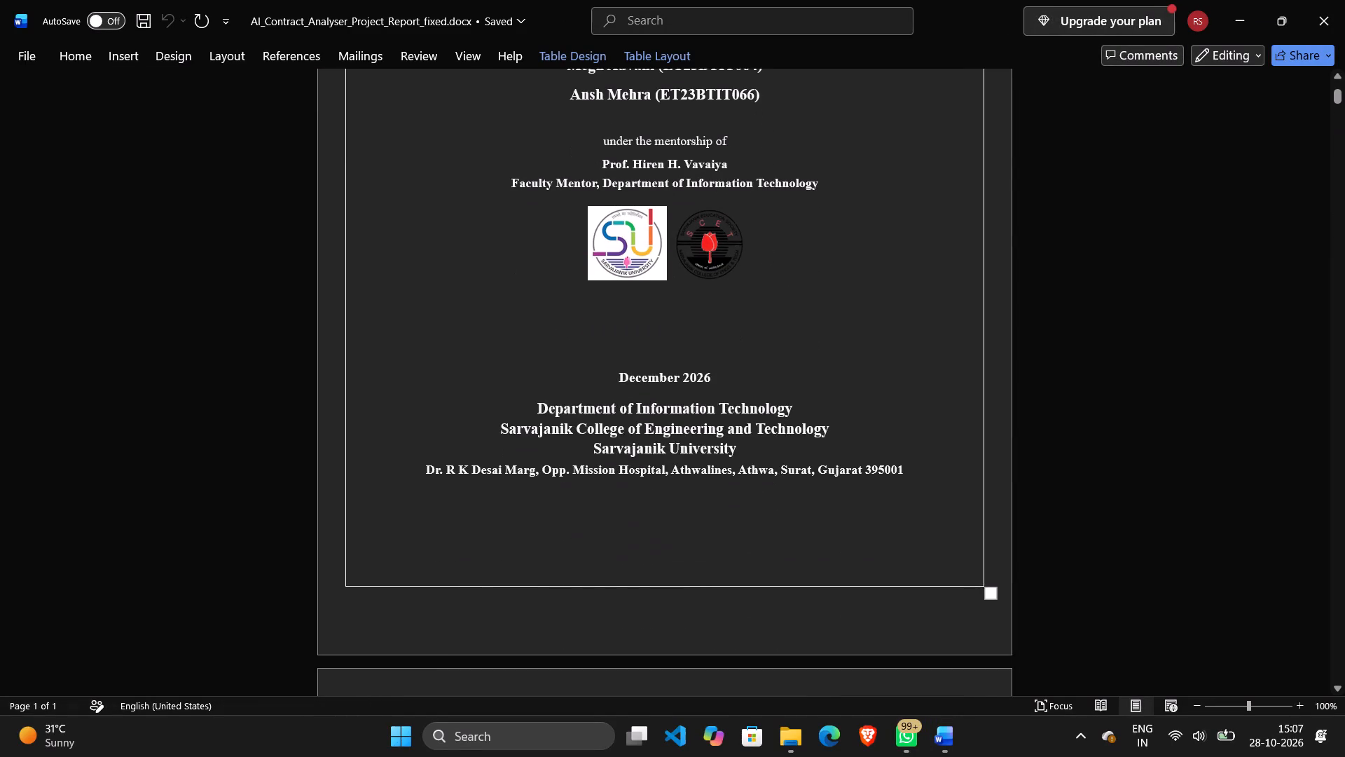
scroll(694, 379, up, 1)
drag(732, 295, 651, 298)
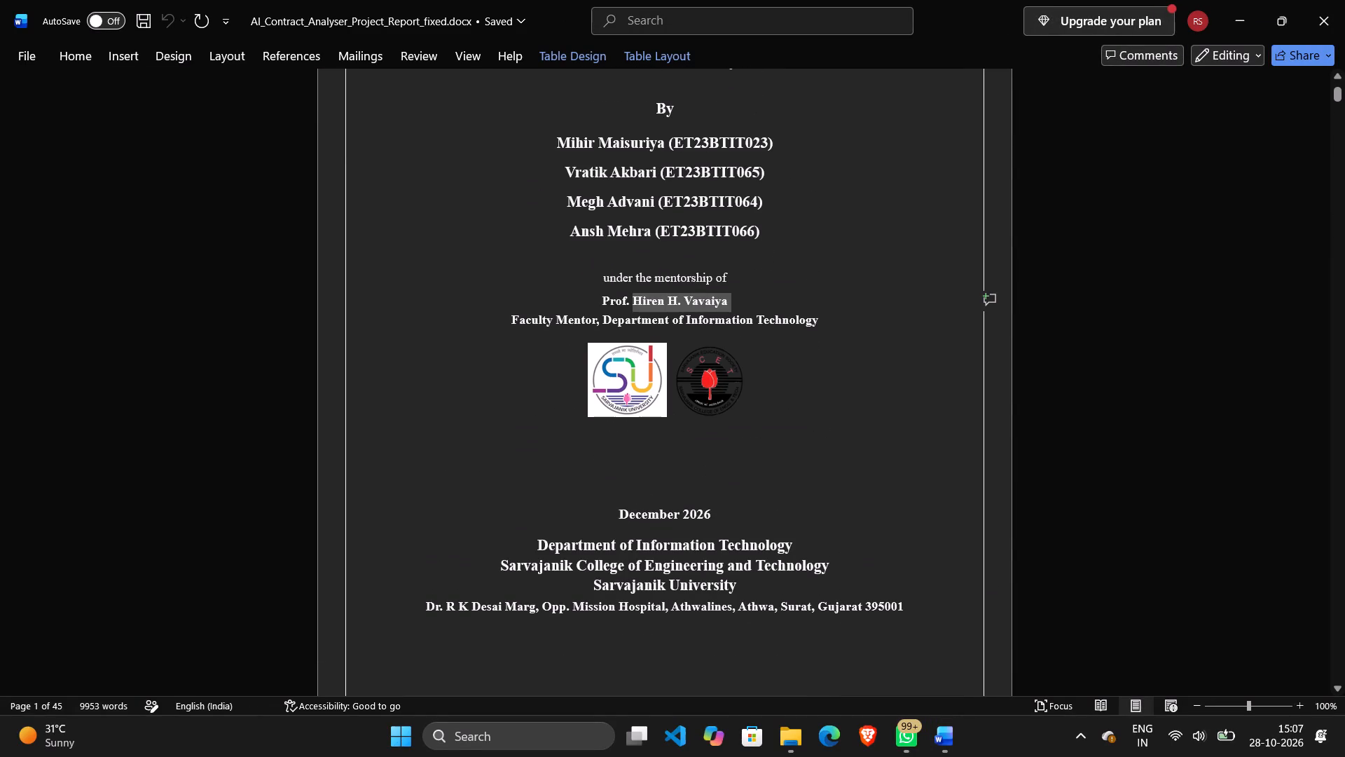
drag(651, 298, 611, 302)
click(591, 429)
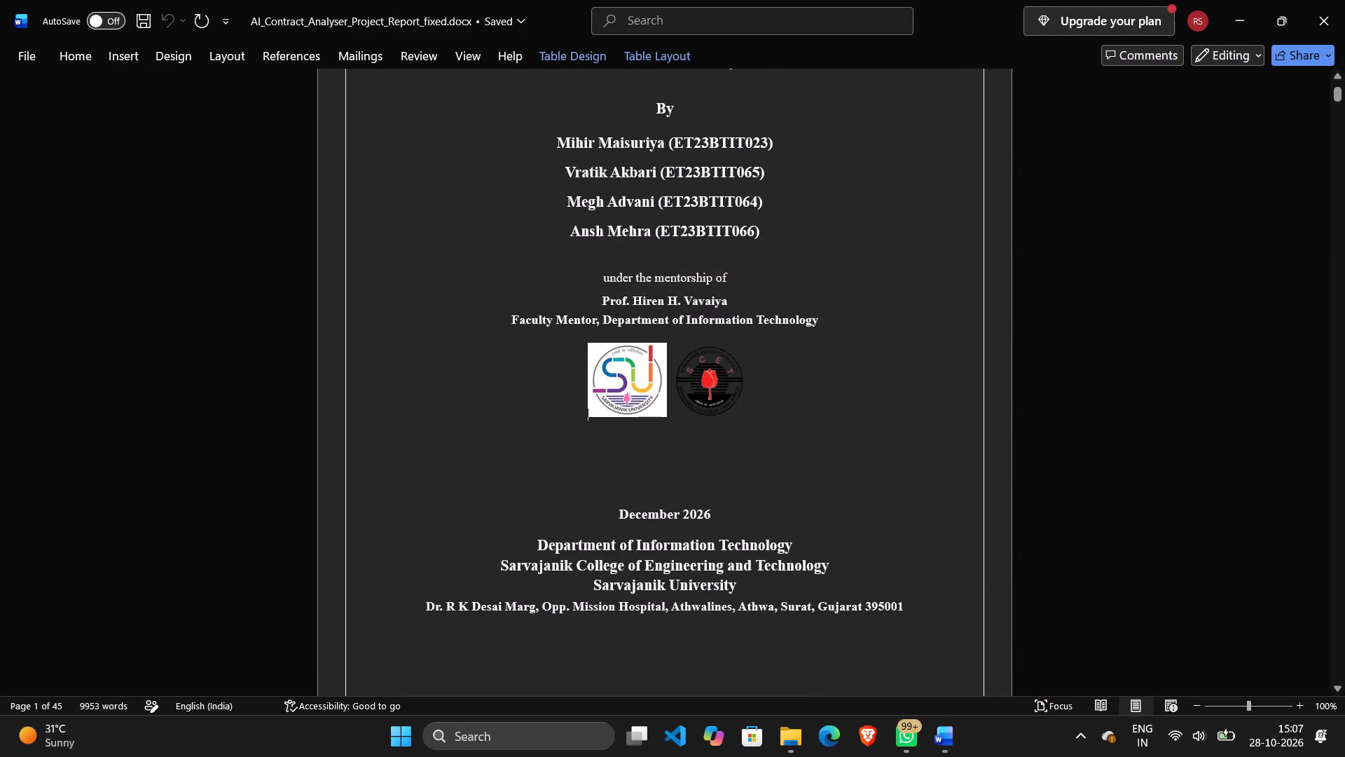
scroll(591, 429, down, 6)
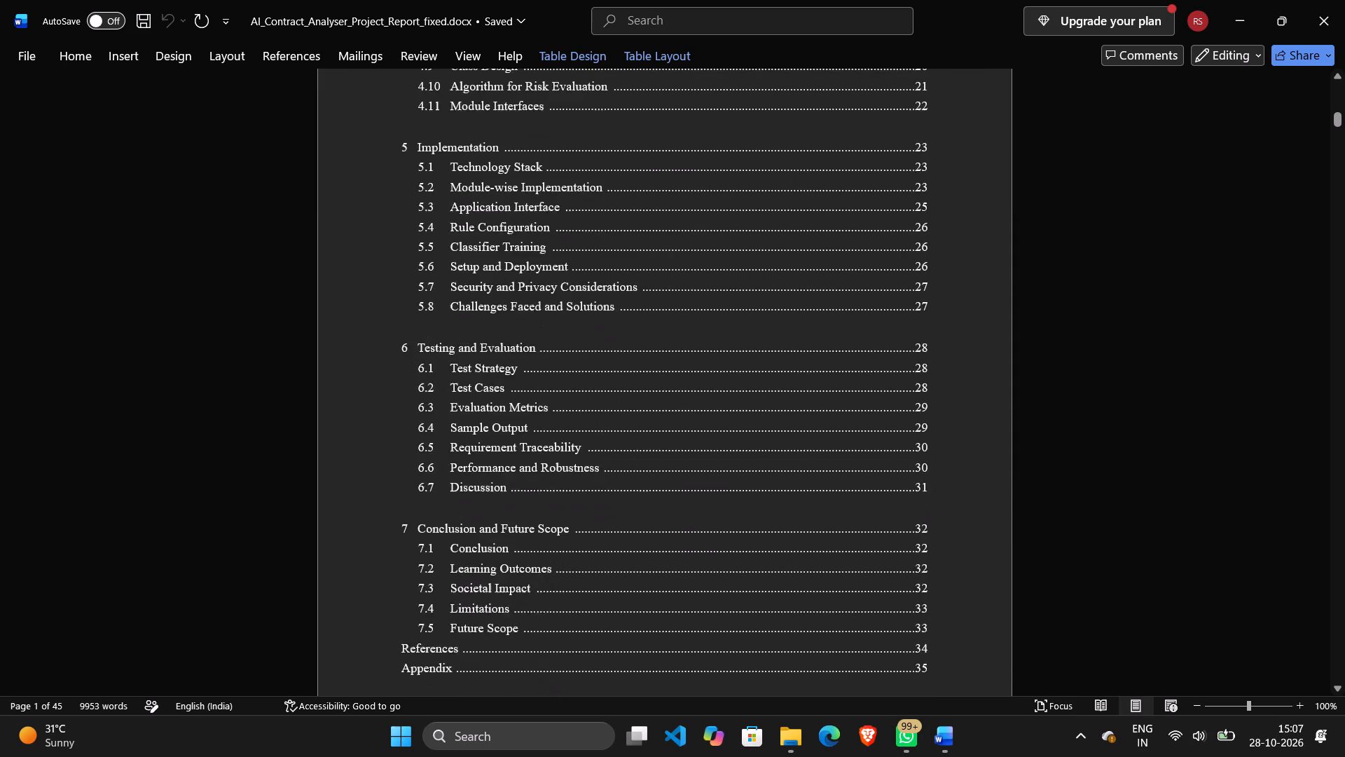
scroll(591, 429, down, 6)
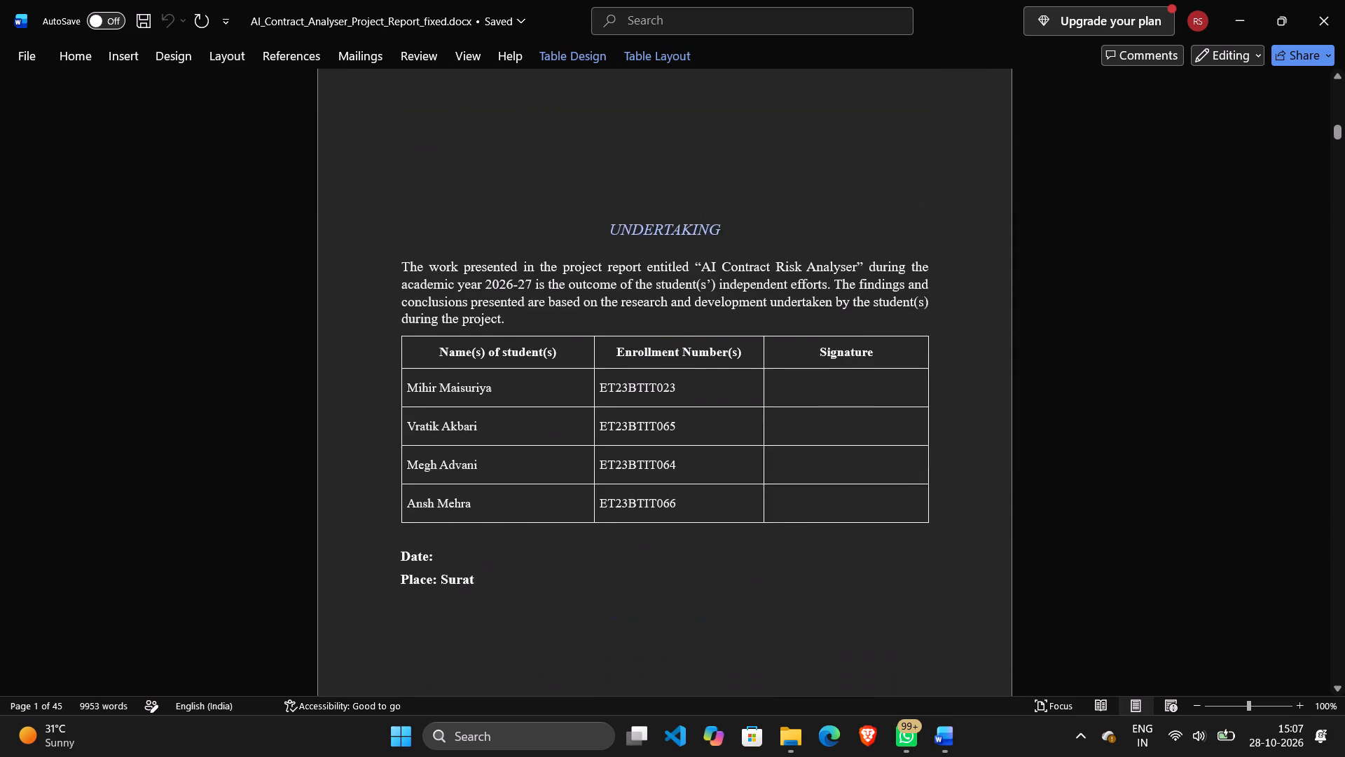
Replace the mentor's title before "Department of IT" in the certificate page's signature table with "Assistant Professor".
scroll(591, 429, down, 5)
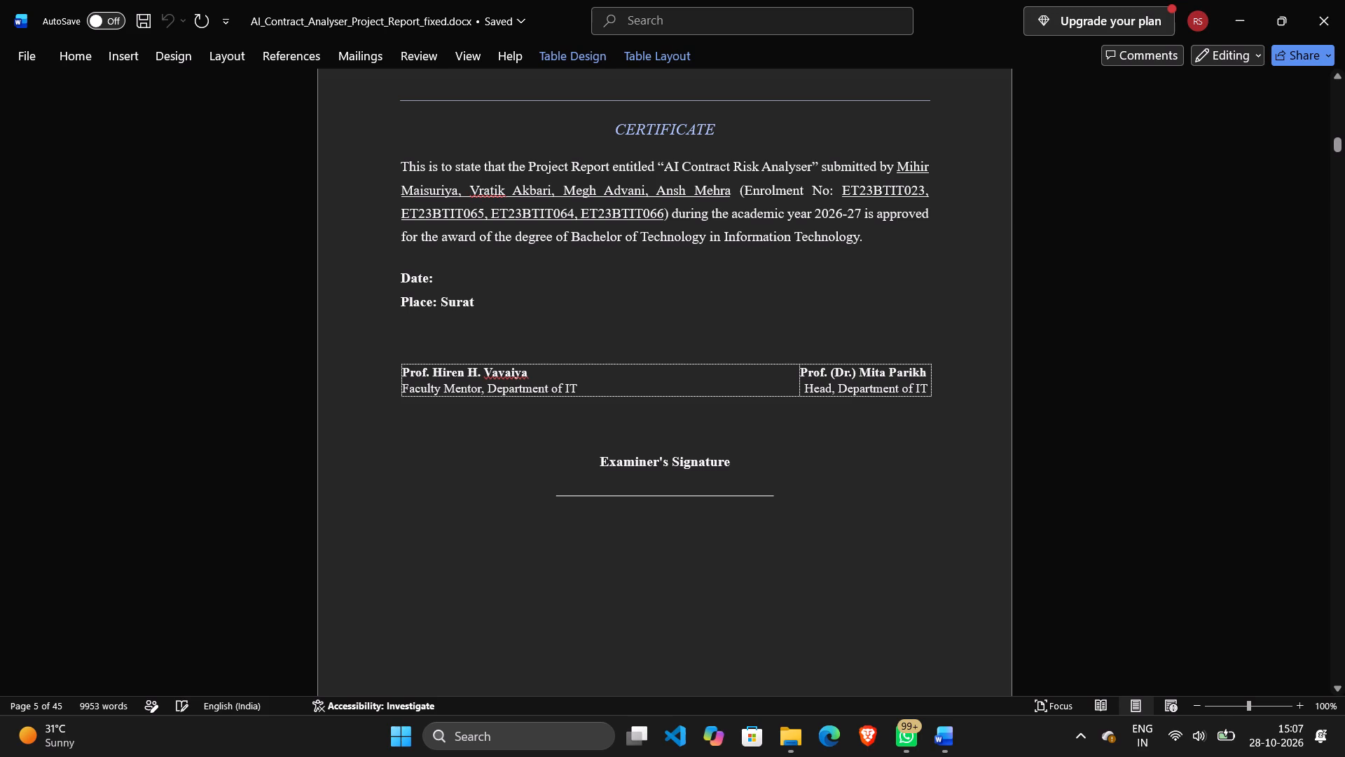
click(481, 387)
key(BackSpace)
key(BackSpace)
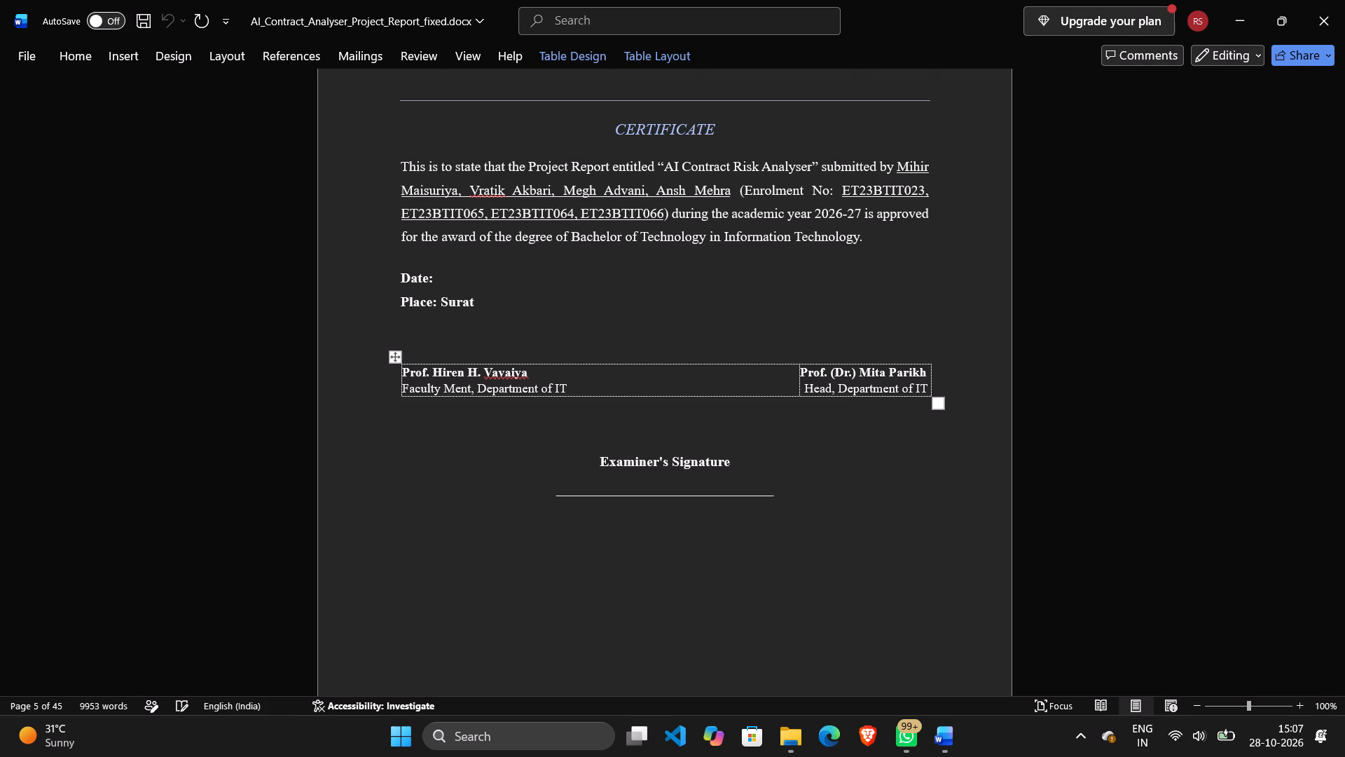
key(BackSpace)
key(BackSpace)
key(BackSpace)
key(BackSpace)
key(BackSpace)
key(BackSpace)
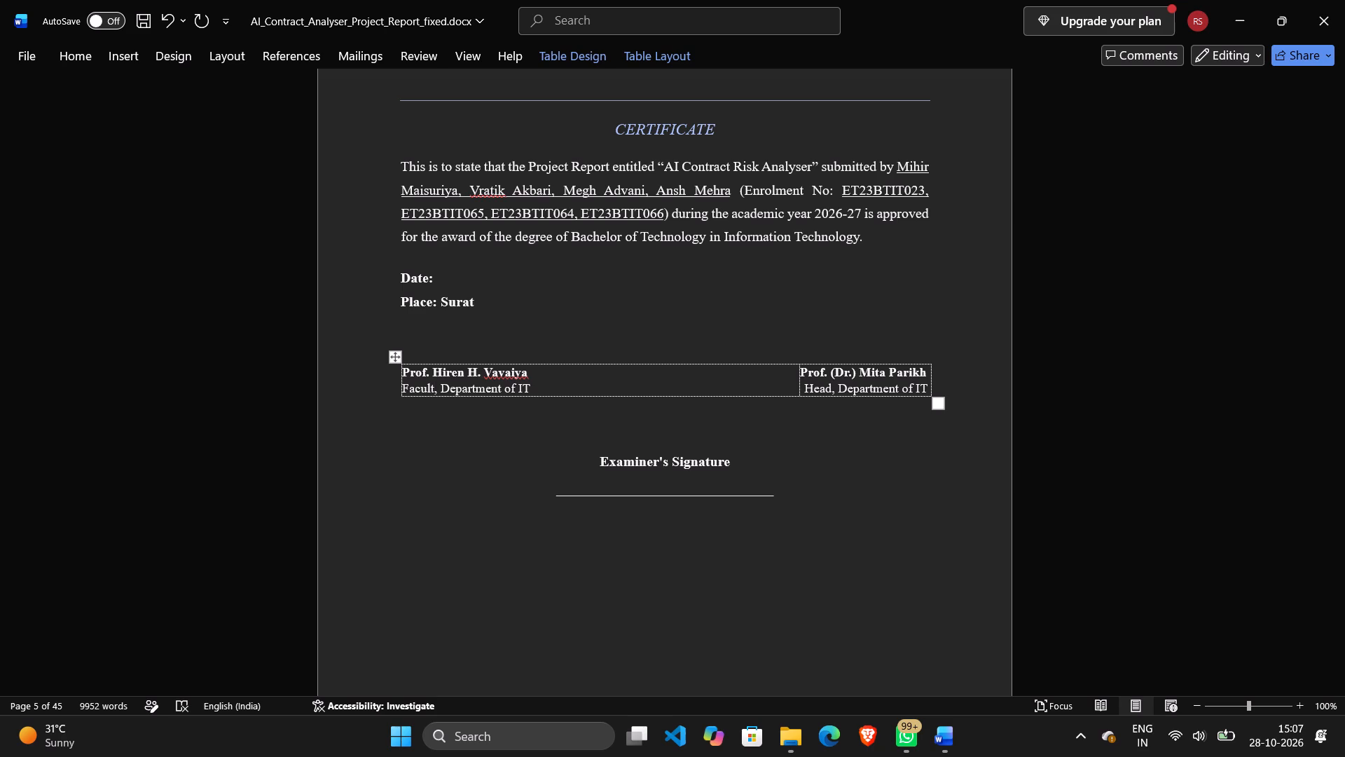
key(BackSpace)
key(BackSpace)
key(BackSpace)
key(BackSpace)
key(BackSpace)
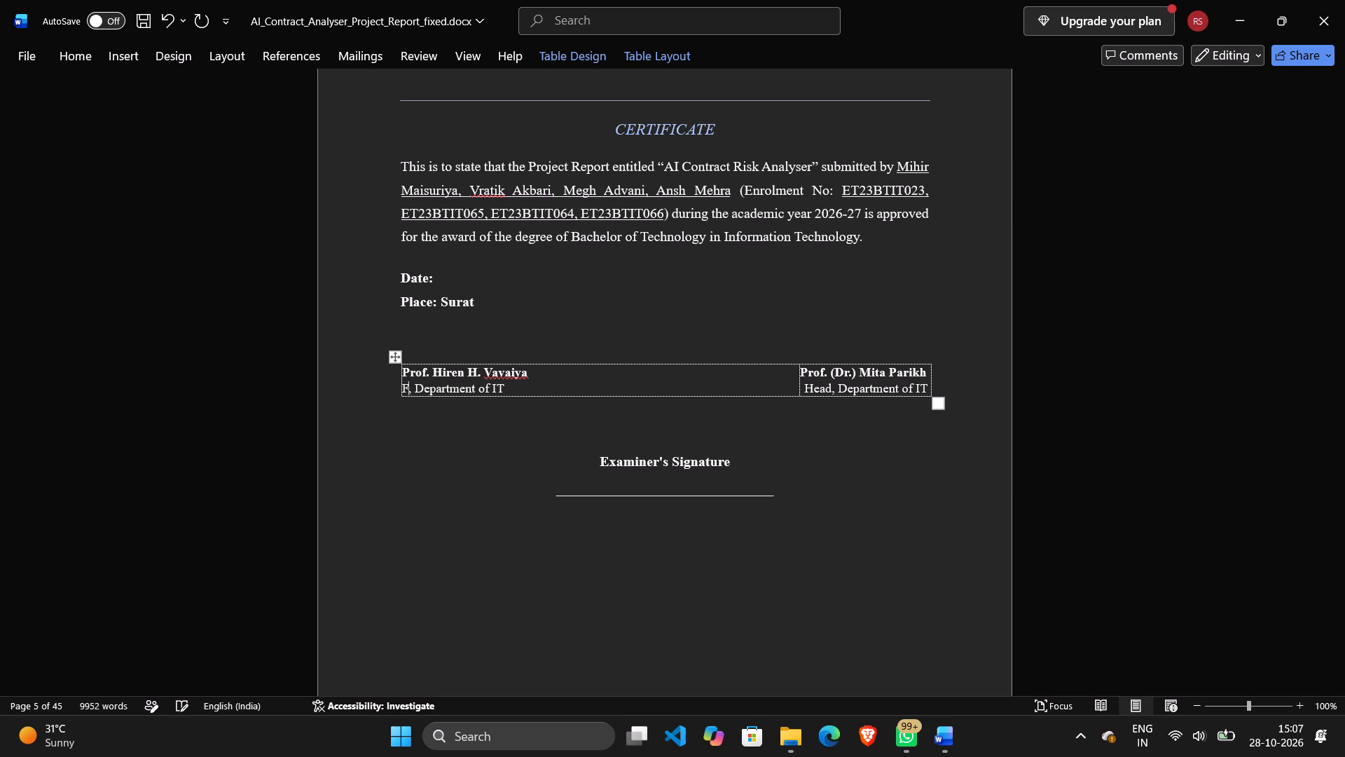
key(BackSpace)
text(ss)
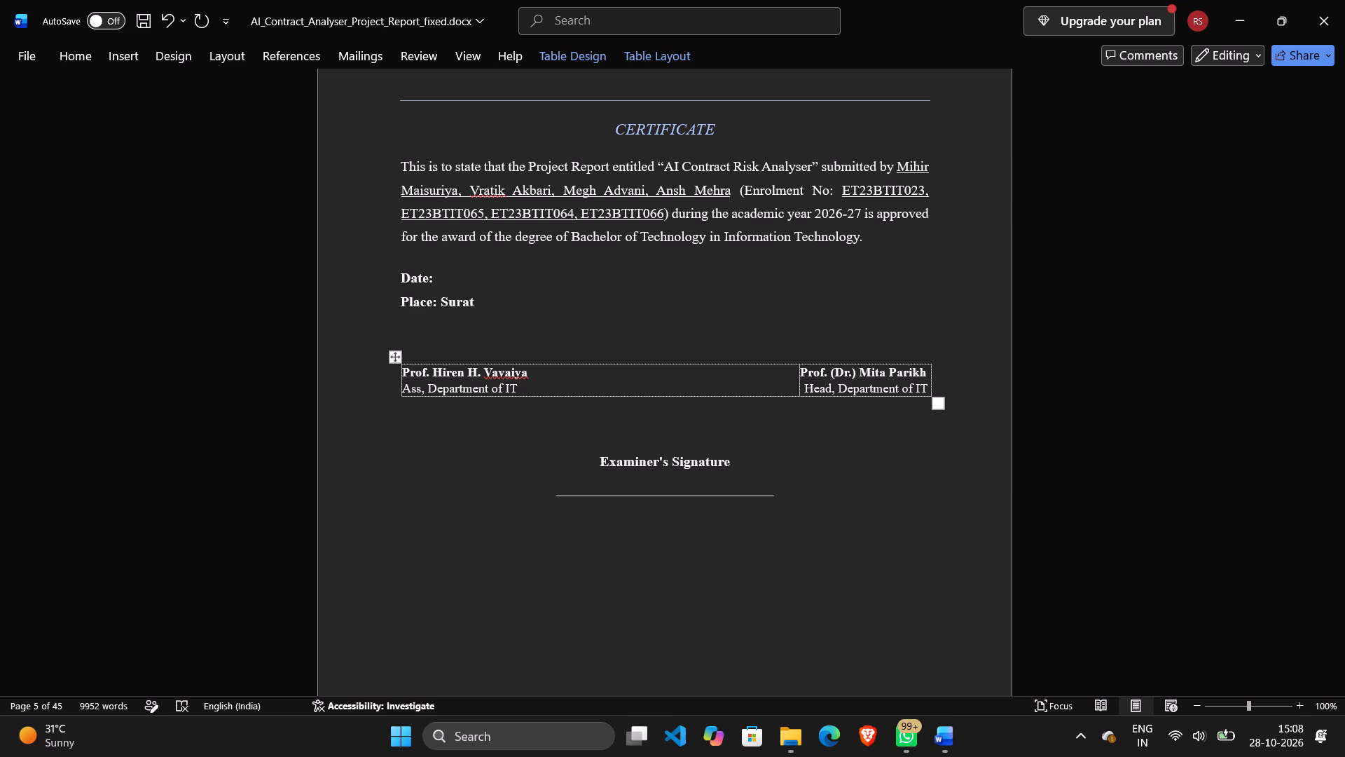
text(iata)
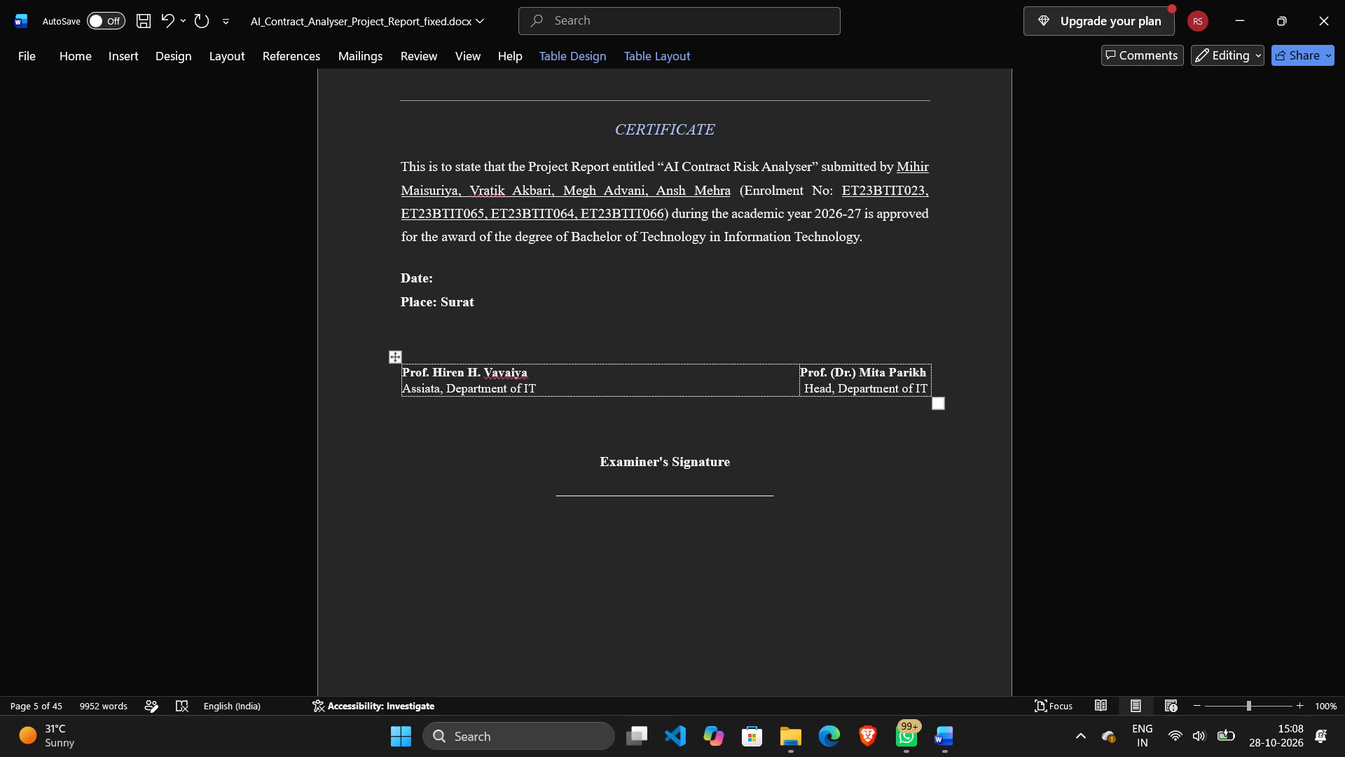
scroll(622, 411, up, 4)
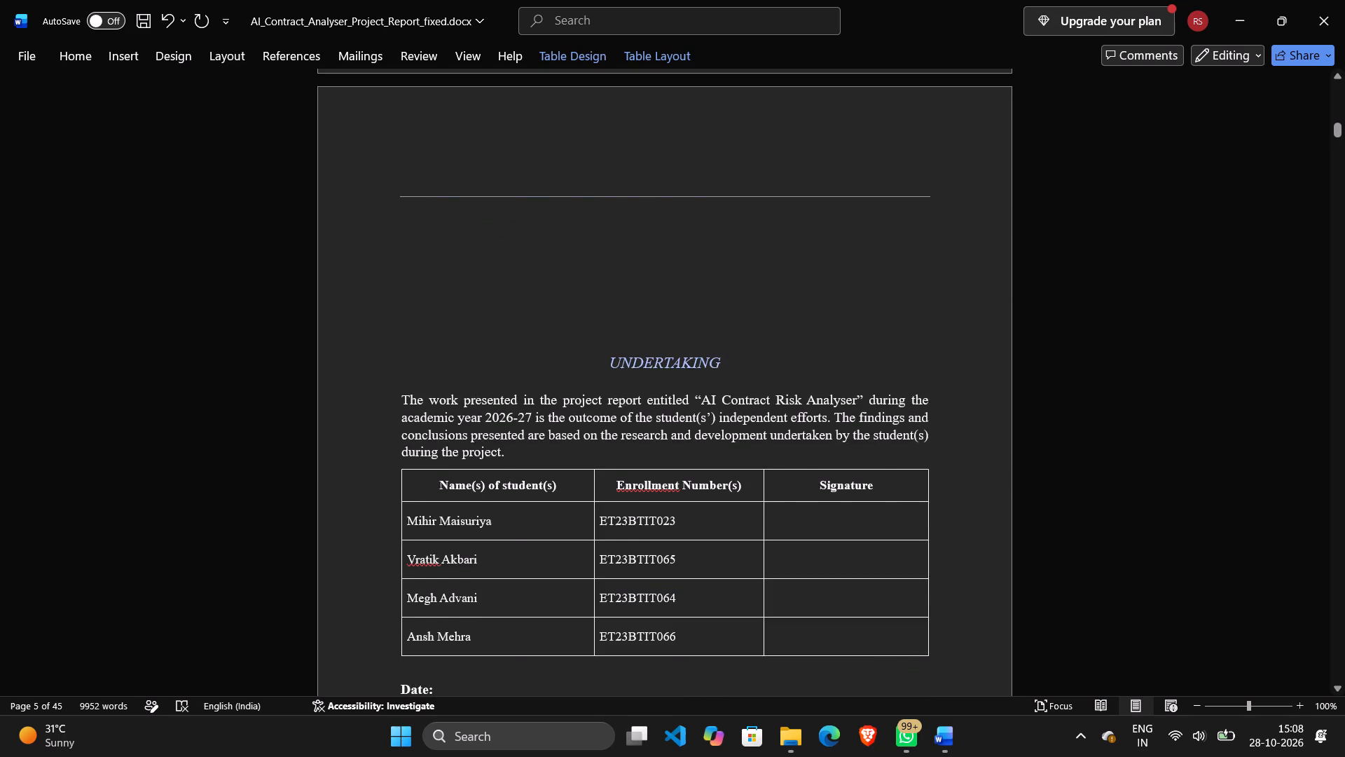
scroll(622, 411, up, 5)
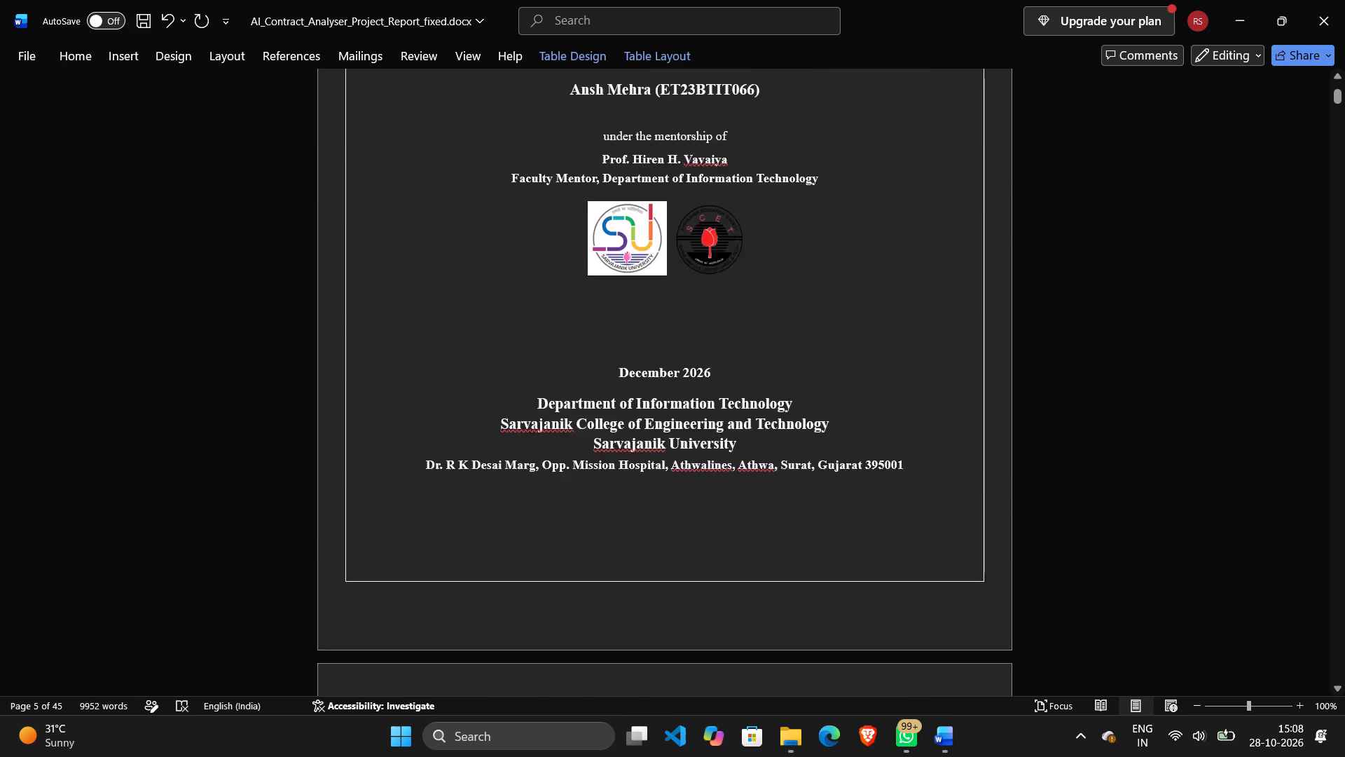
scroll(622, 411, up, 3)
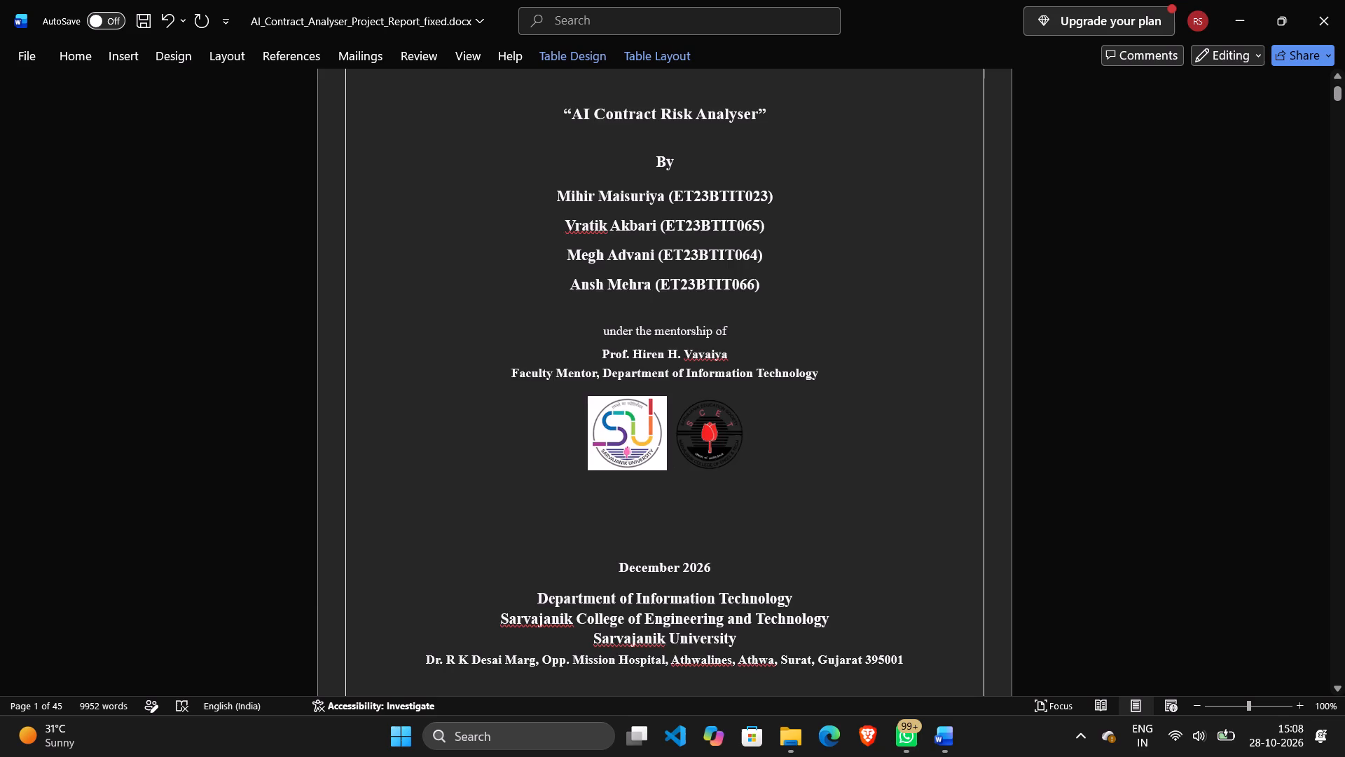
scroll(660, 409, down, 8)
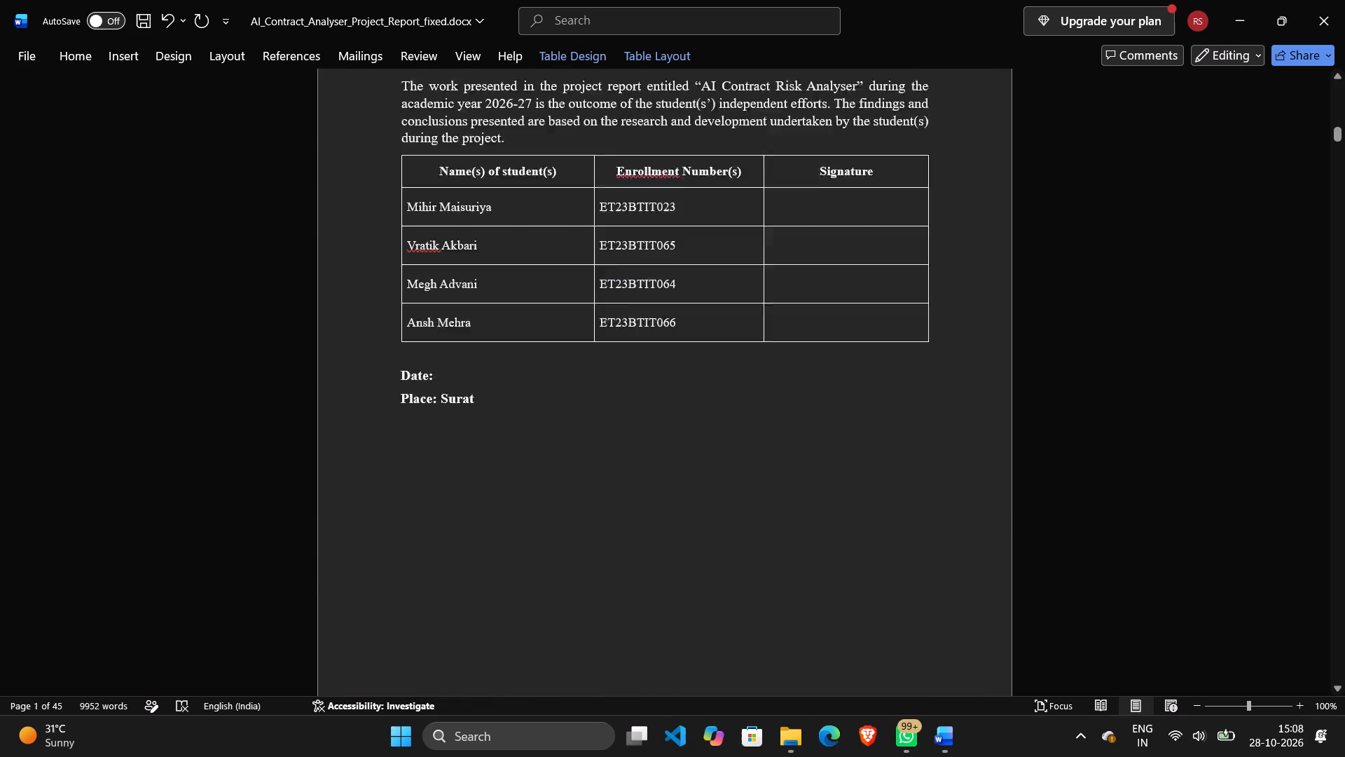
scroll(660, 409, down, 4)
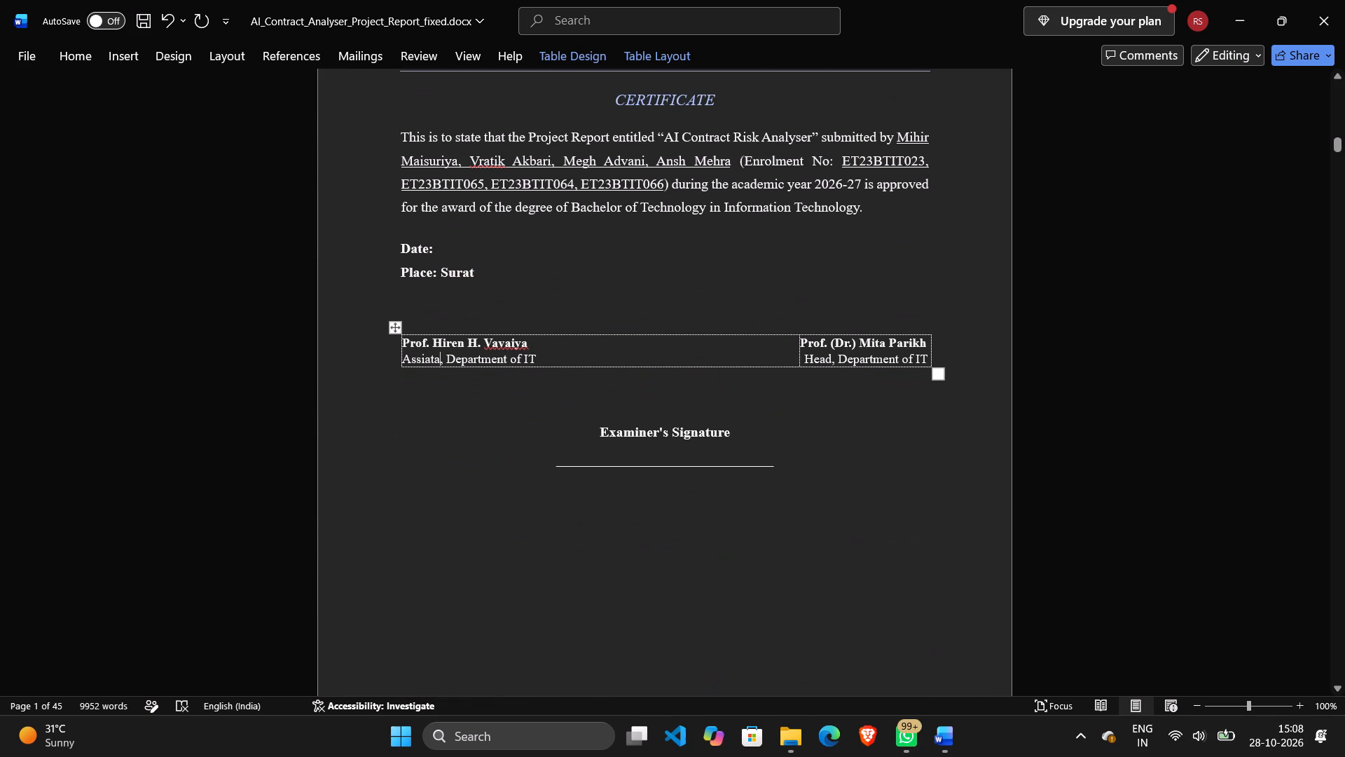
text(bt)
key(space)
key(BackSpace)
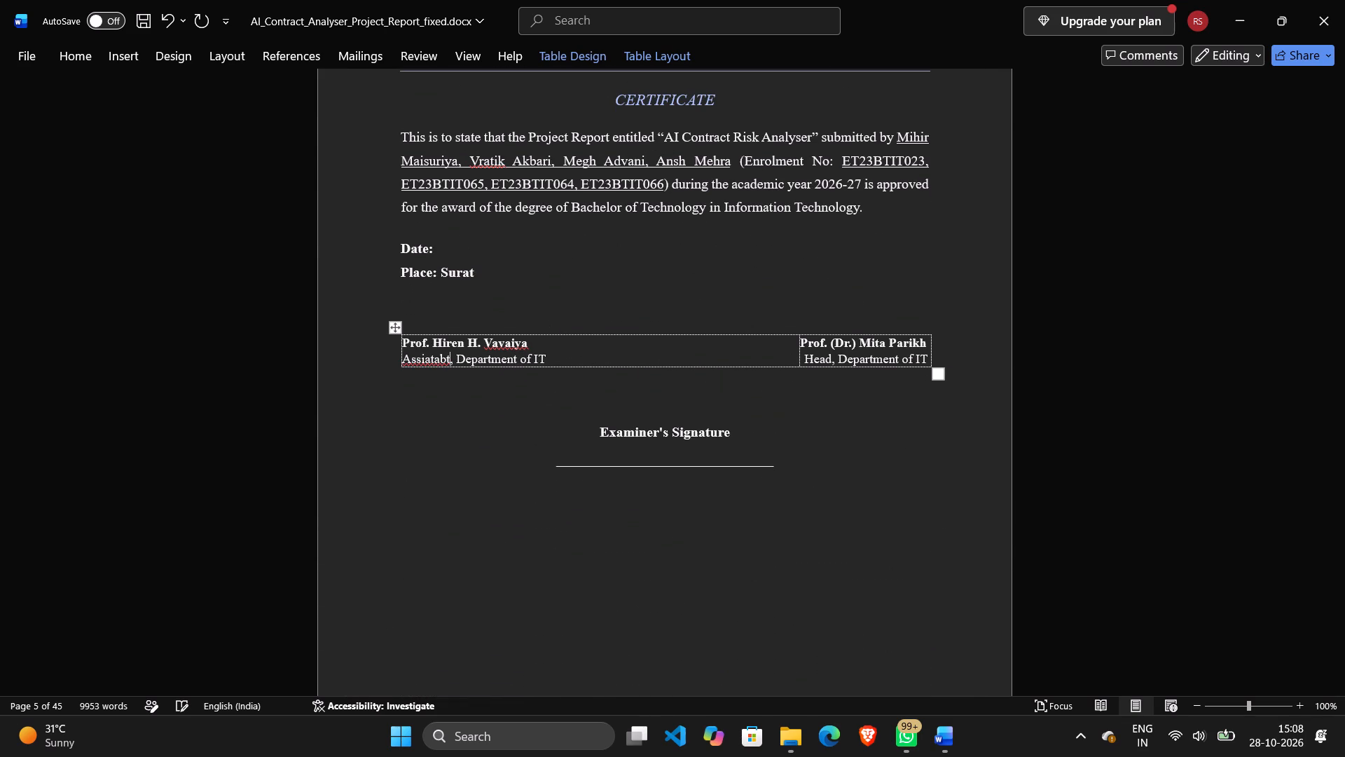
key(BackSpace)
key(BackSpace)
text(nt)
key(space)
key(BackSpace)
key(BackSpace)
key(BackSpace)
key(BackSpace)
key(BackSpace)
key(BackSpace)
key(BackSpace)
key(s)
key(BackSpace)
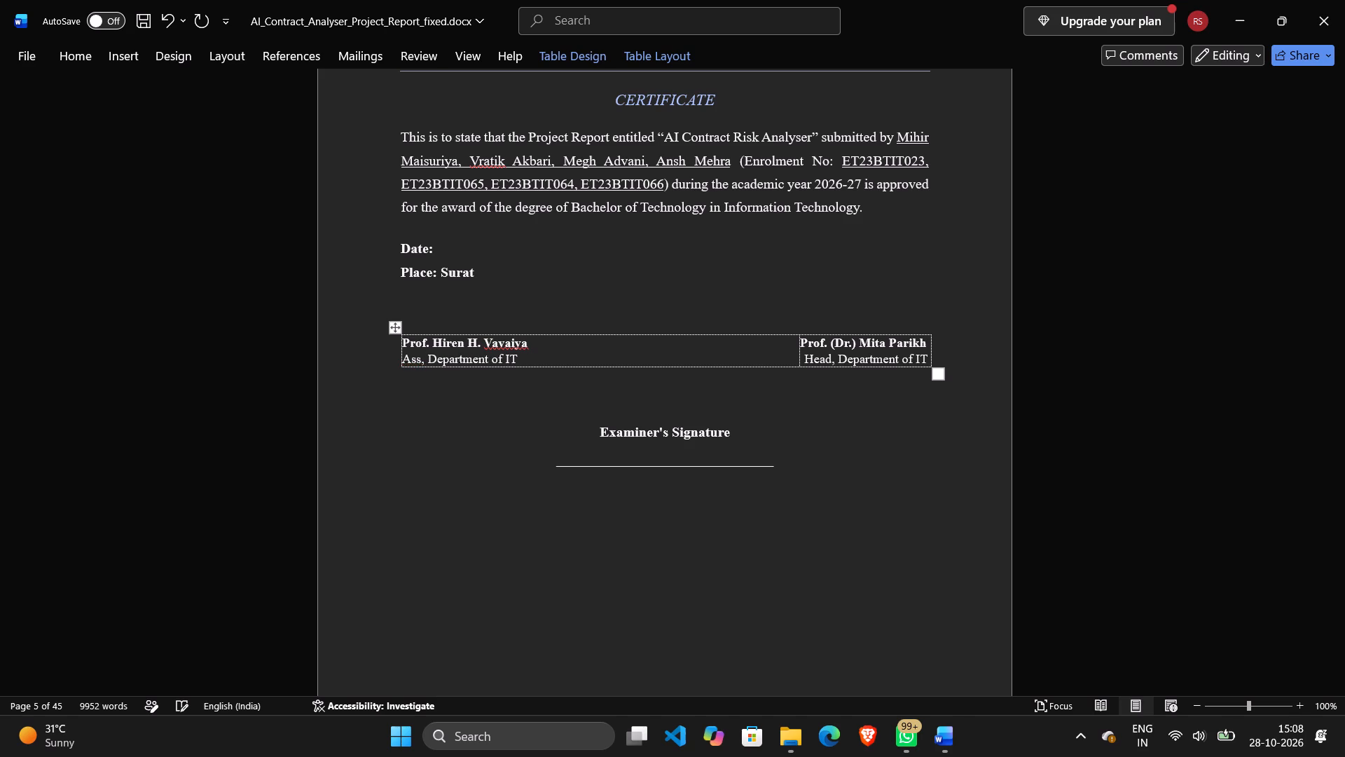
text(is)
text(tn)
key(BackSpace)
text(ant)
key(space)
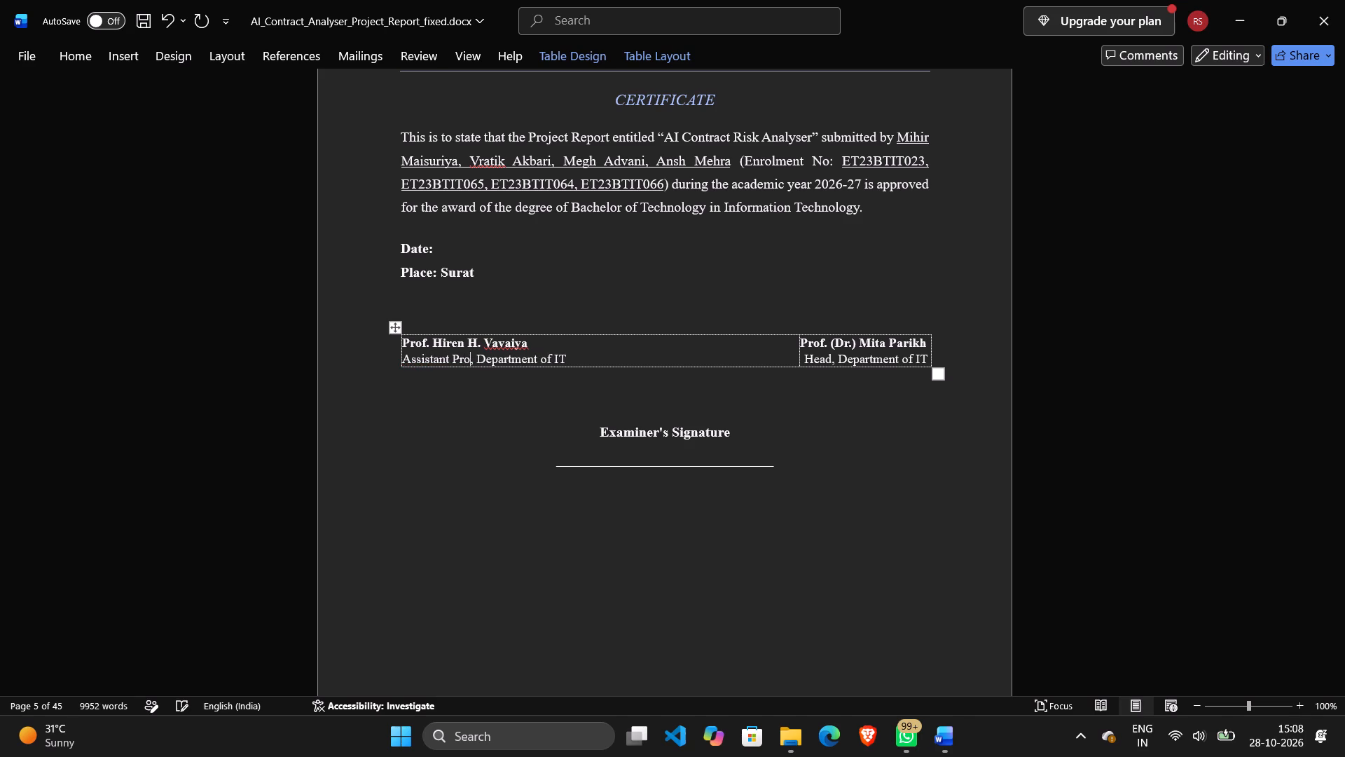
text(essor)
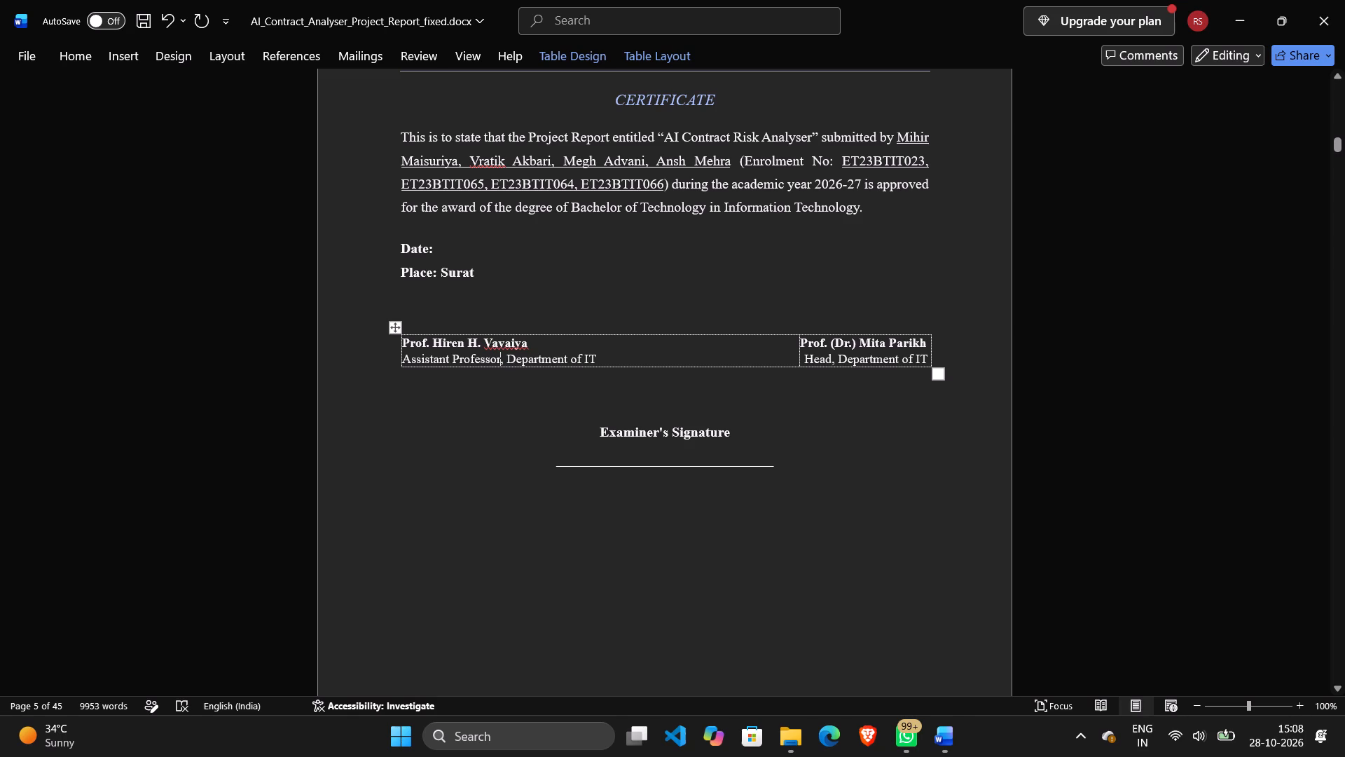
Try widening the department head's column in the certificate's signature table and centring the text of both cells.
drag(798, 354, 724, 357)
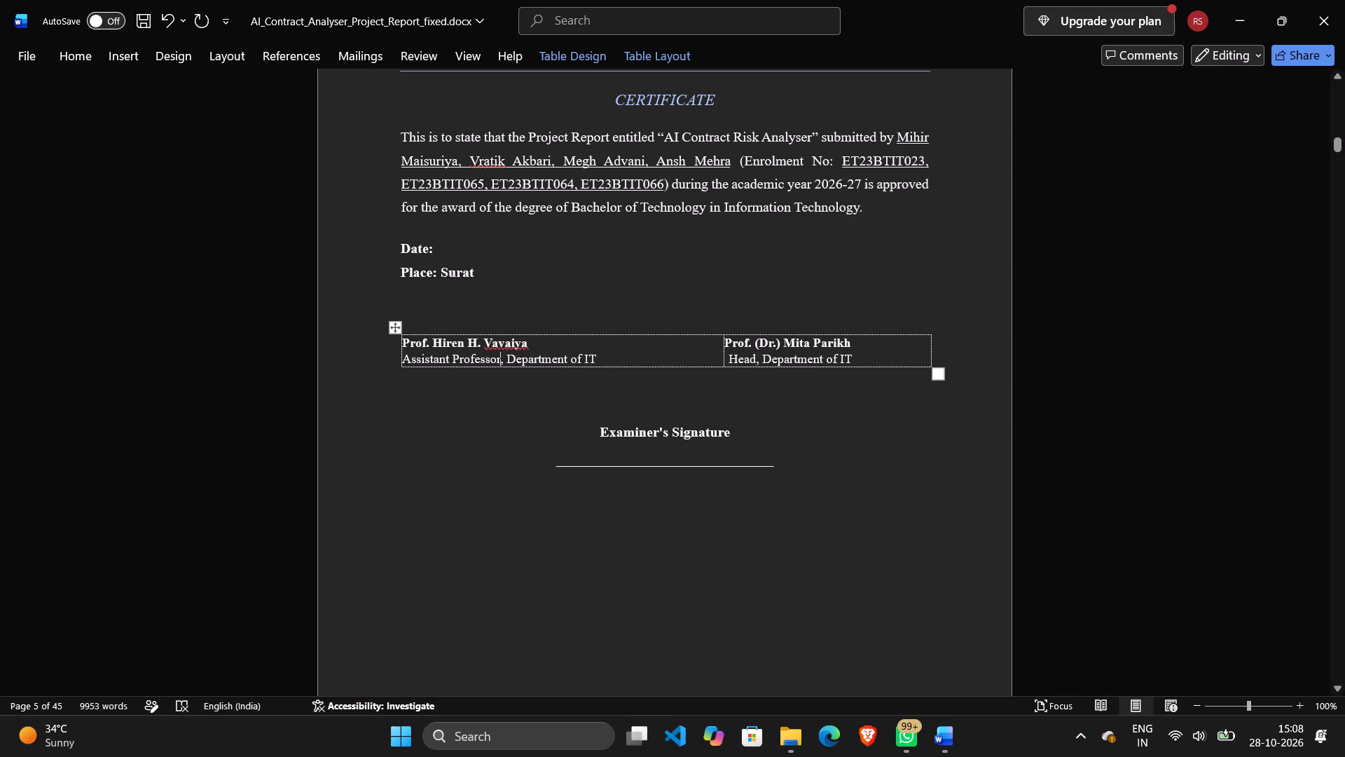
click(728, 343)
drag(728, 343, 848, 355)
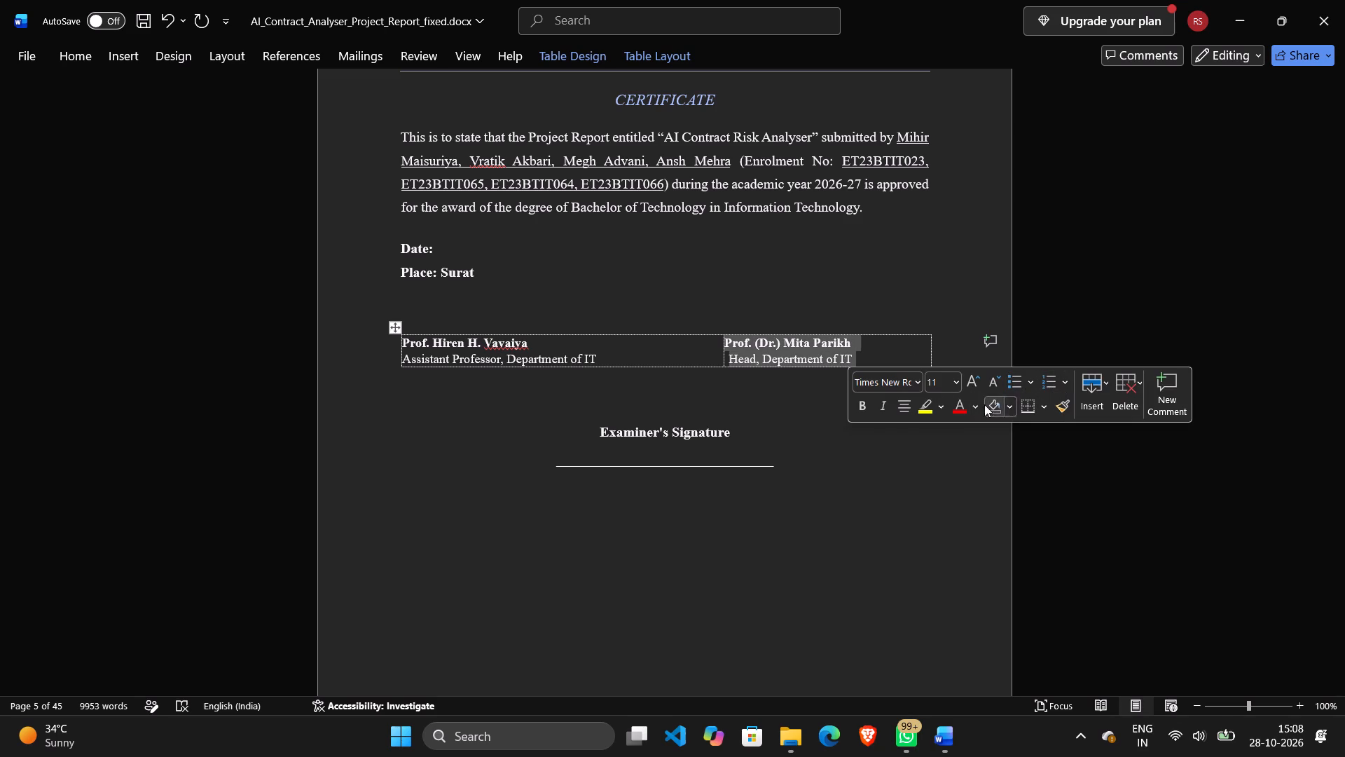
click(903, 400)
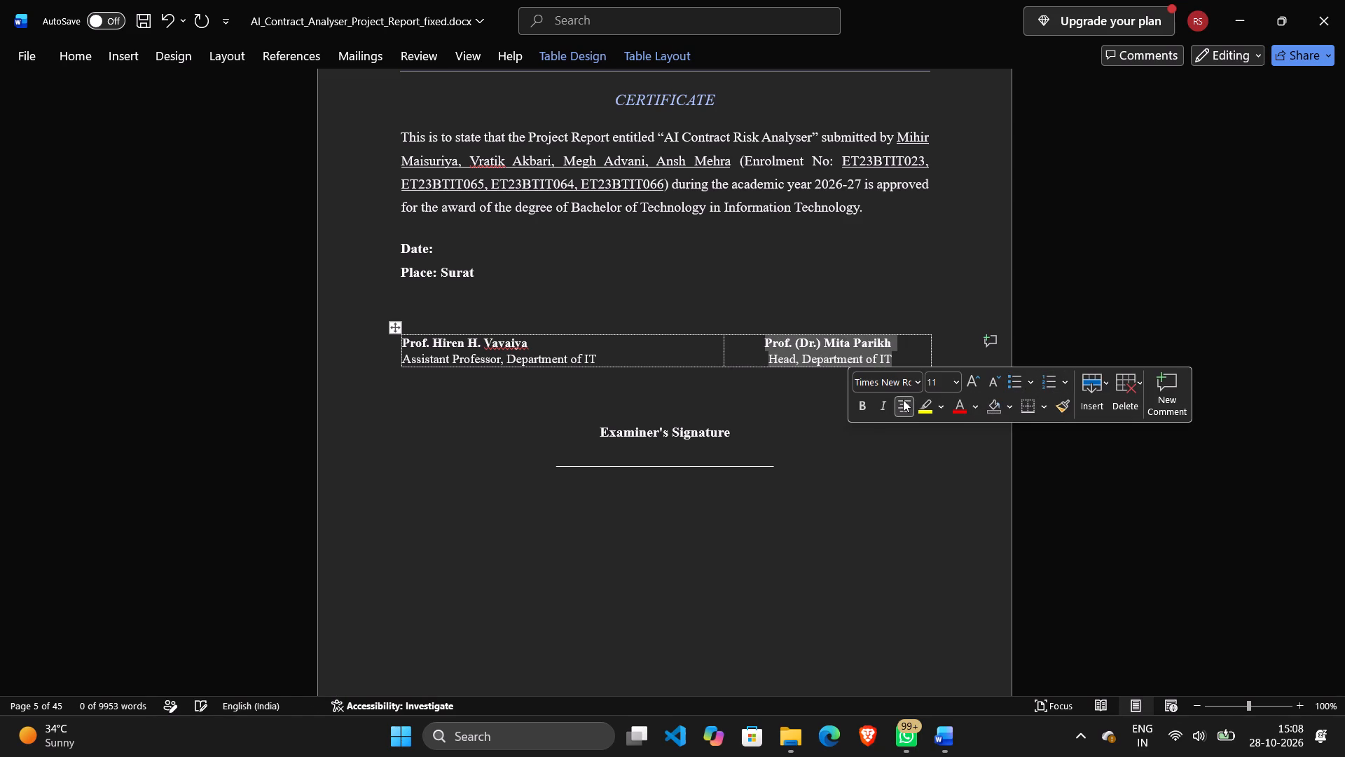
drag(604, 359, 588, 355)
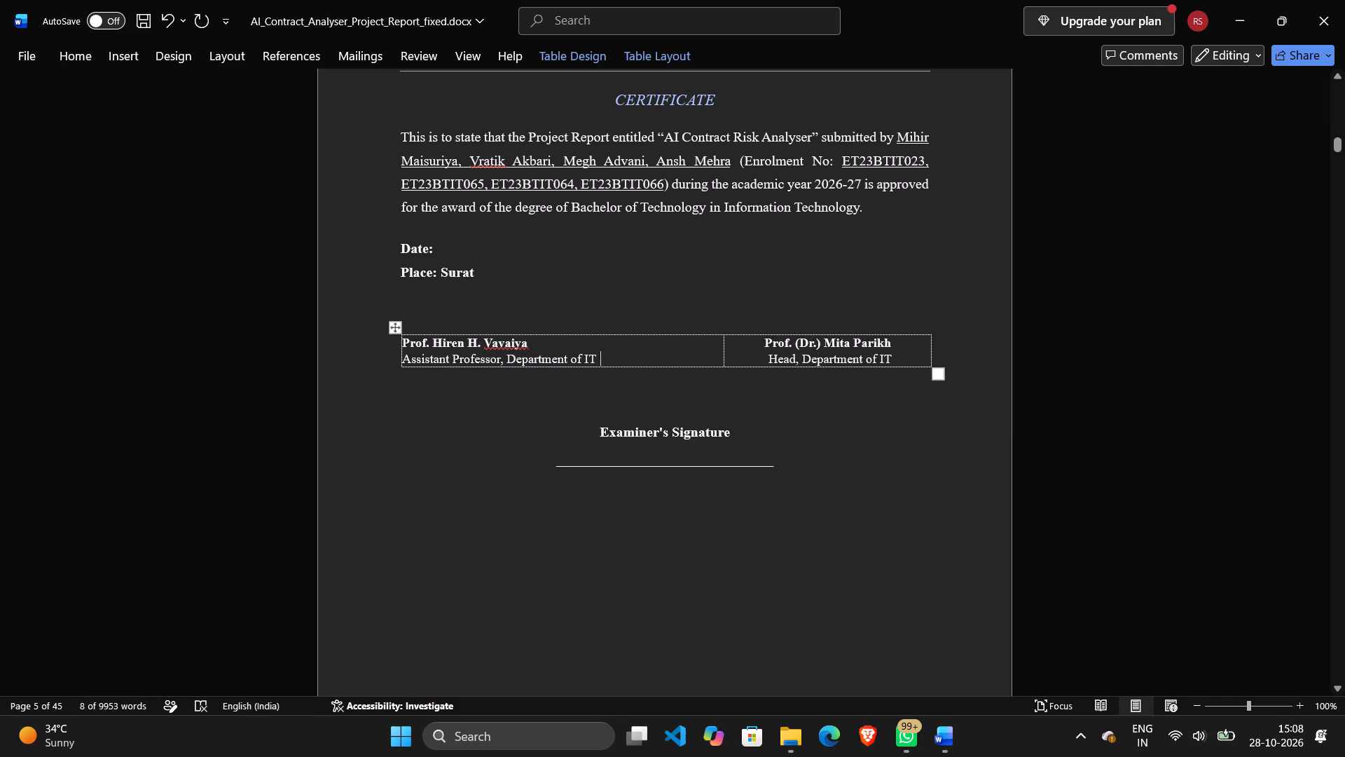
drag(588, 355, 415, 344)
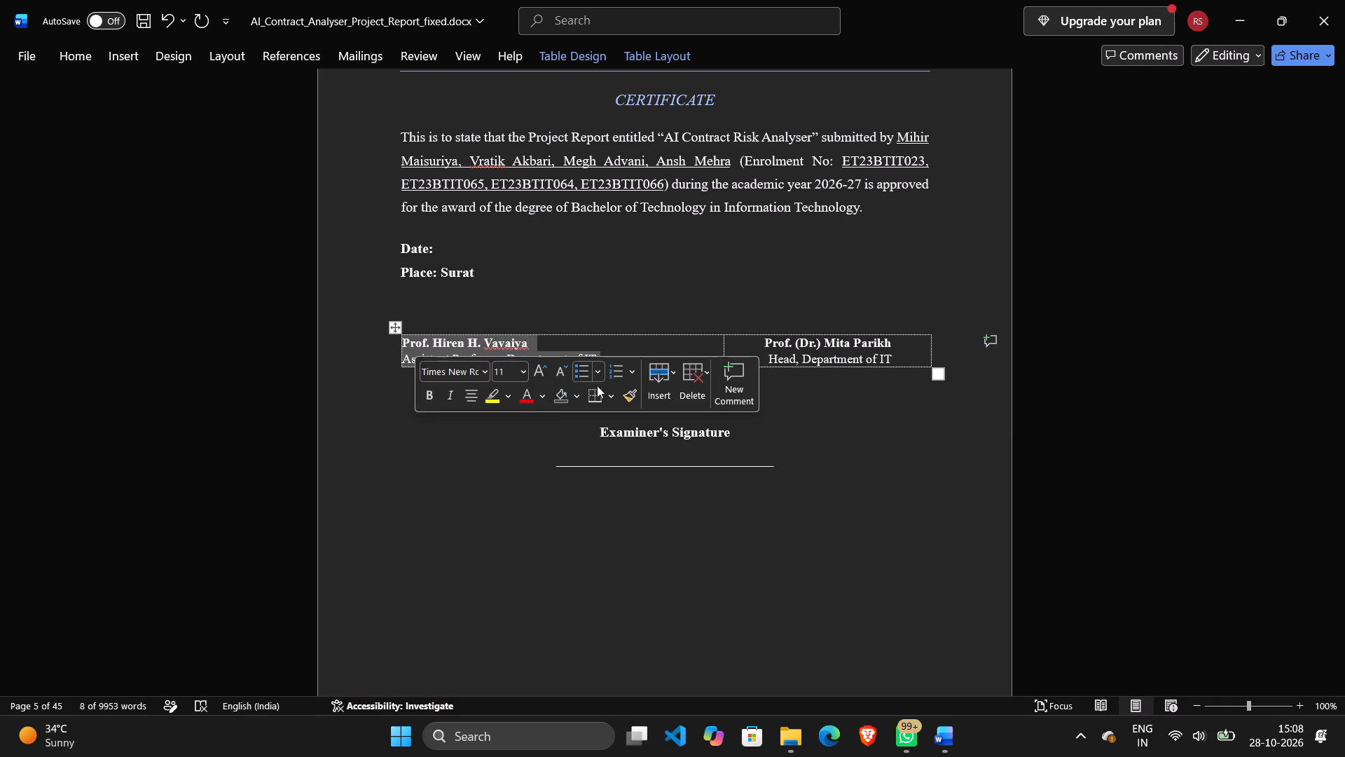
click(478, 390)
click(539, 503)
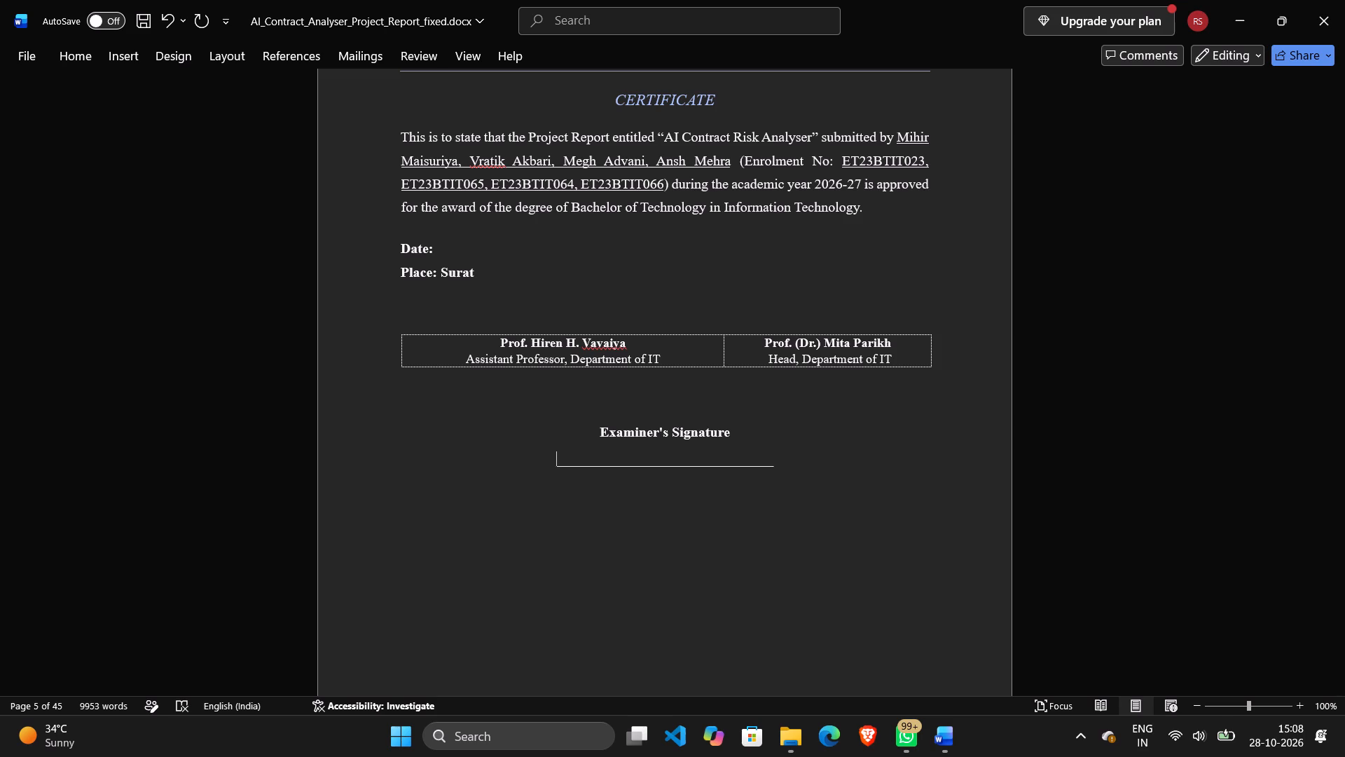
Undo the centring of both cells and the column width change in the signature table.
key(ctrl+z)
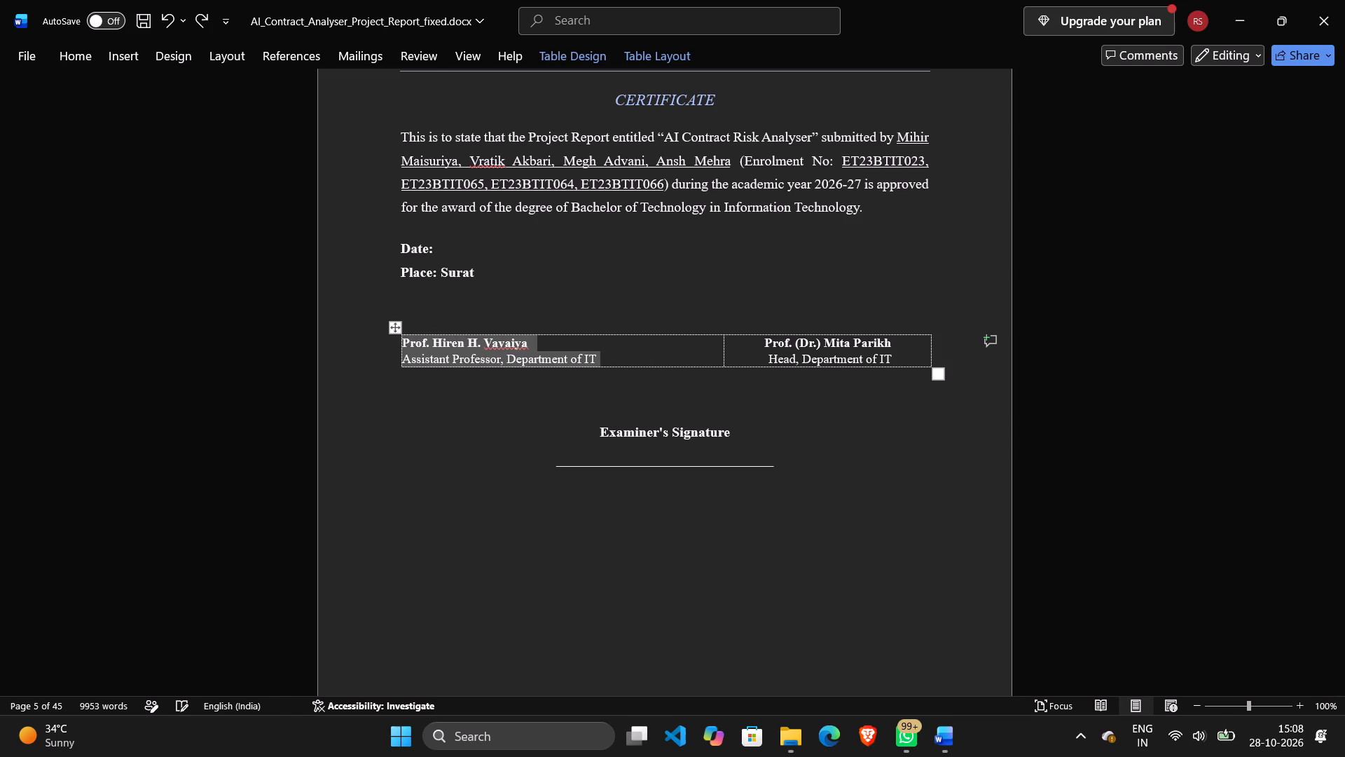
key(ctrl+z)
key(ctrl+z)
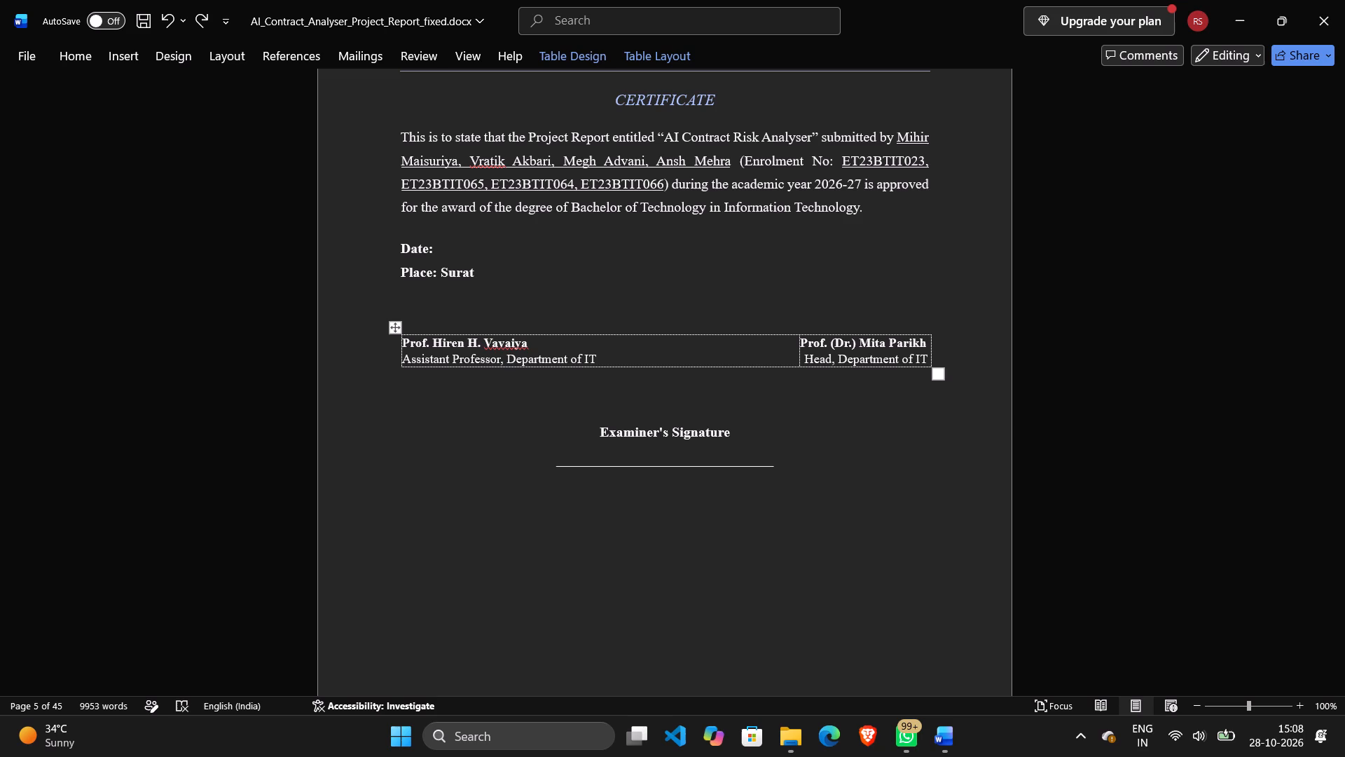
Change the department head's title in the certificate's signature table to "Head of Department of IT".
click(833, 356)
key(Right)
key(BackSpace)
key(space)
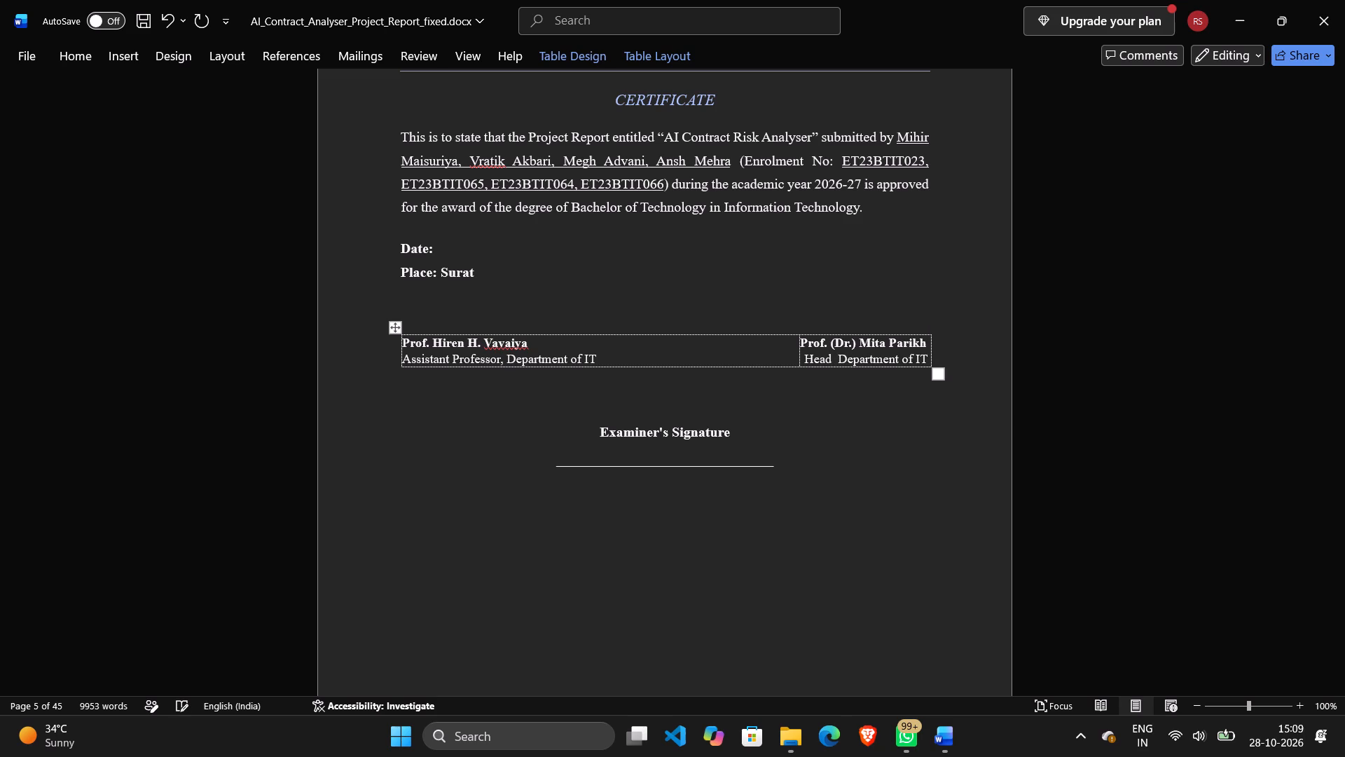
text(of)
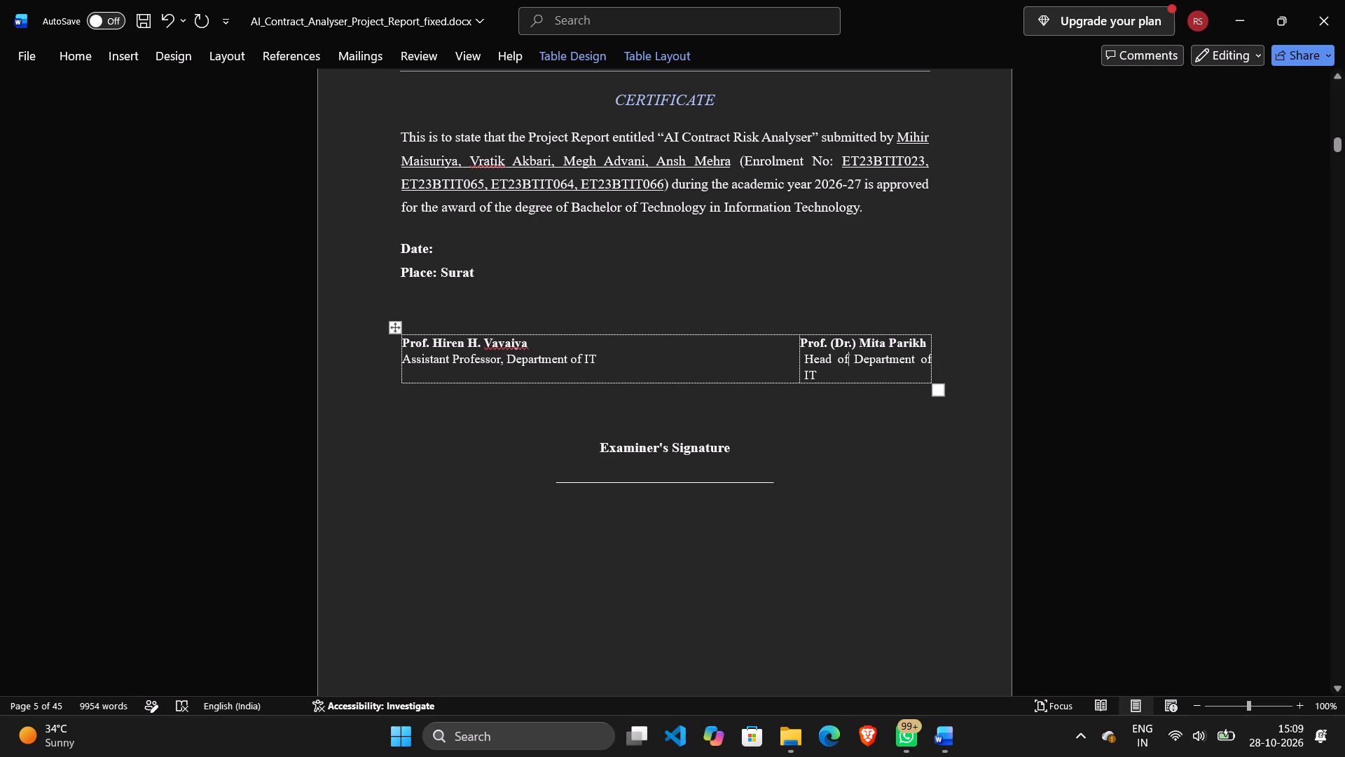
click(934, 367)
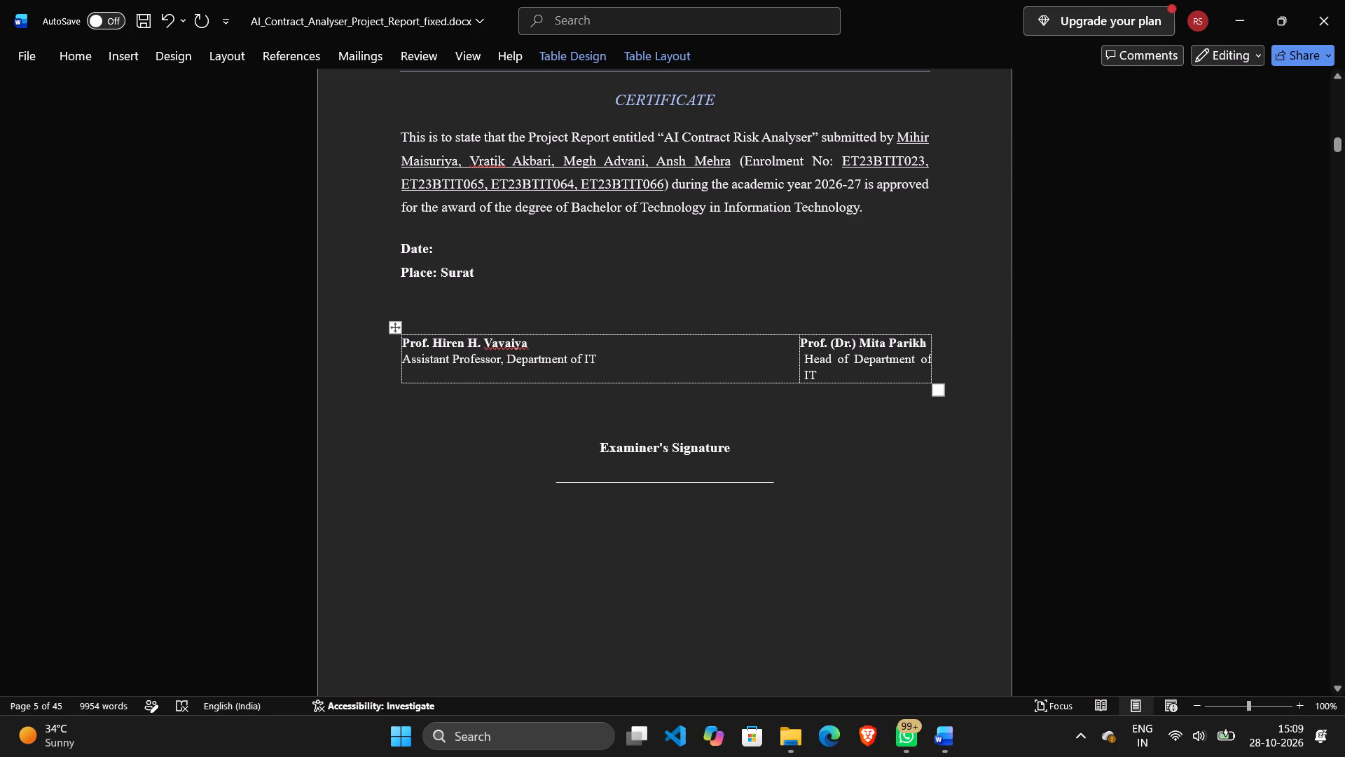
Widen the department head's column in the certificate's signature table so the title fits on one line.
click(932, 364)
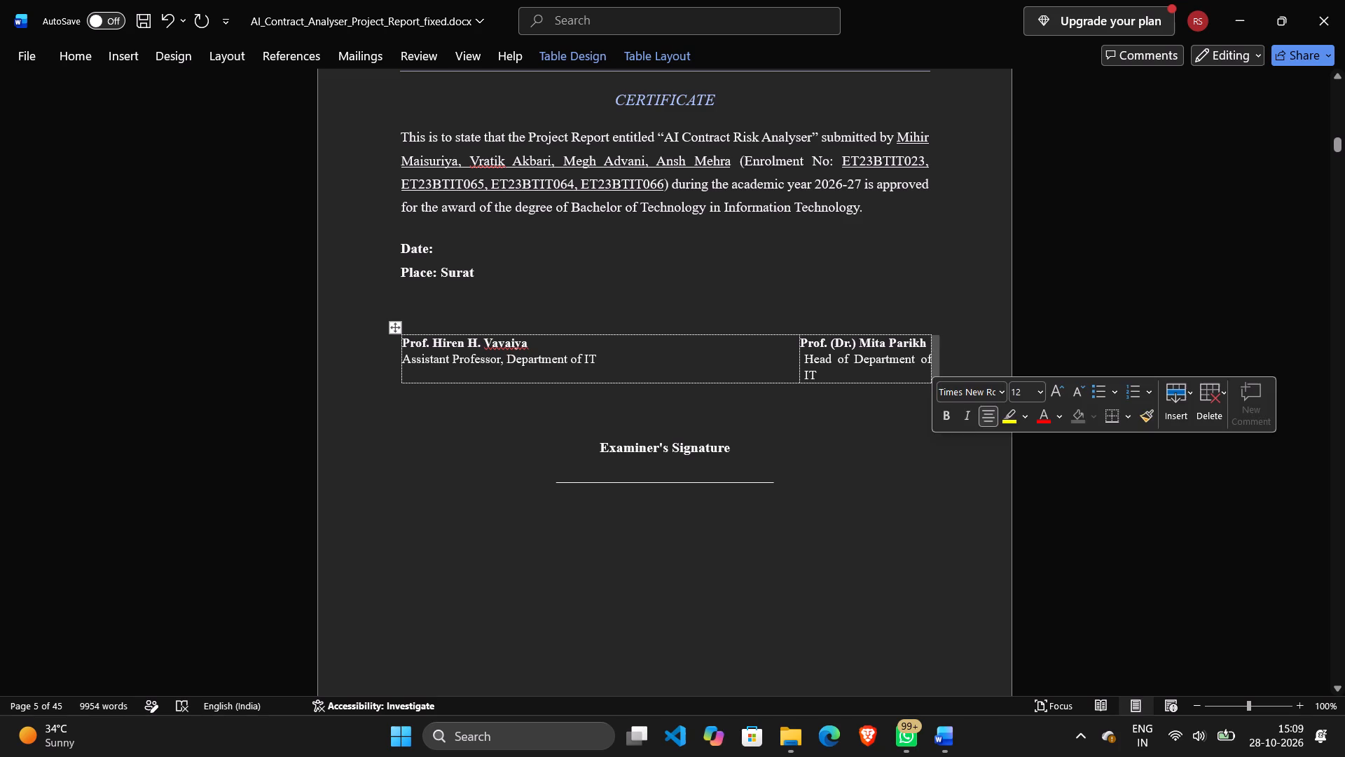
click(929, 386)
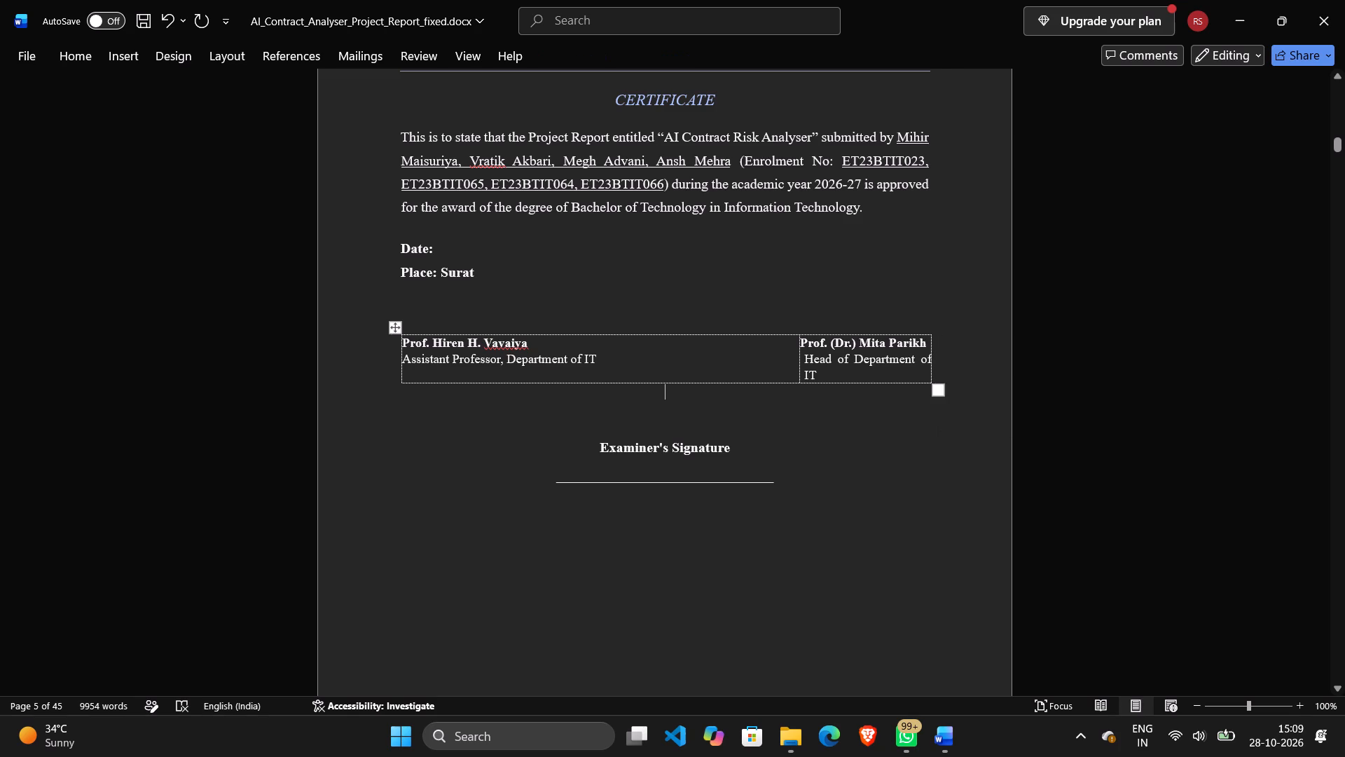
drag(930, 377, 947, 374)
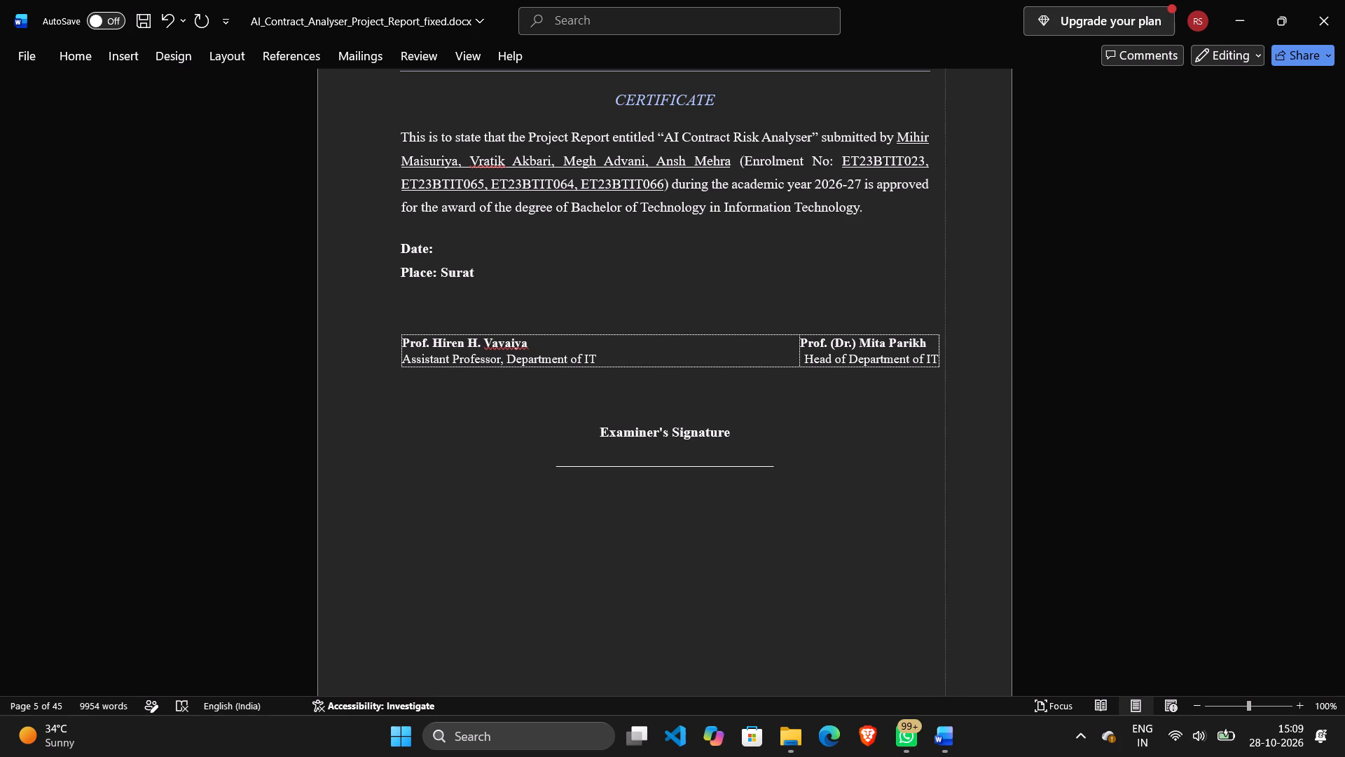
drag(947, 374, 949, 372)
click(630, 531)
Reword the department head's title in the certificate's signature table to "Head of Department, IT".
scroll(630, 531, down, 1)
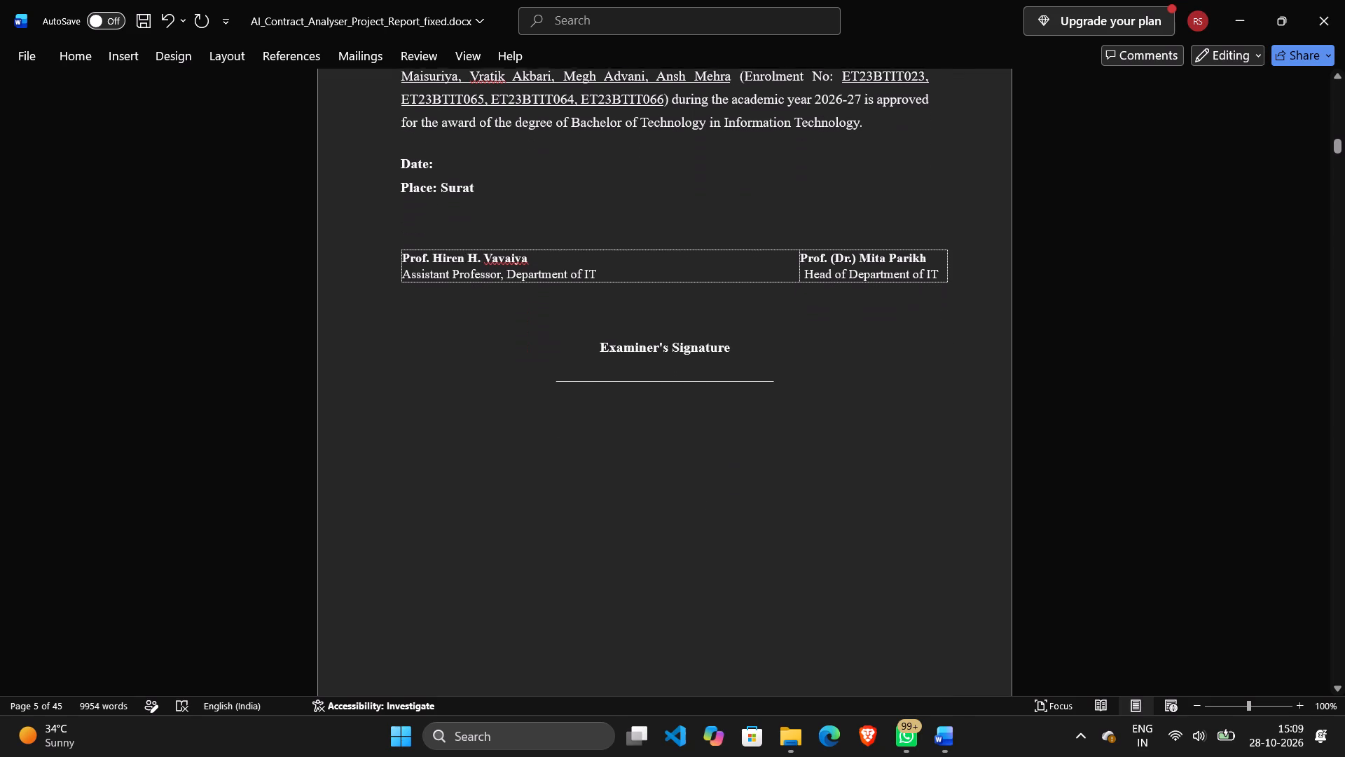
scroll(630, 531, down, 1)
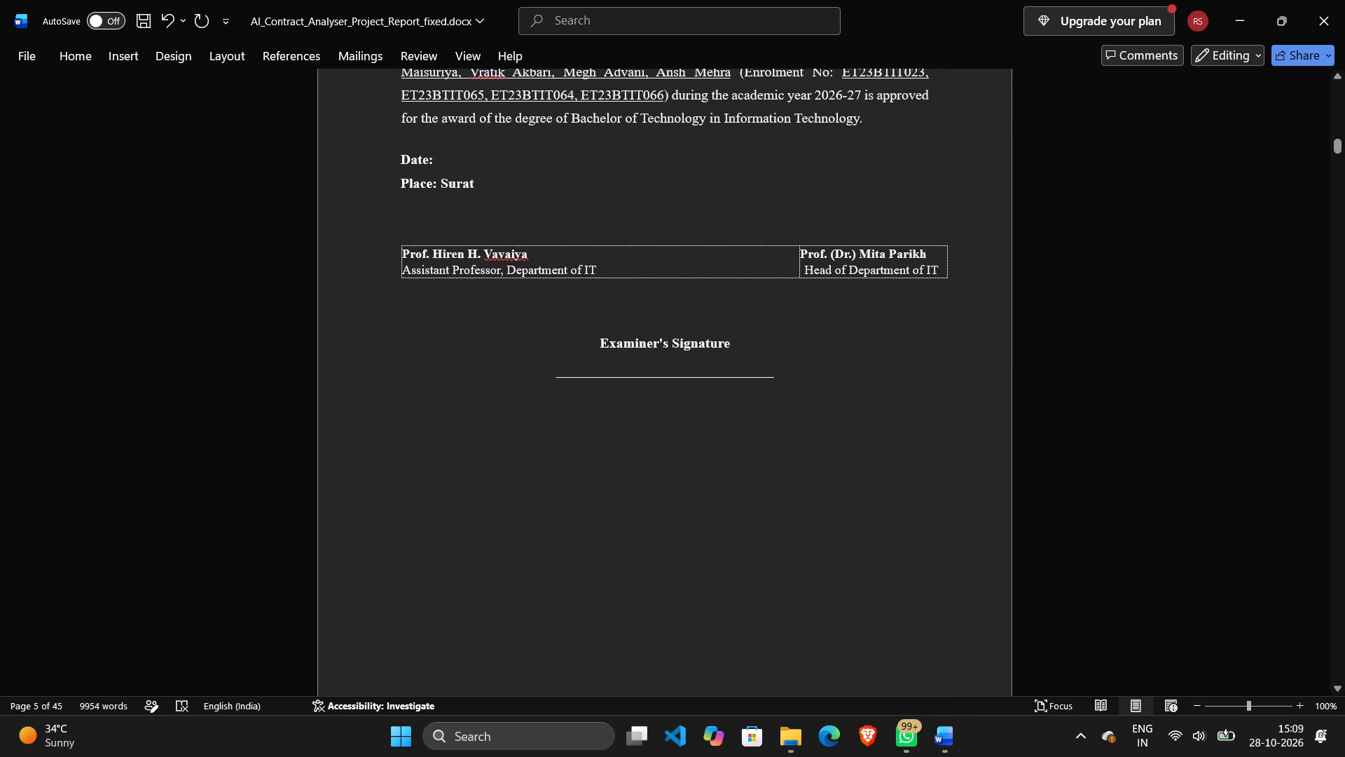
scroll(639, 470, down, 3)
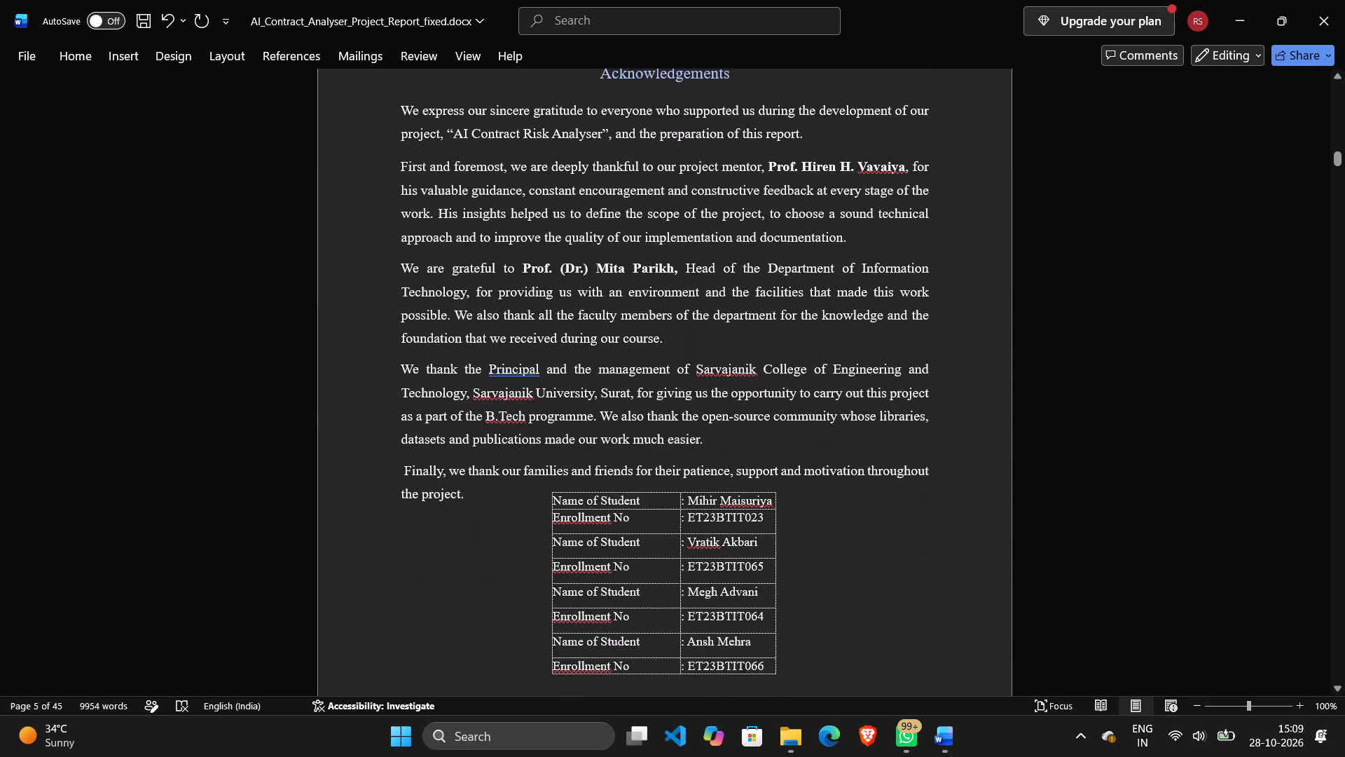
scroll(639, 470, down, 1)
scroll(639, 470, up, 3)
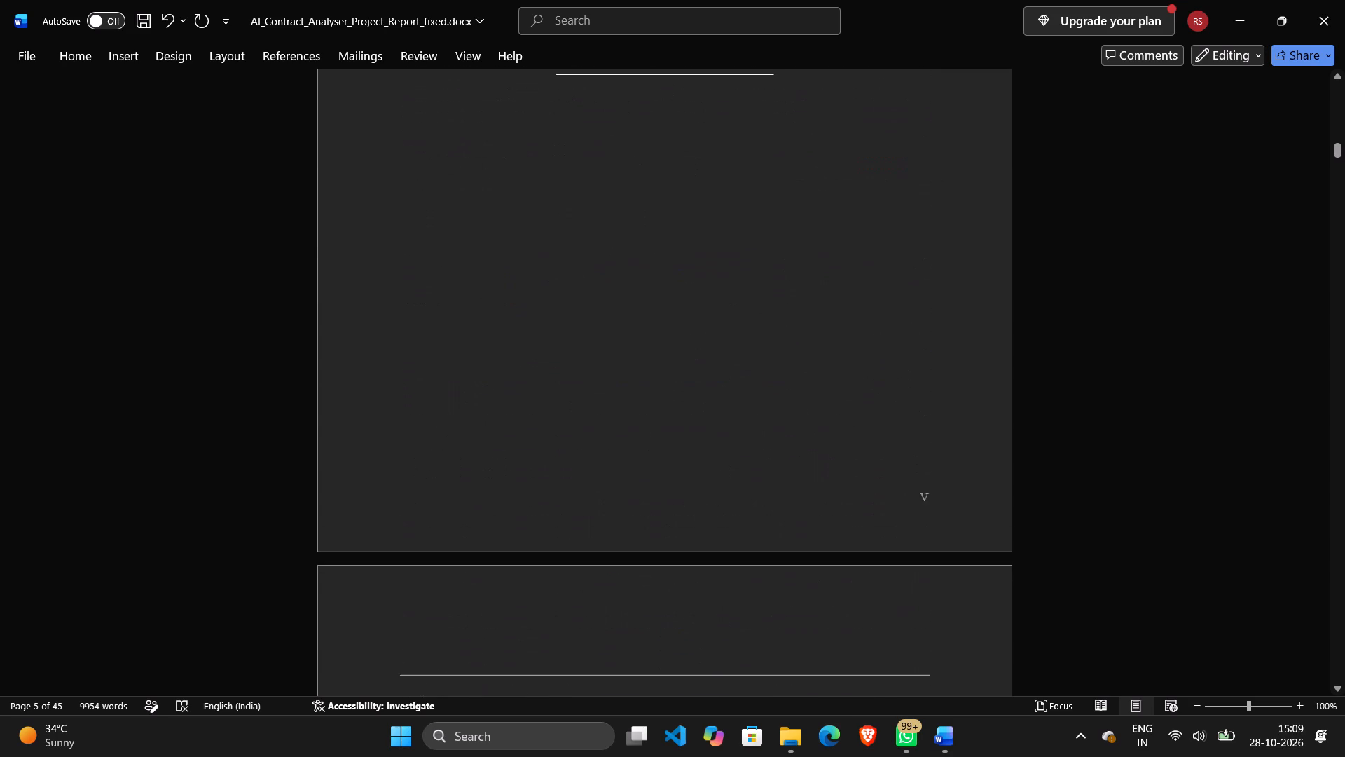
scroll(639, 470, up, 1)
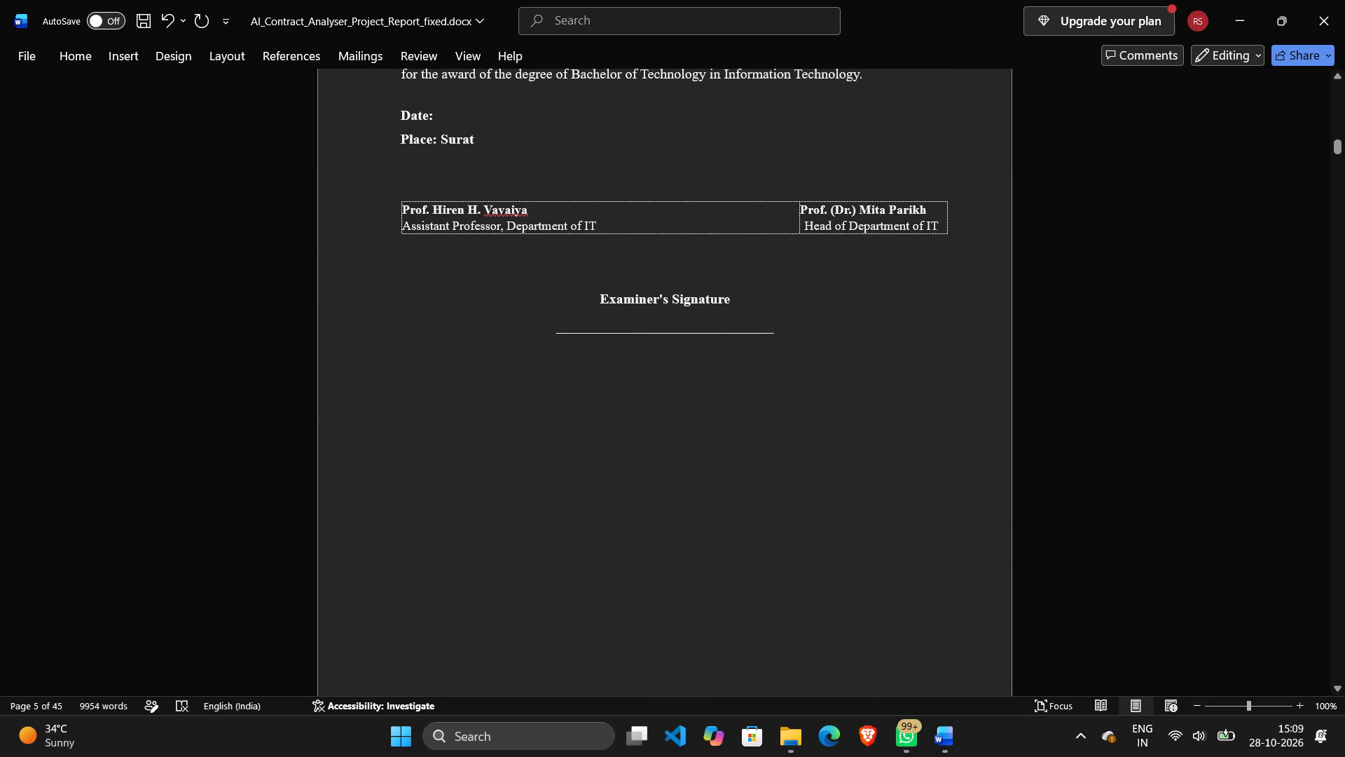
click(927, 224)
key(BackSpace)
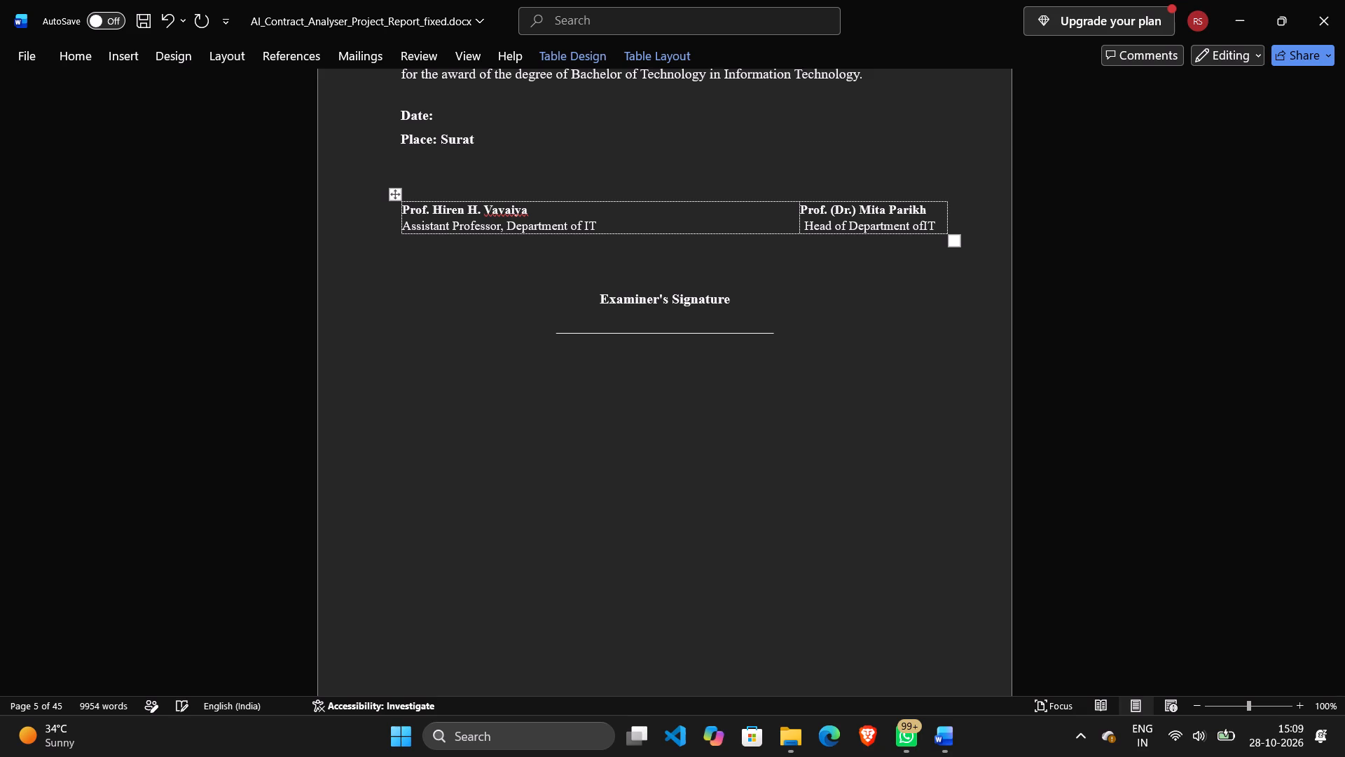
key(BackSpace)
key(BackSpace)
key(BackSpace)
text(,)
key(space)
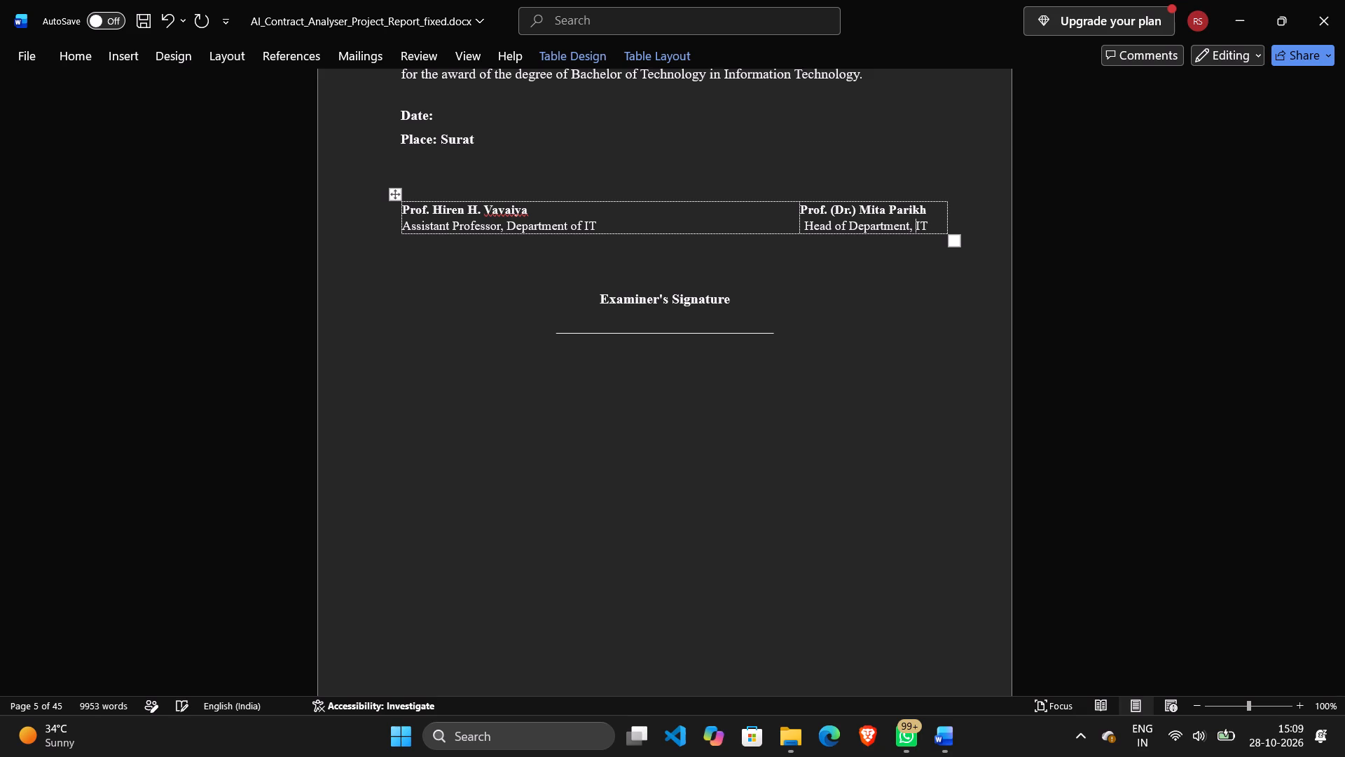
Review the pages from the certificate to section 1.7, including the abstract, the lists of tables and figures, and the abbreviations.
scroll(662, 417, down, 1)
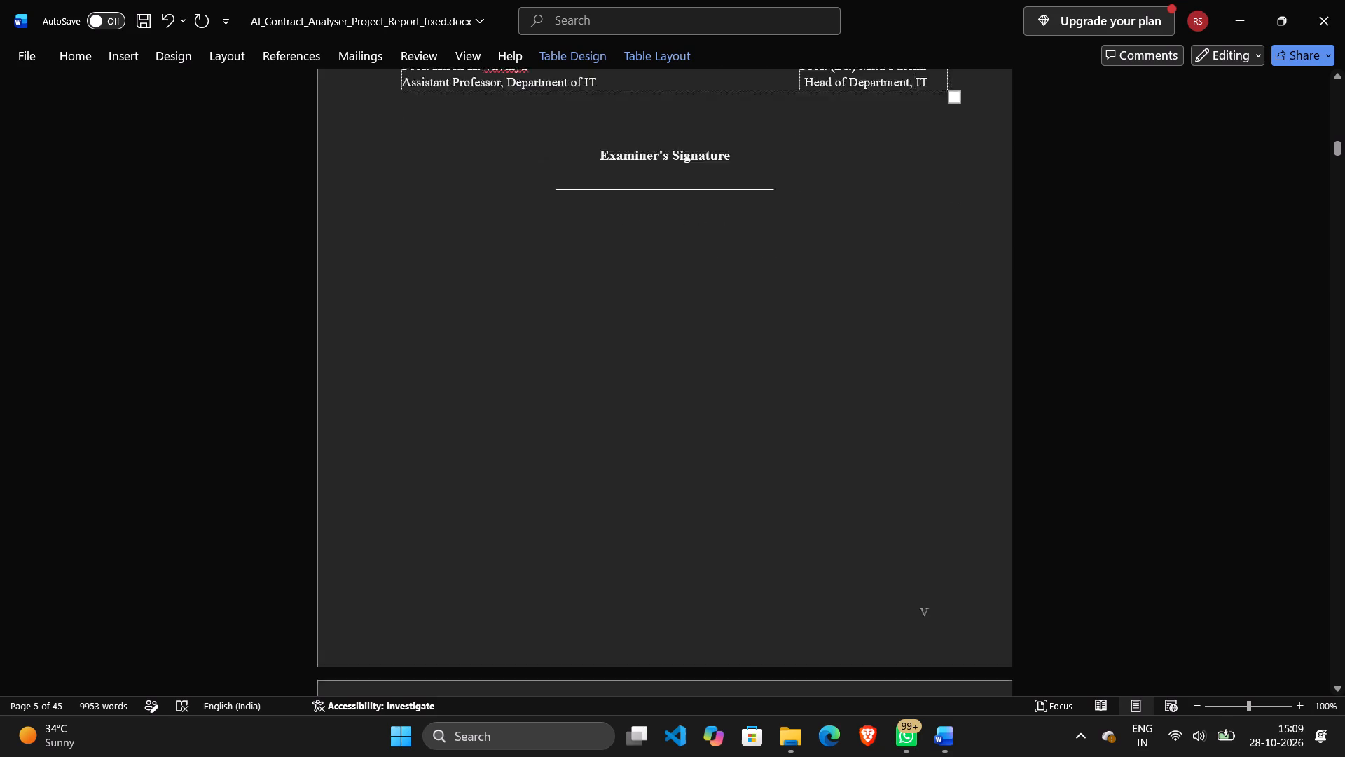
scroll(662, 417, down, 5)
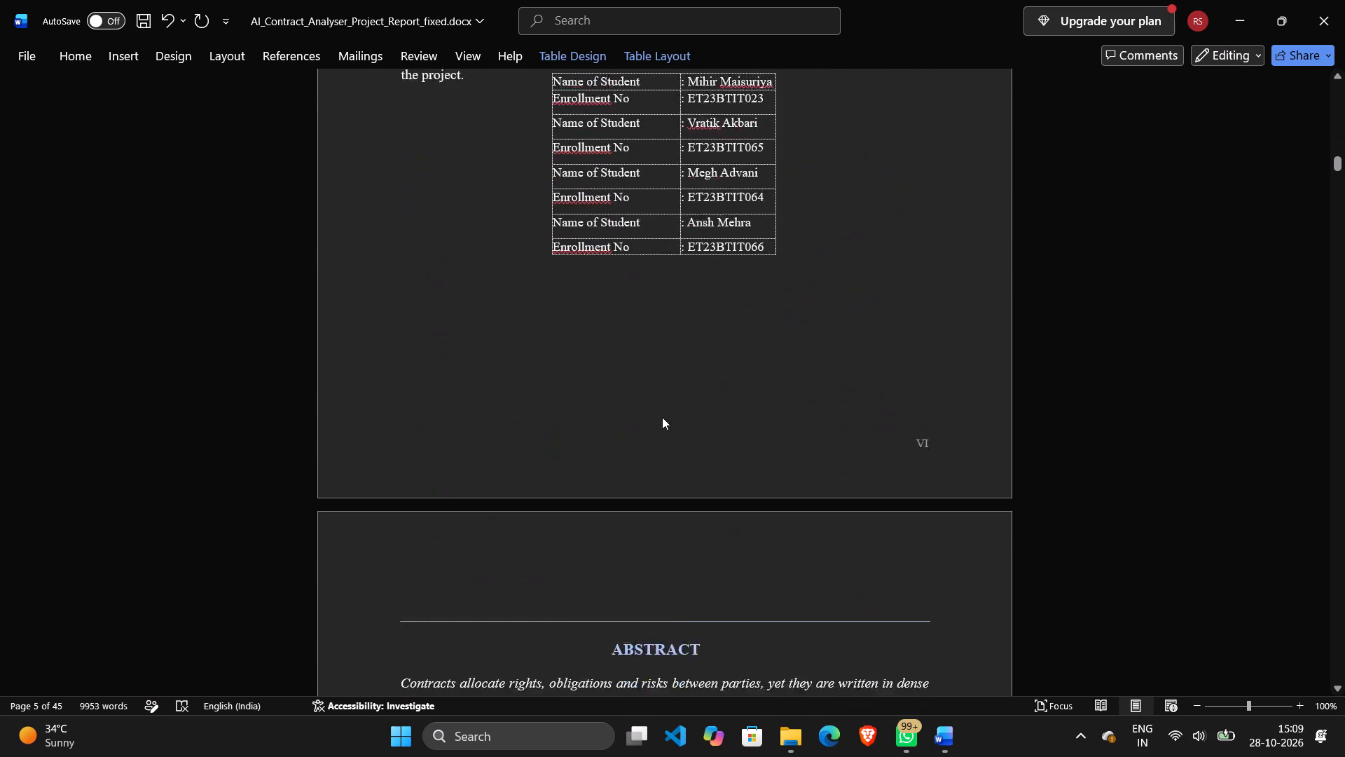
scroll(662, 417, down, 3)
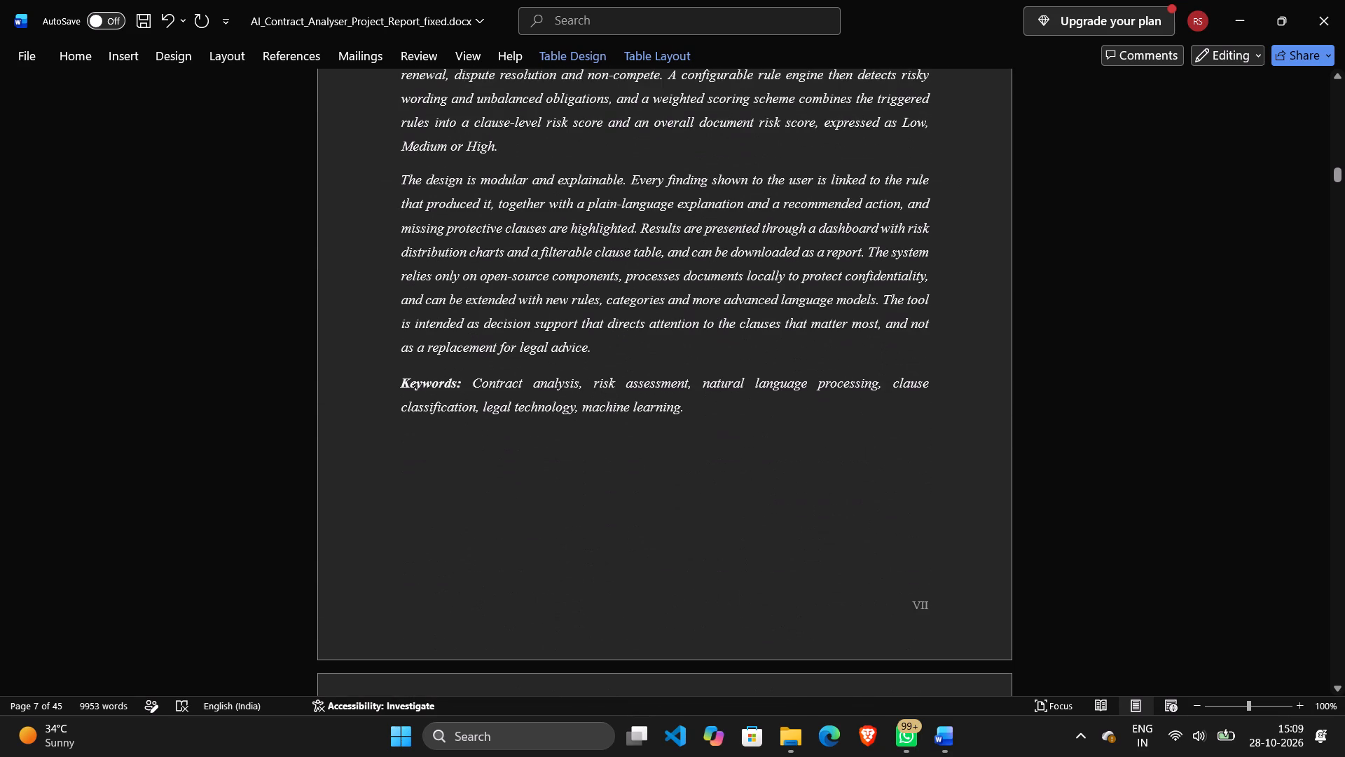
scroll(662, 417, down, 4)
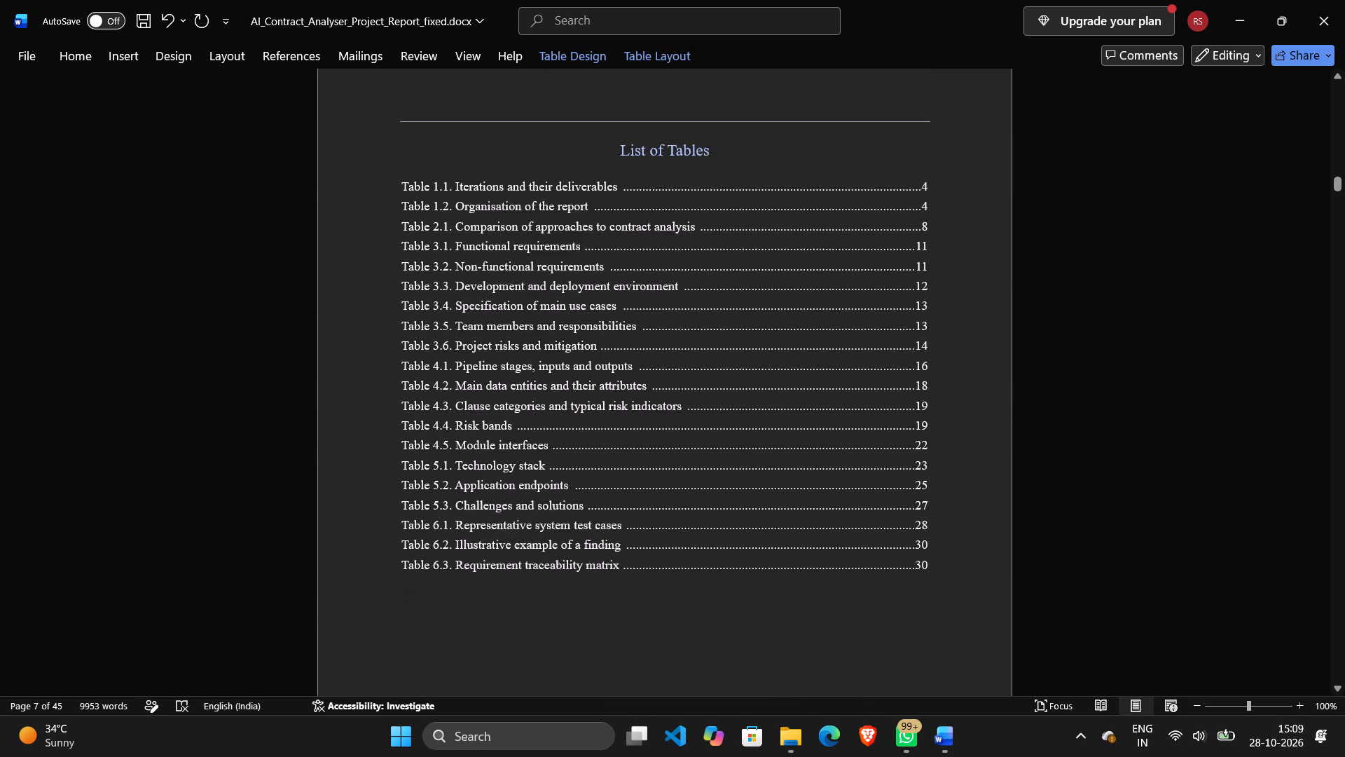
scroll(662, 417, down, 5)
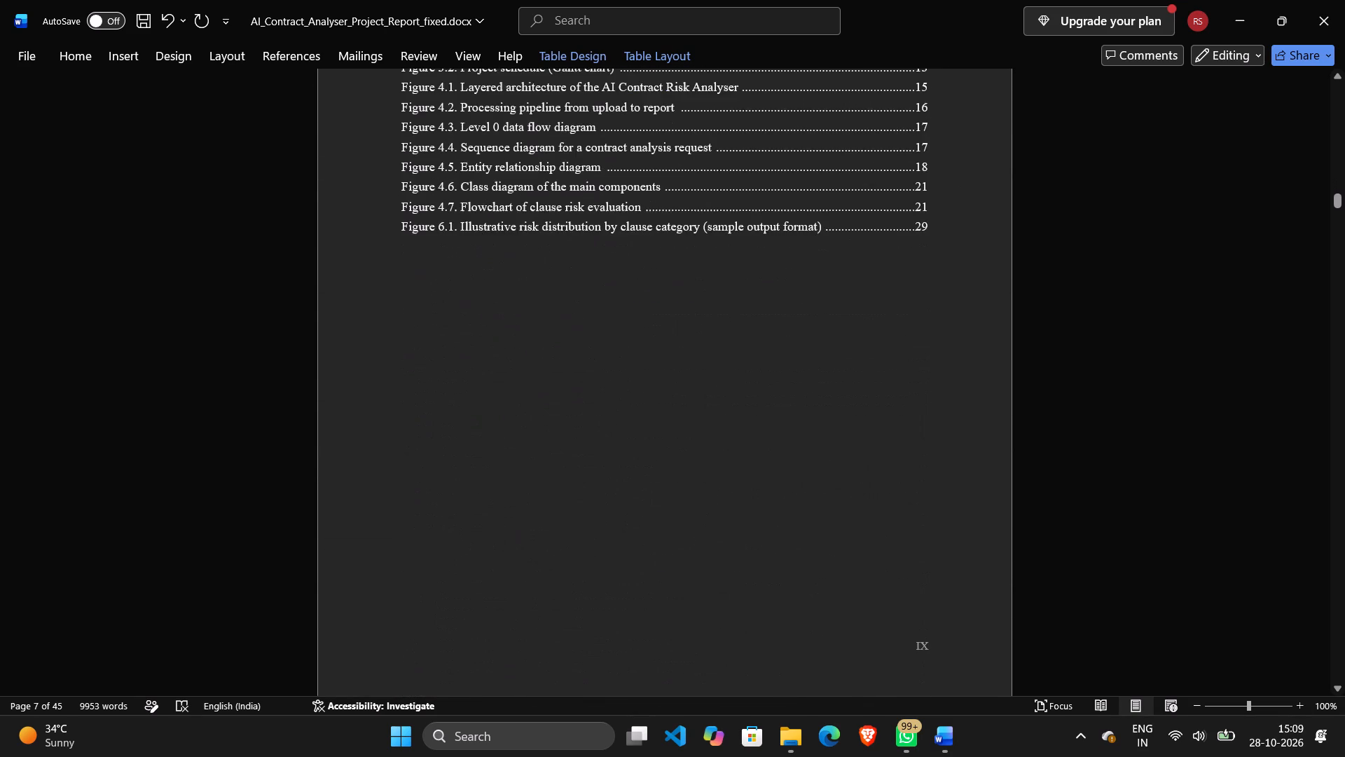
scroll(662, 417, down, 5)
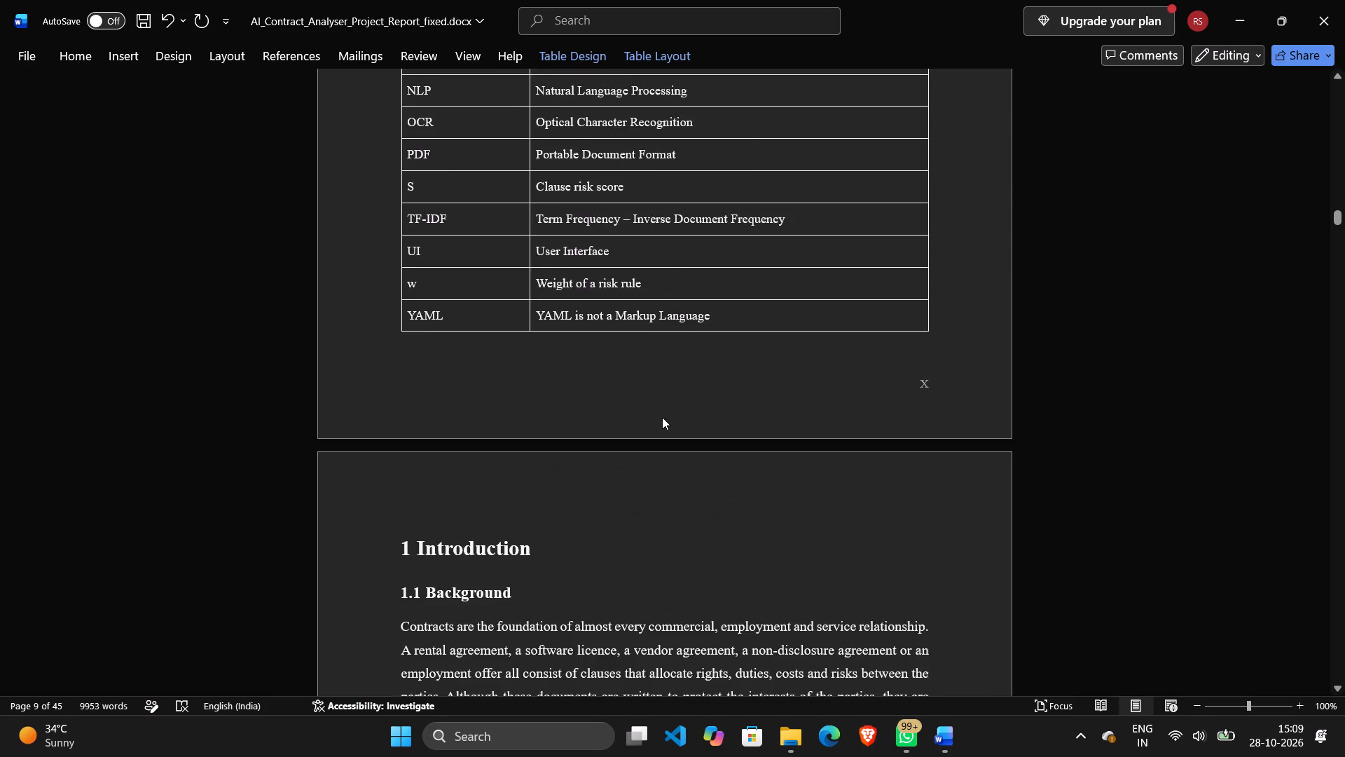
scroll(662, 417, down, 5)
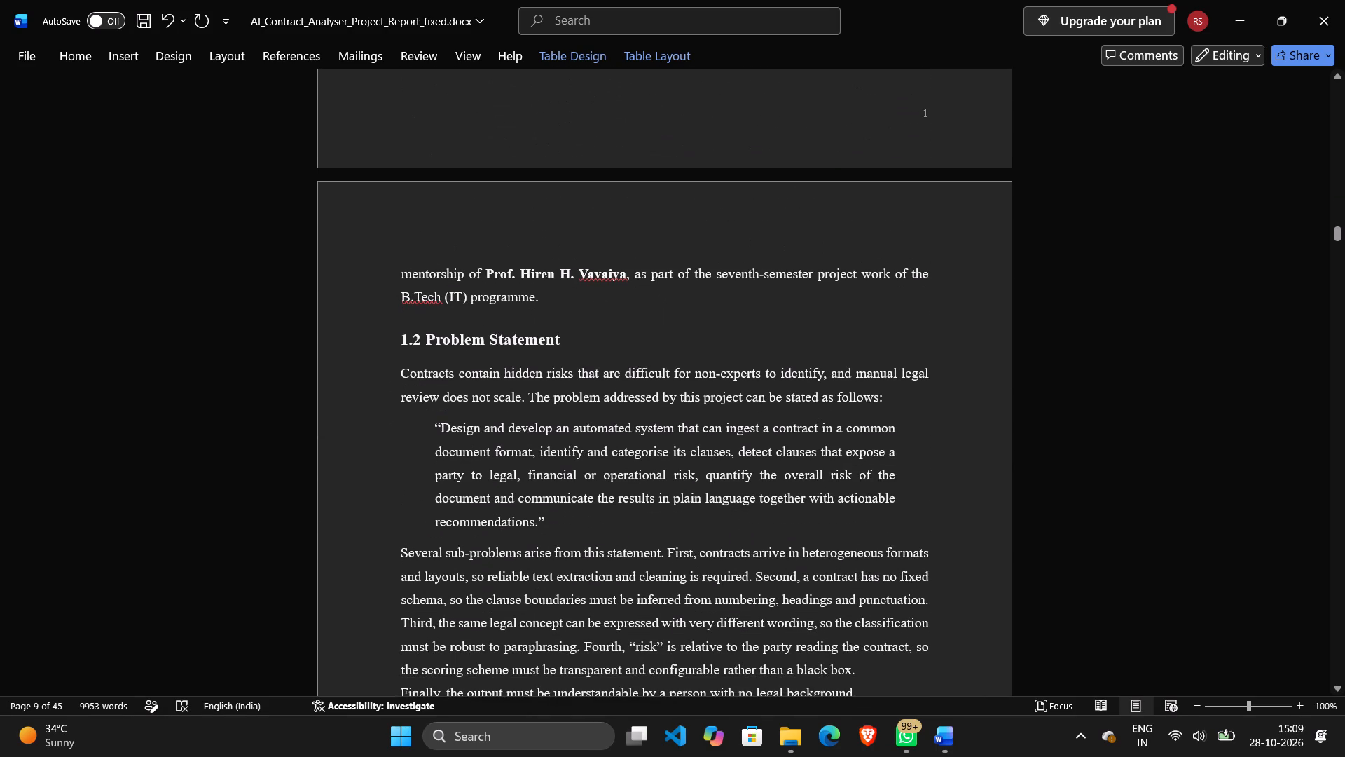
scroll(662, 417, down, 1)
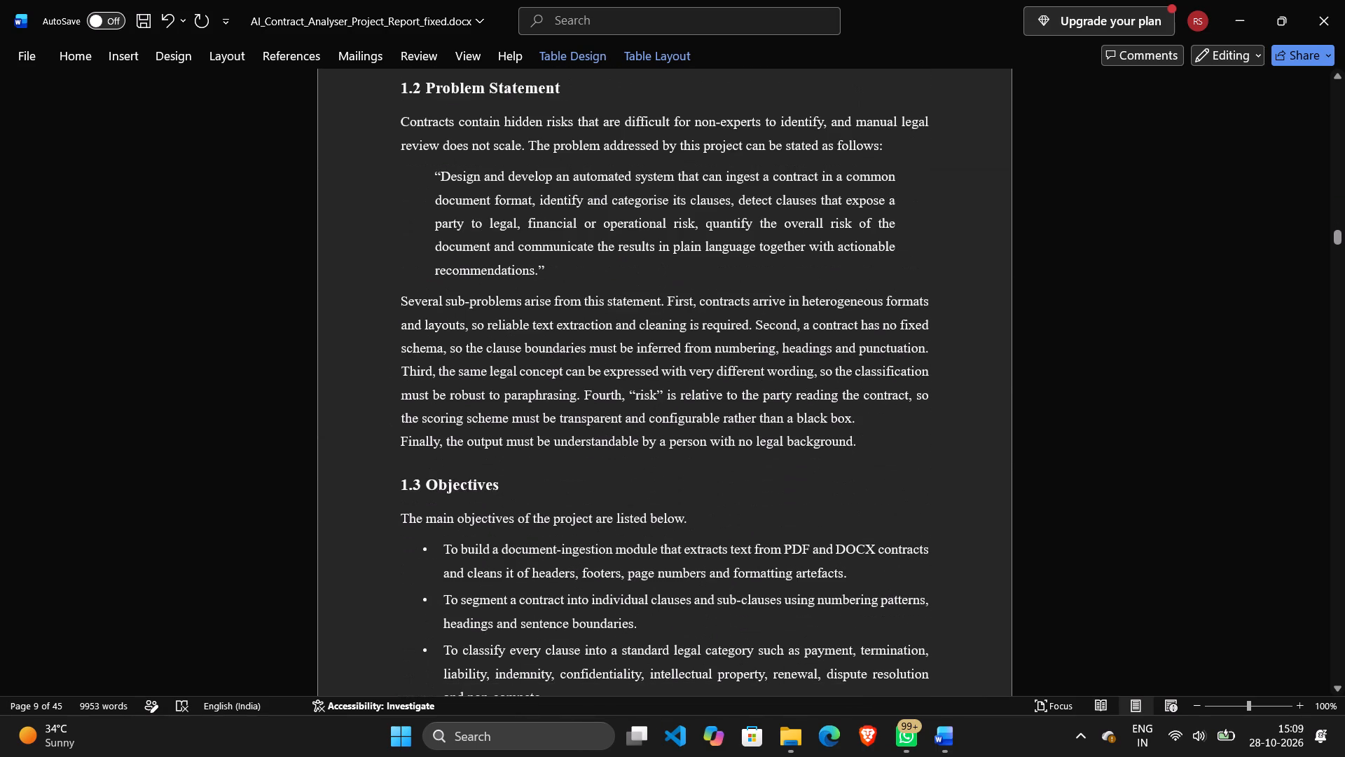
scroll(662, 417, down, 6)
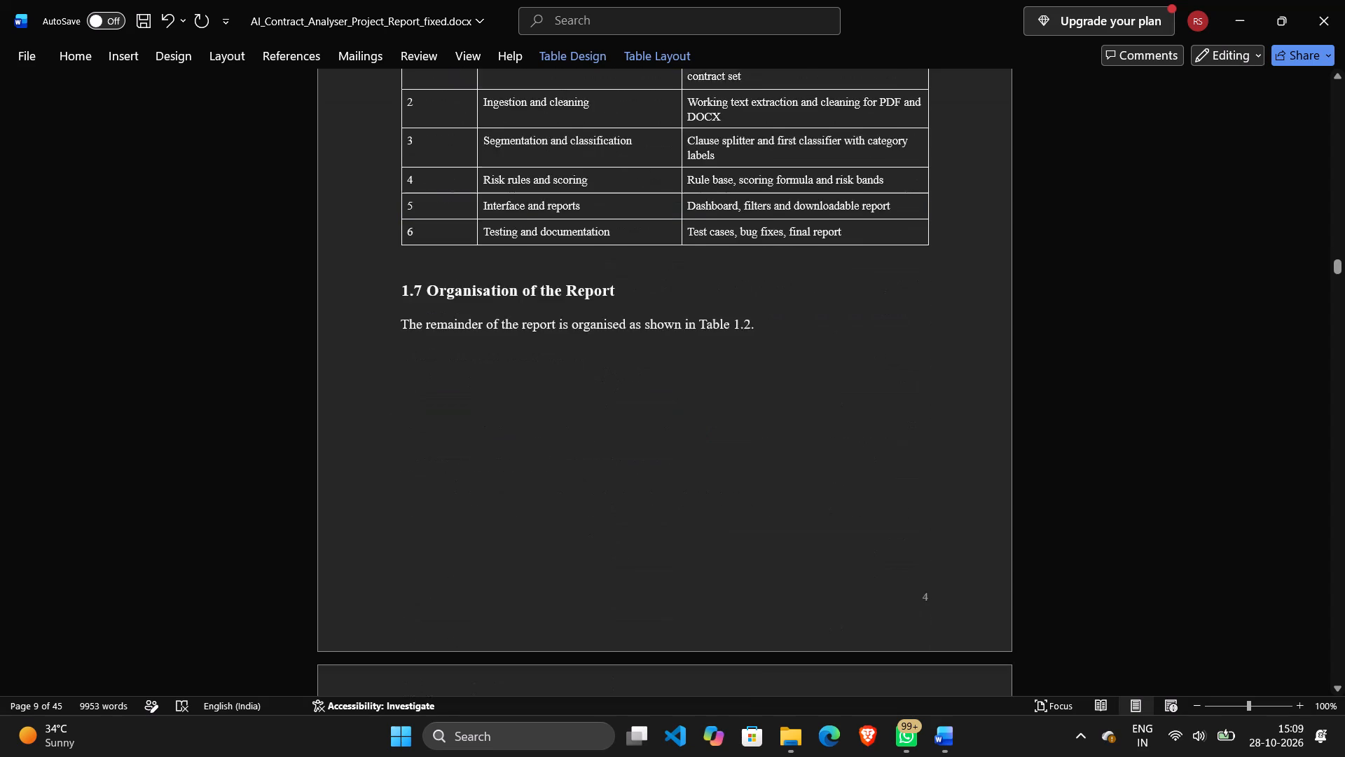
scroll(662, 417, down, 2)
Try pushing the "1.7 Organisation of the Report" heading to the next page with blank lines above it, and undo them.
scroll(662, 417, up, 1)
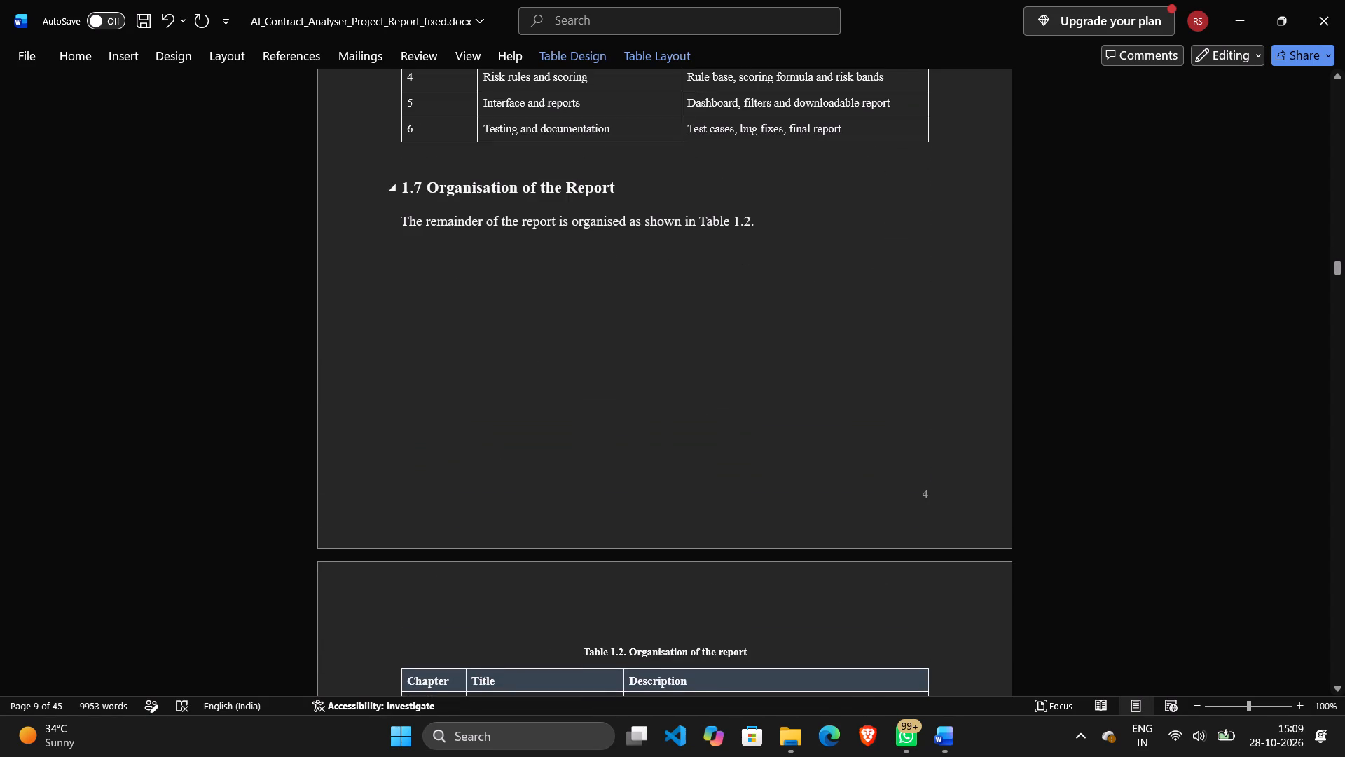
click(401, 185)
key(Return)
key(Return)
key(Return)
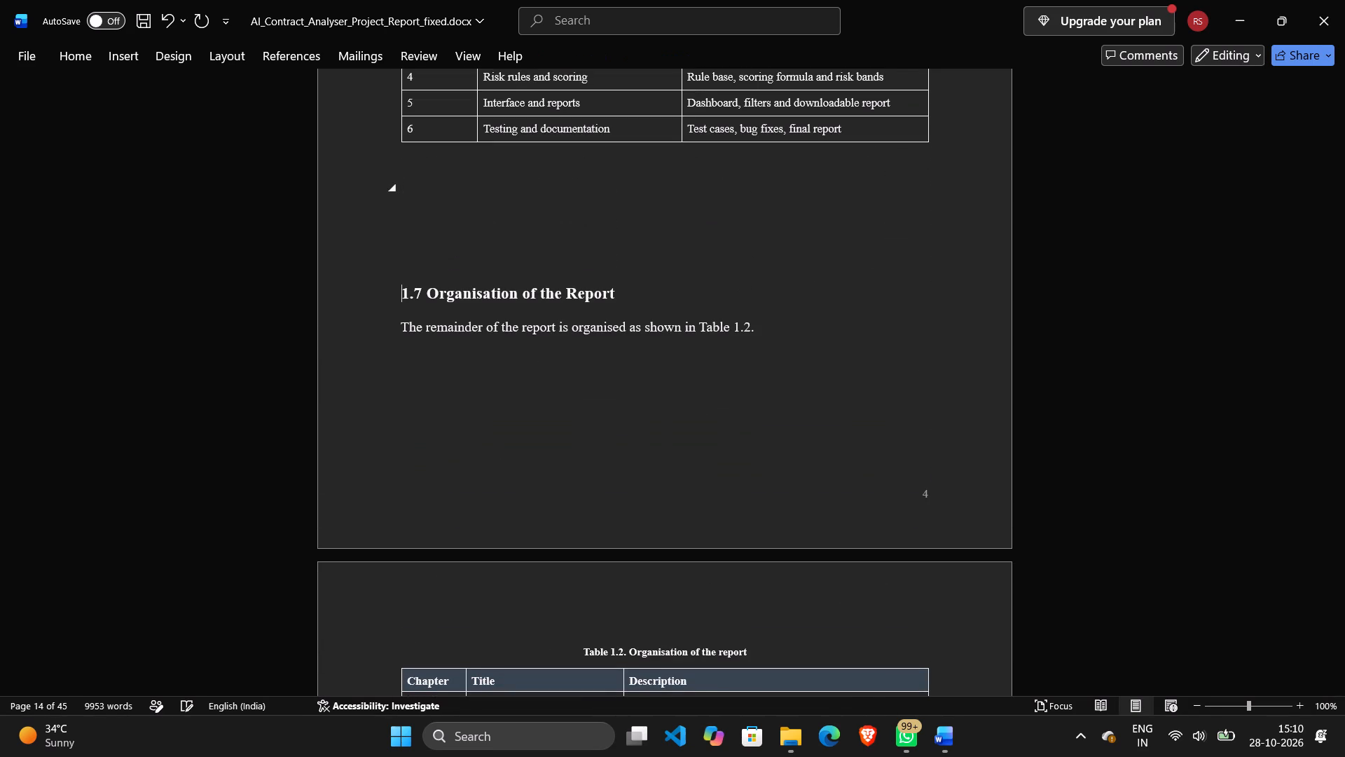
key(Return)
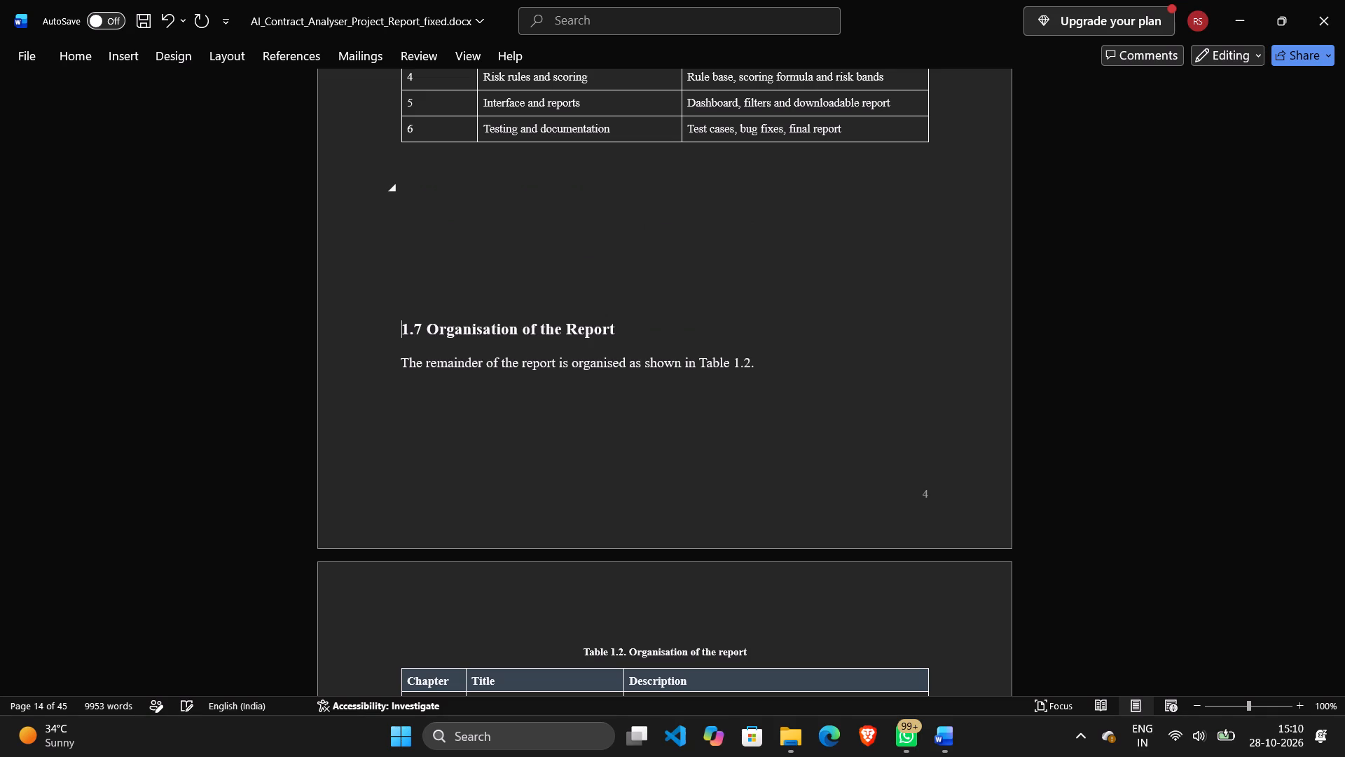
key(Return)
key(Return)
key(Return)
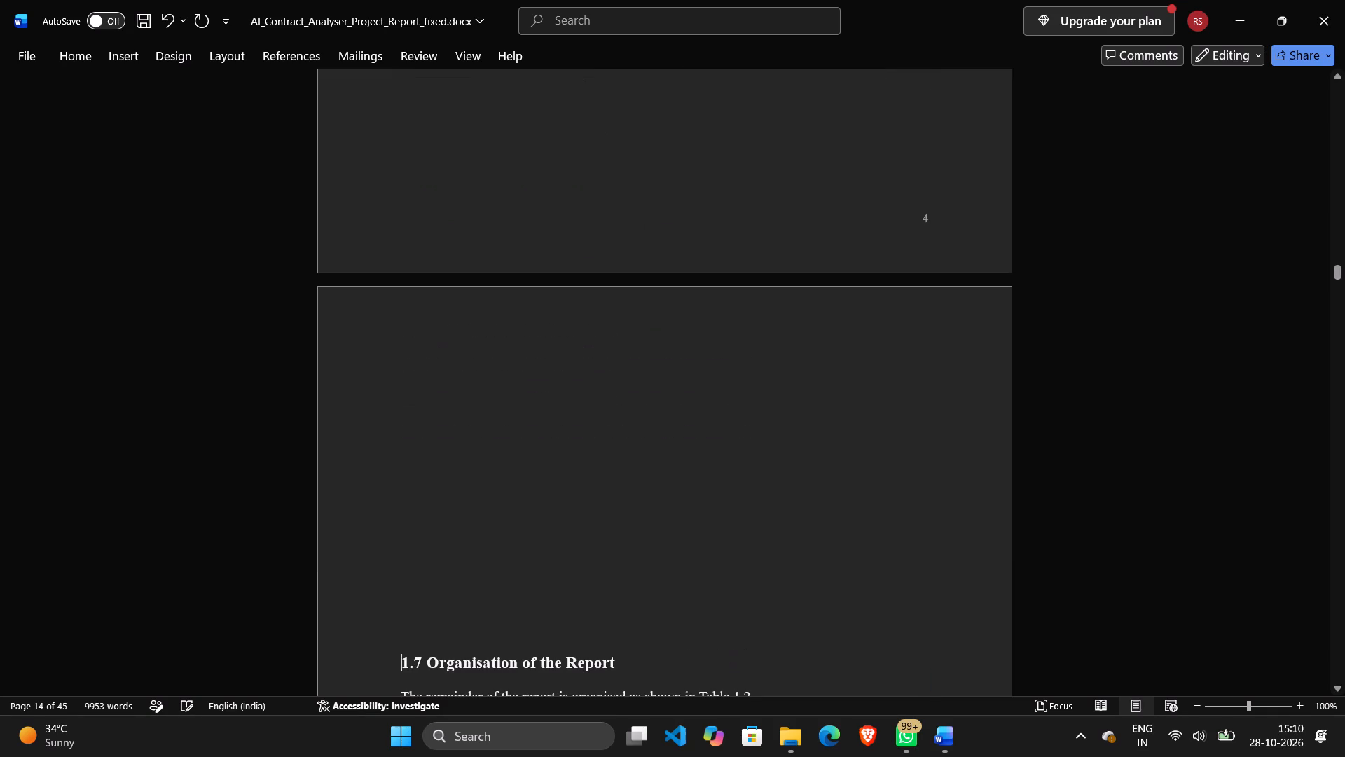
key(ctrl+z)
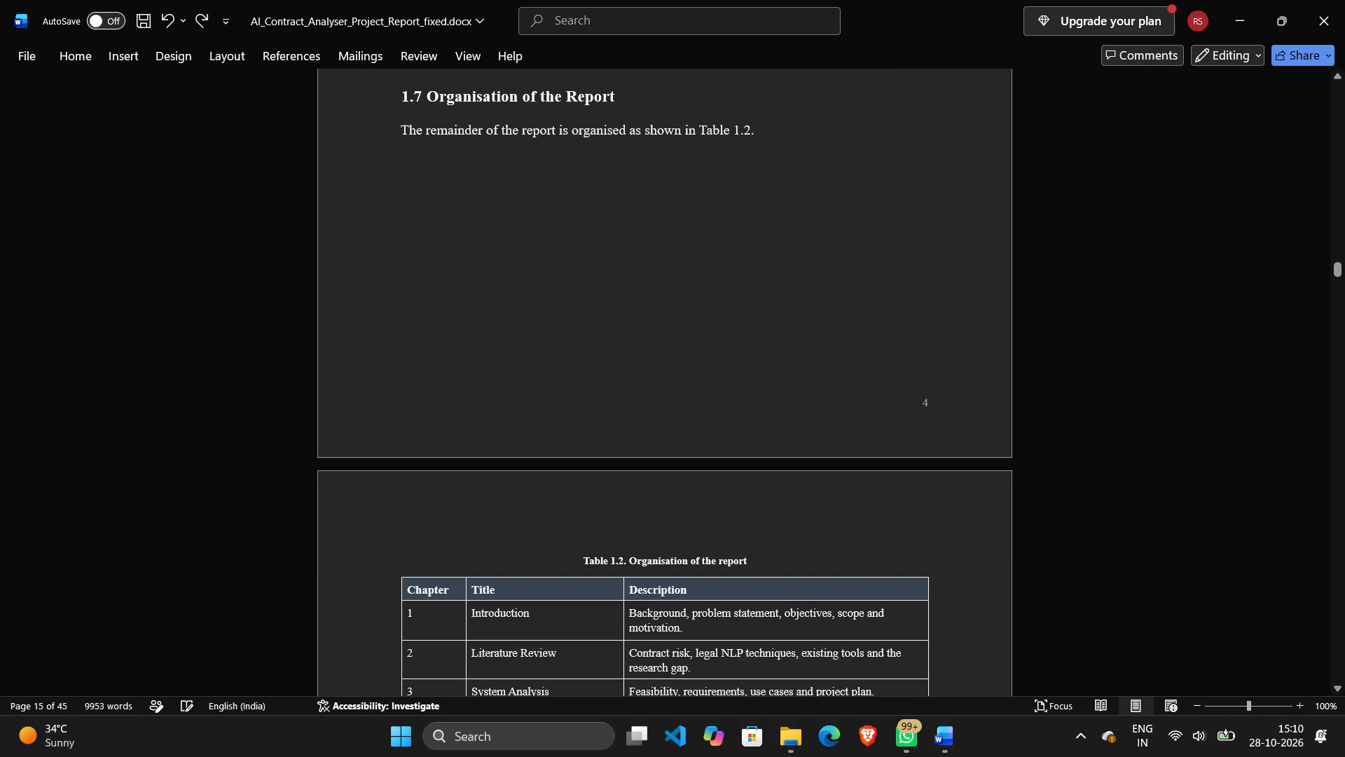
Review the page layout from section 1.7 through the end of chapter 3, including the requirements tables, use case diagram and Gantt chart.
scroll(579, 354, up, 1)
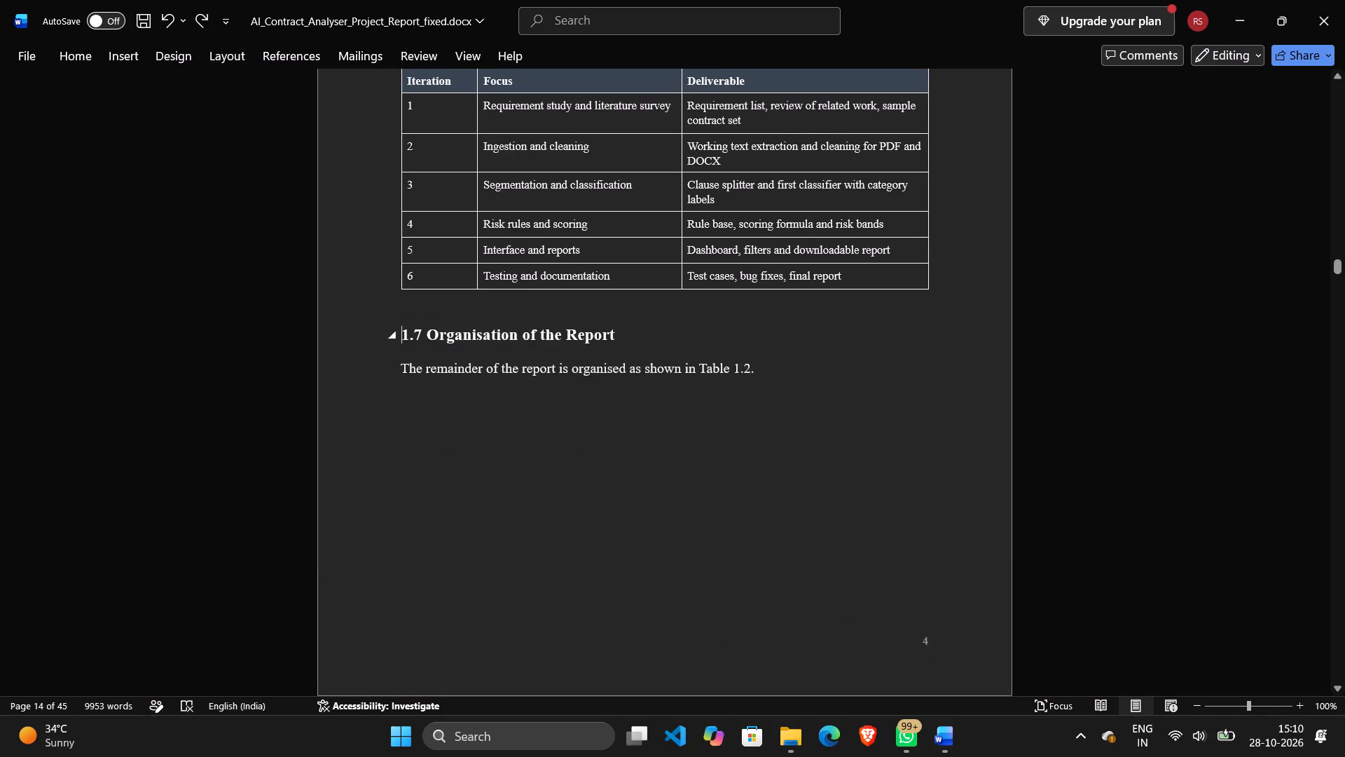
scroll(579, 354, up, 1)
click(602, 473)
scroll(602, 473, down, 3)
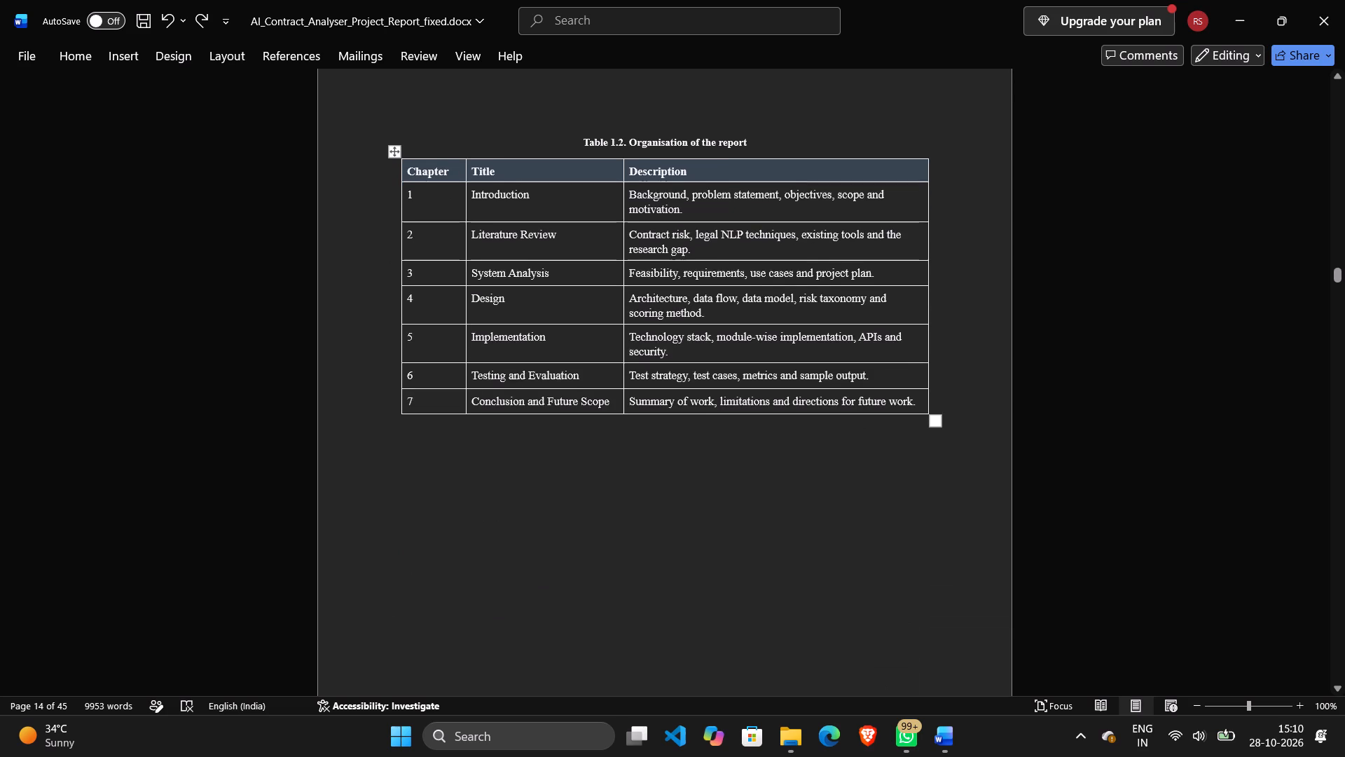
scroll(602, 473, down, 5)
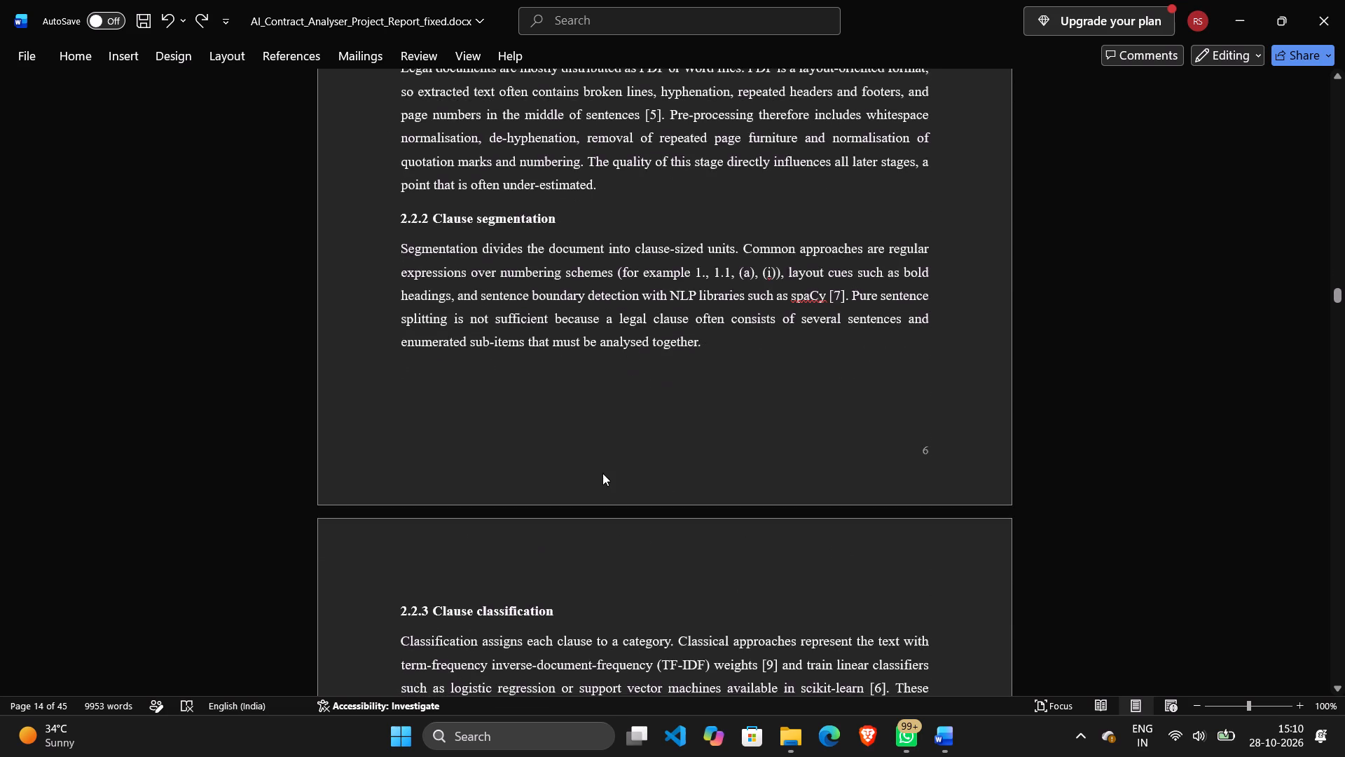
scroll(602, 473, down, 5)
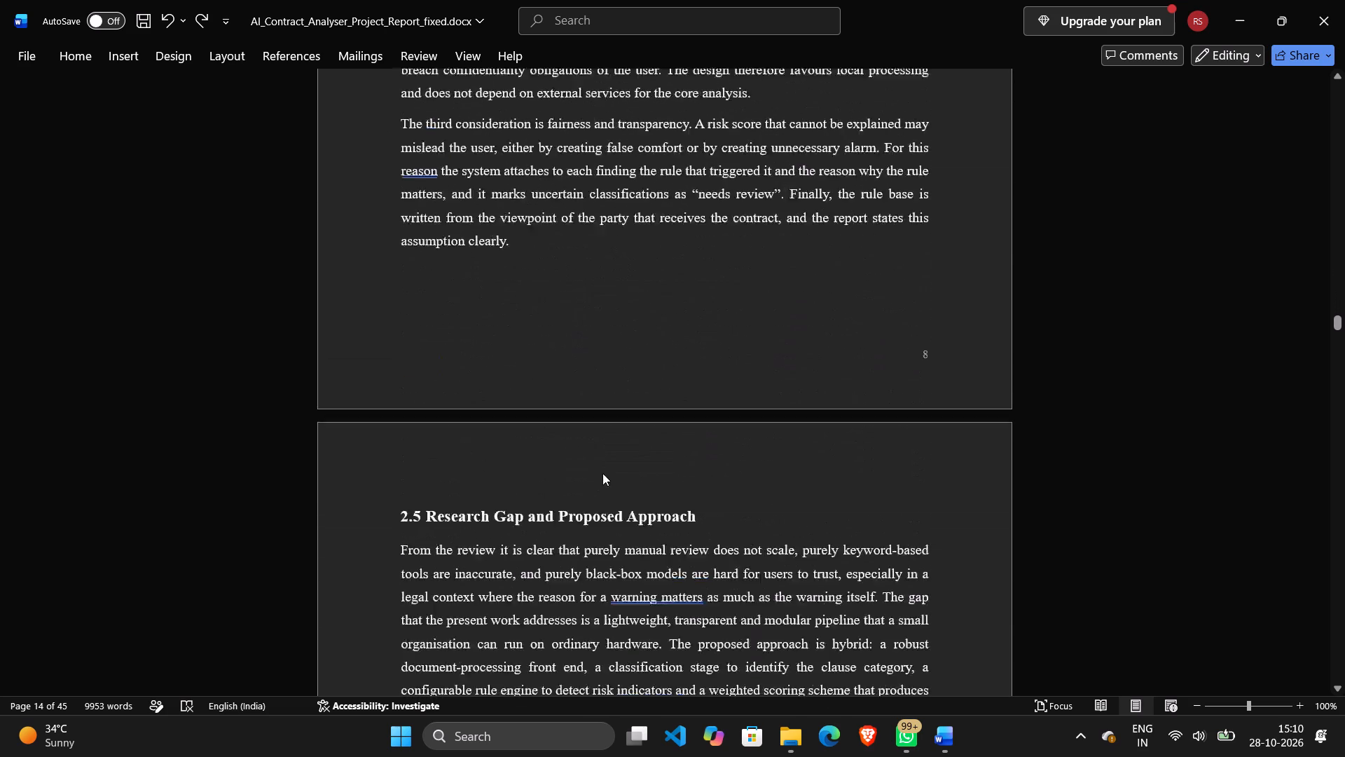
scroll(602, 473, down, 5)
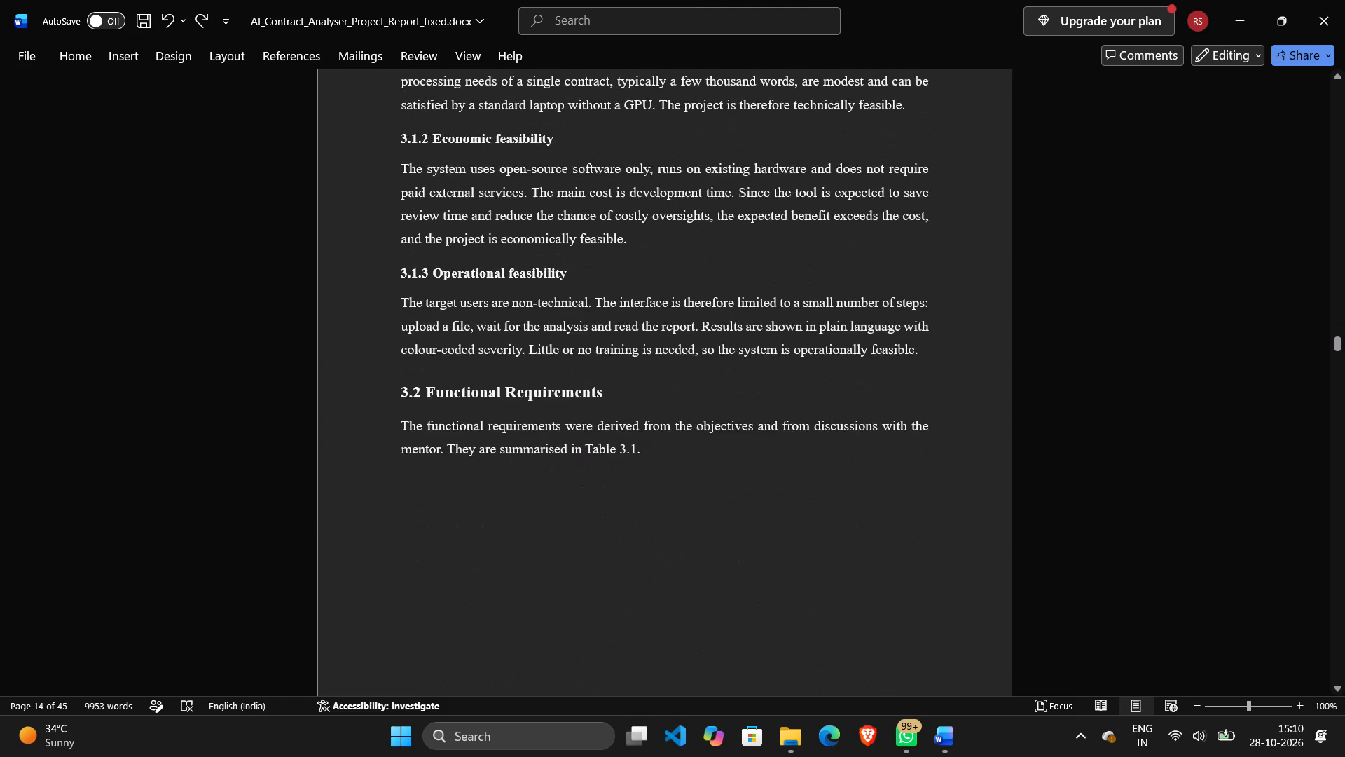
scroll(602, 473, down, 5)
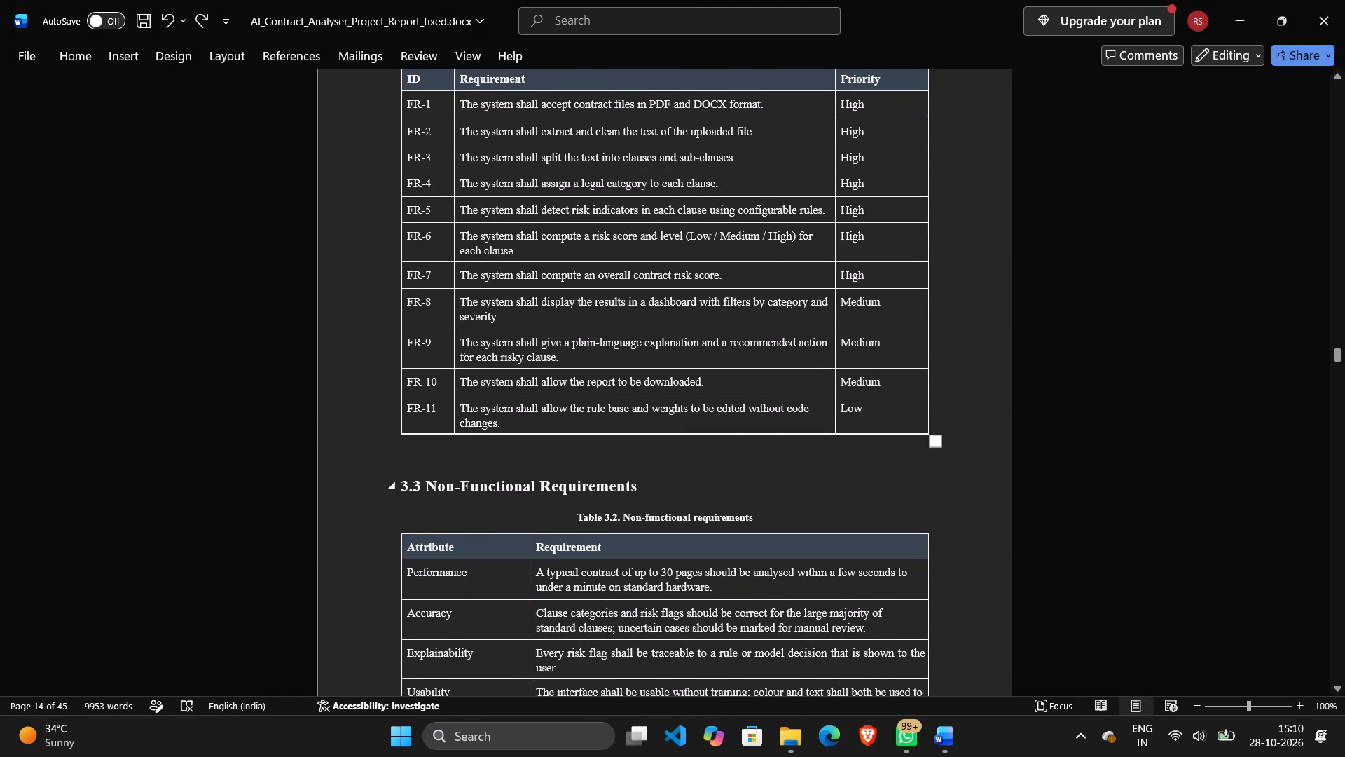
scroll(507, 507, down, 1)
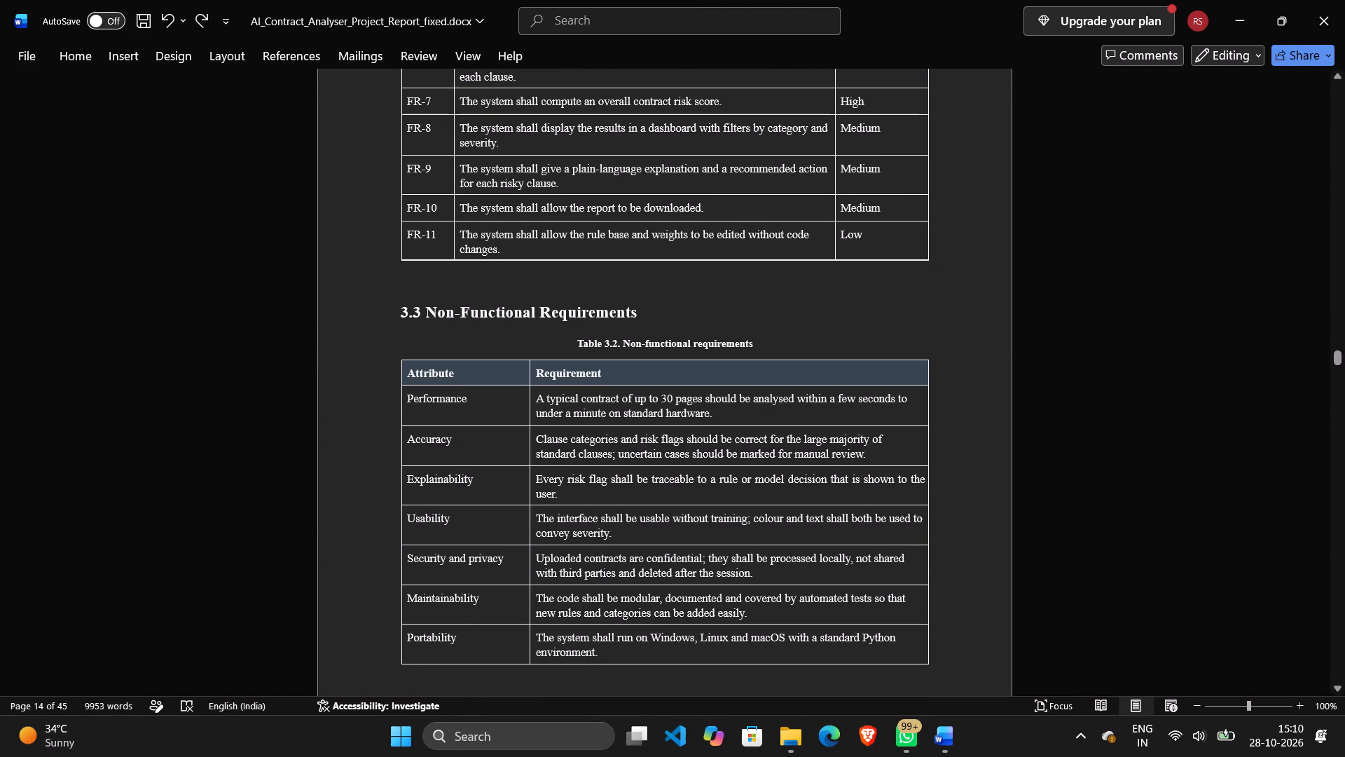
scroll(514, 416, up, 1)
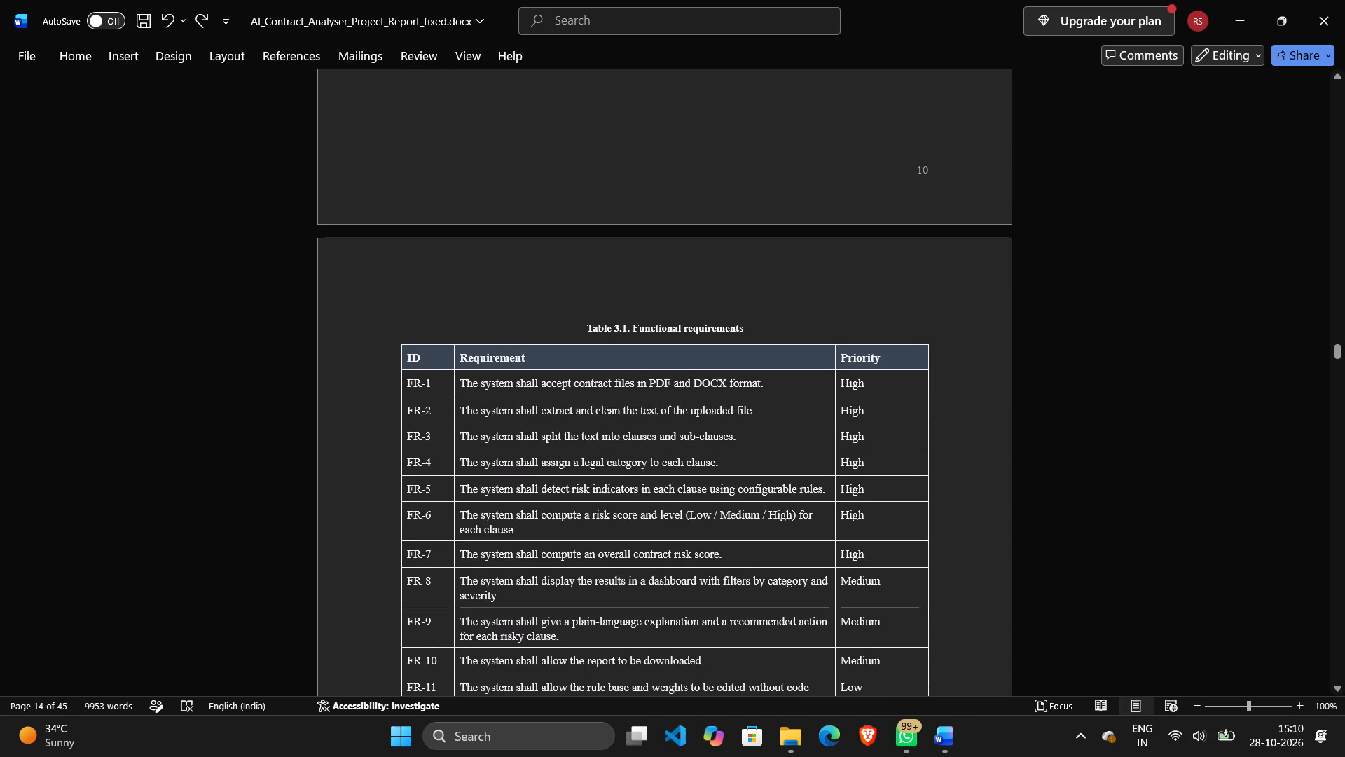
scroll(586, 407, down, 5)
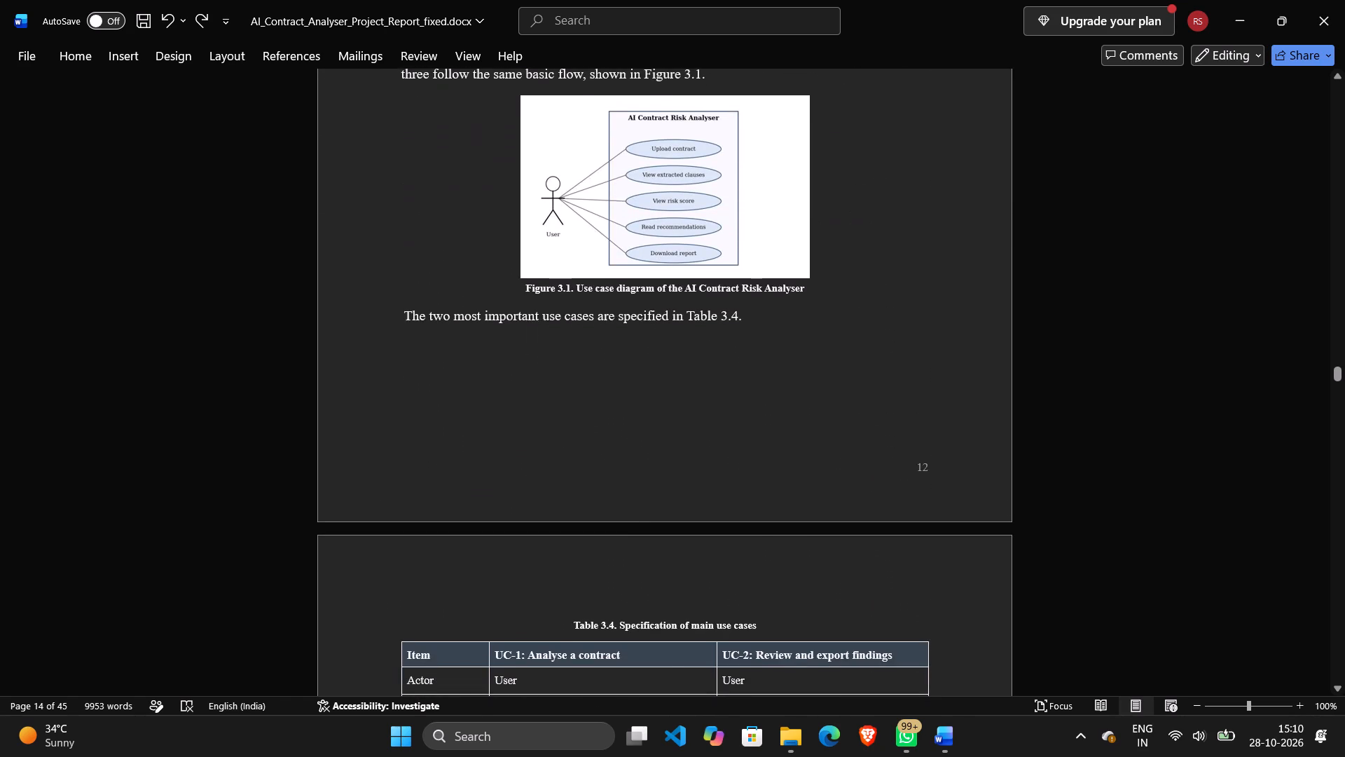
scroll(586, 407, down, 3)
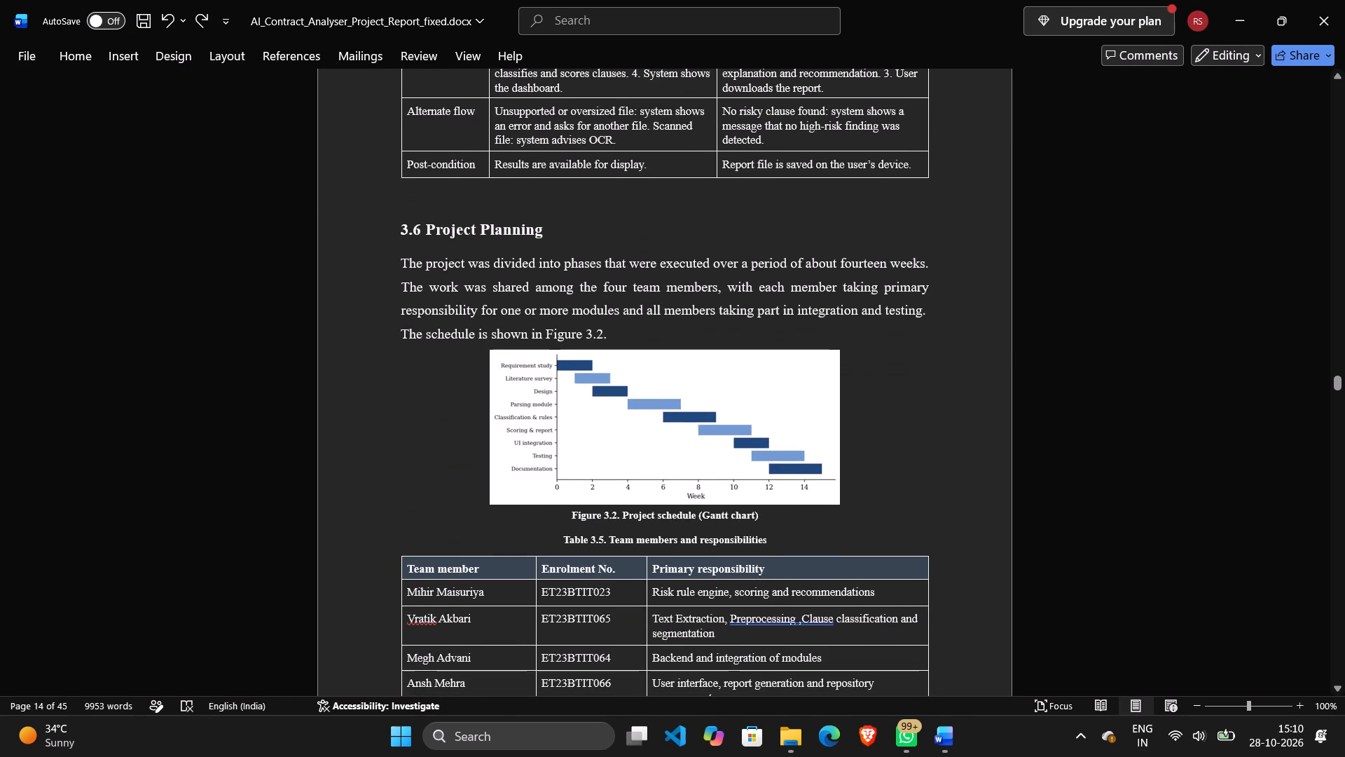
scroll(554, 391, down, 2)
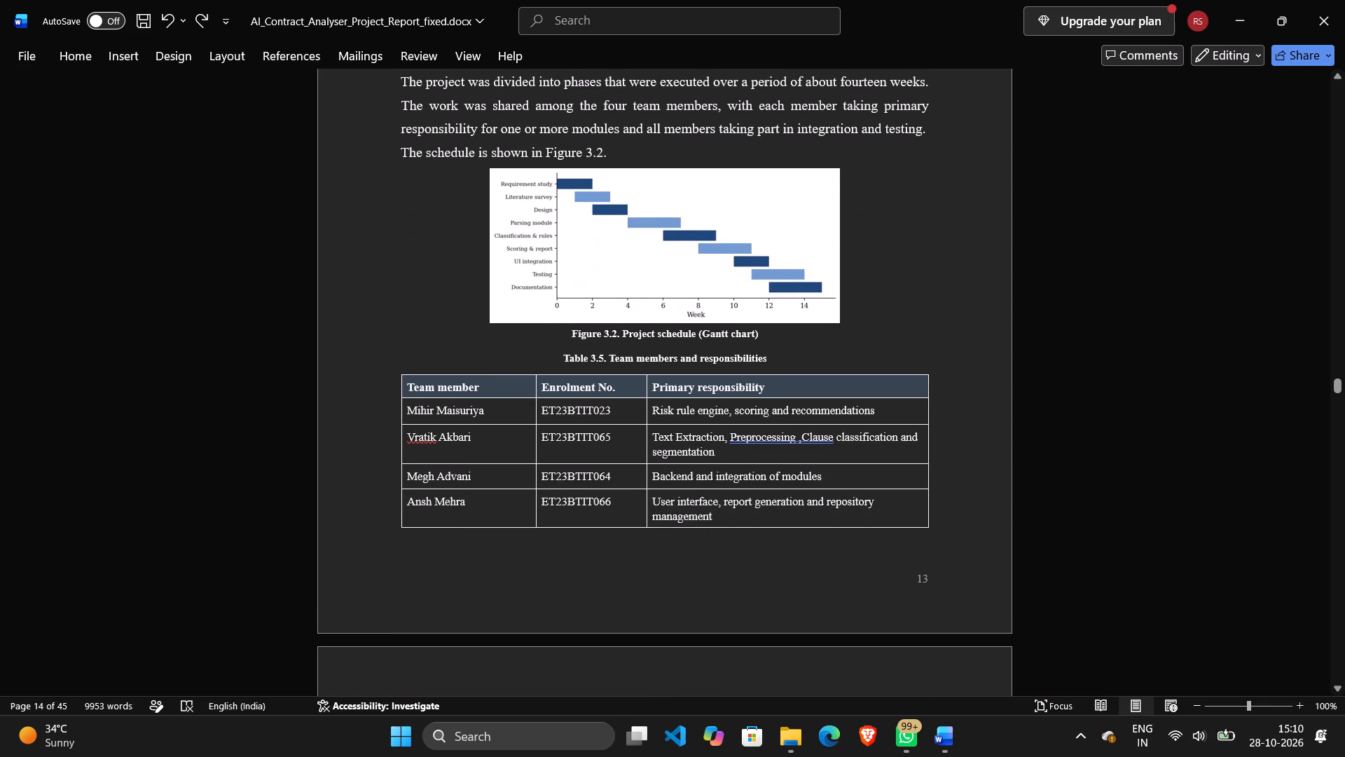
scroll(512, 337, down, 3)
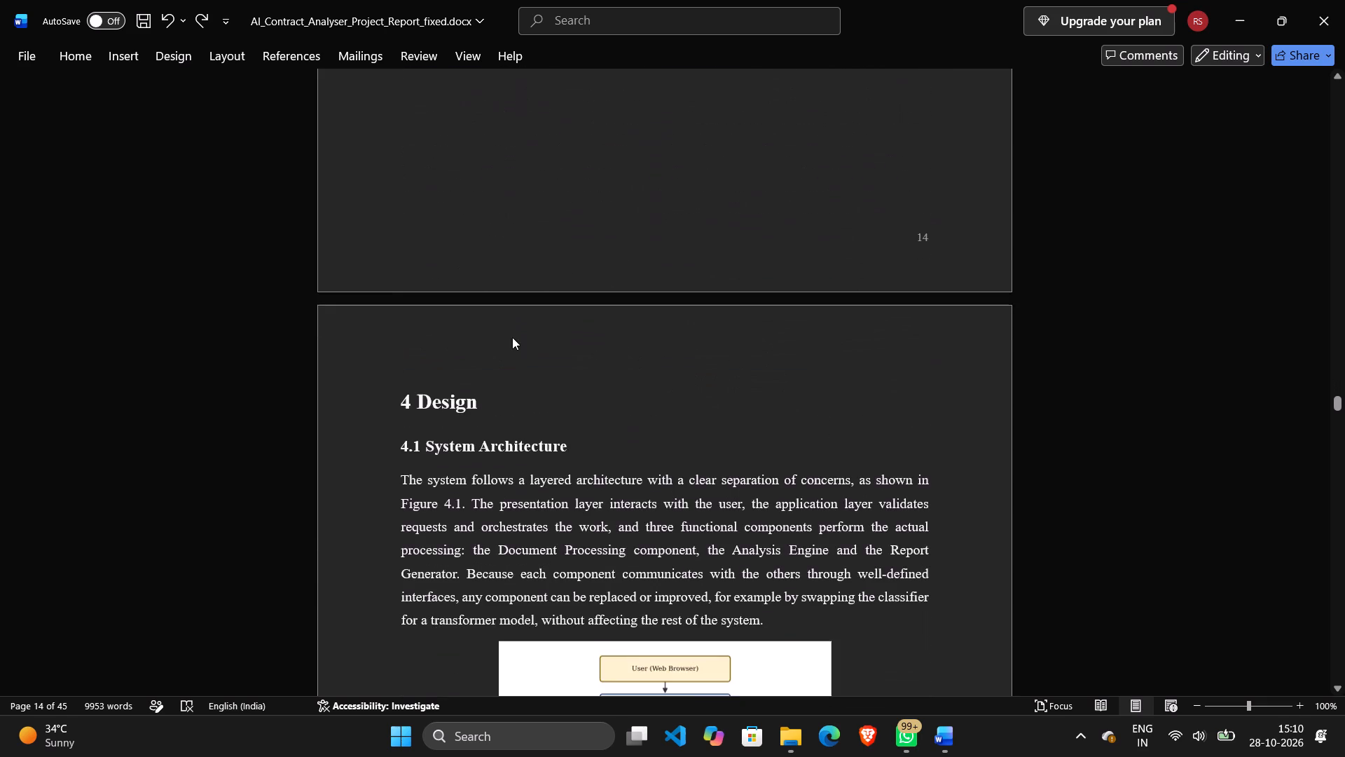
Examine the opening pages of chapter 4 Design, covering the system architecture figure, the processing pipeline and the page break before the chapter.
scroll(512, 337, down, 3)
scroll(512, 337, up, 1)
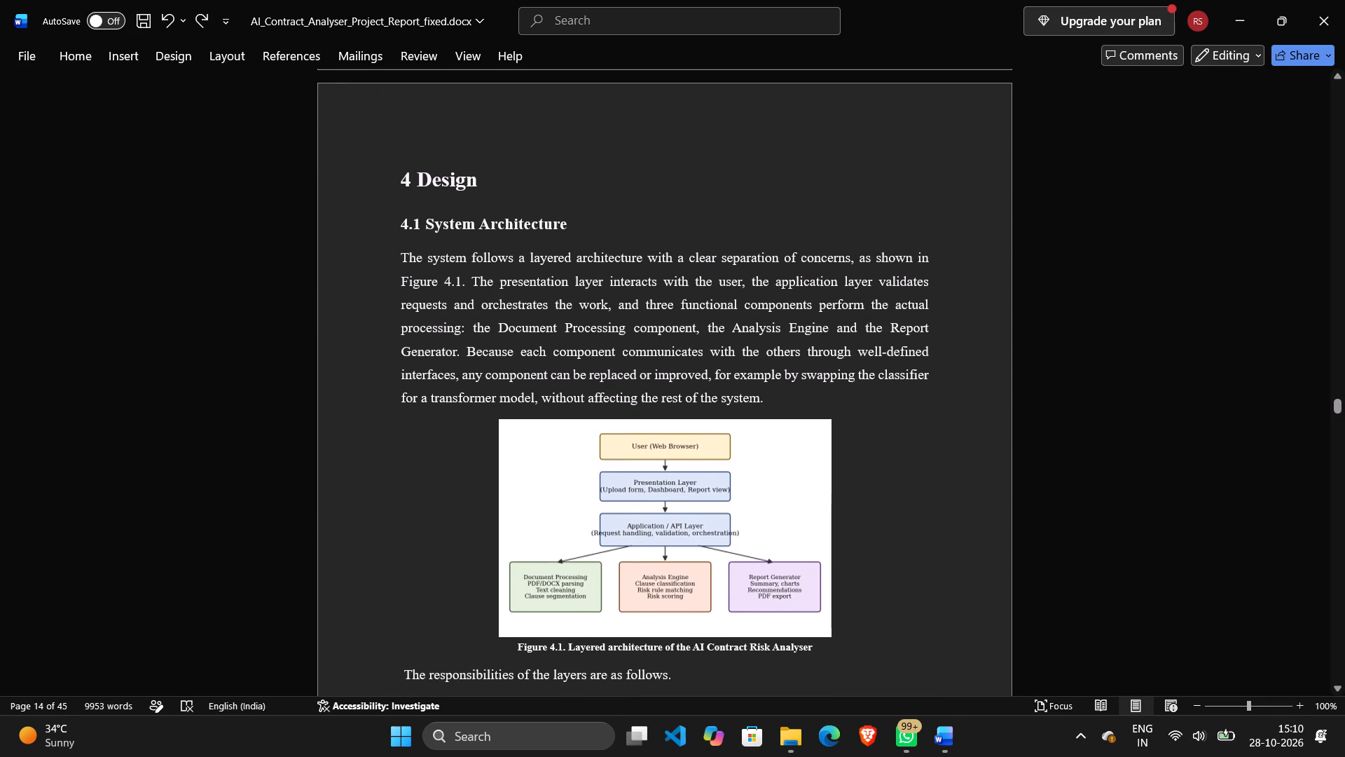
scroll(512, 337, up, 1)
scroll(512, 337, down, 3)
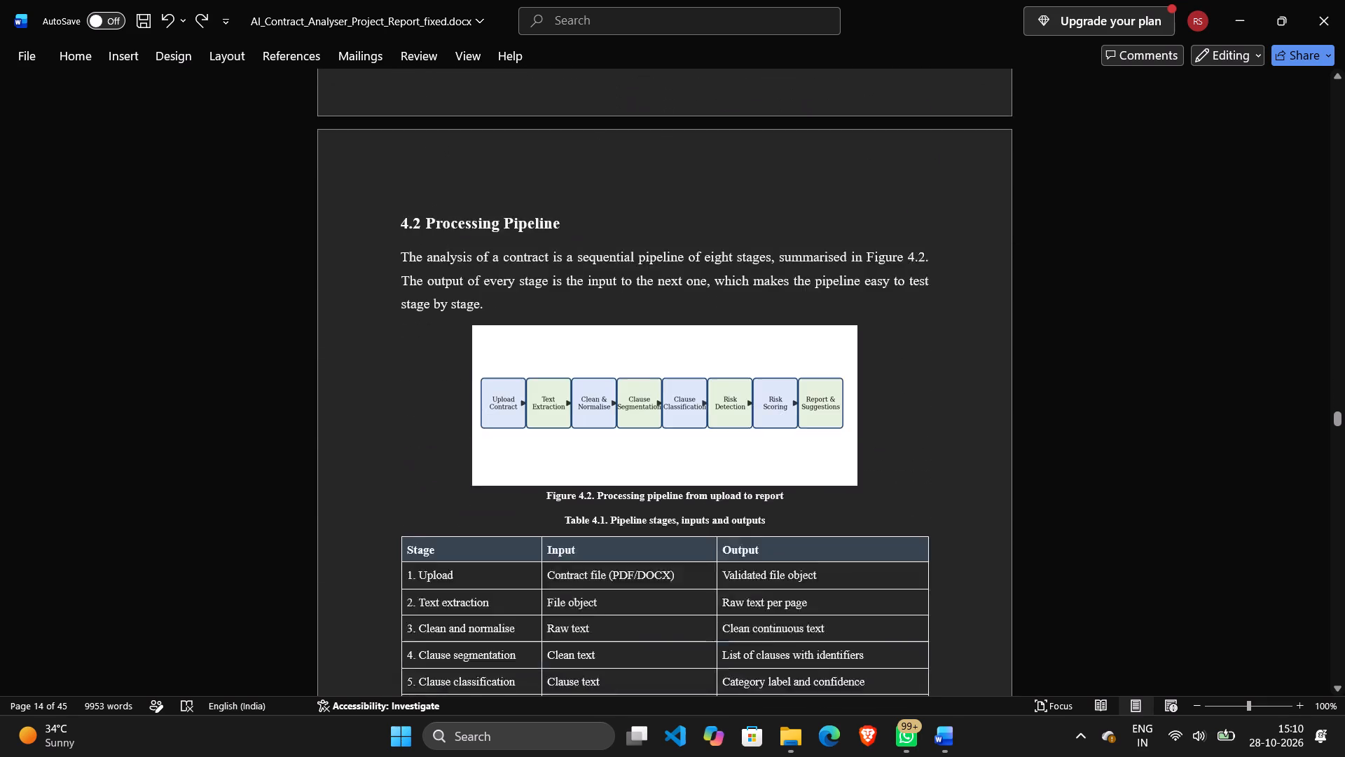
scroll(512, 337, up, 3)
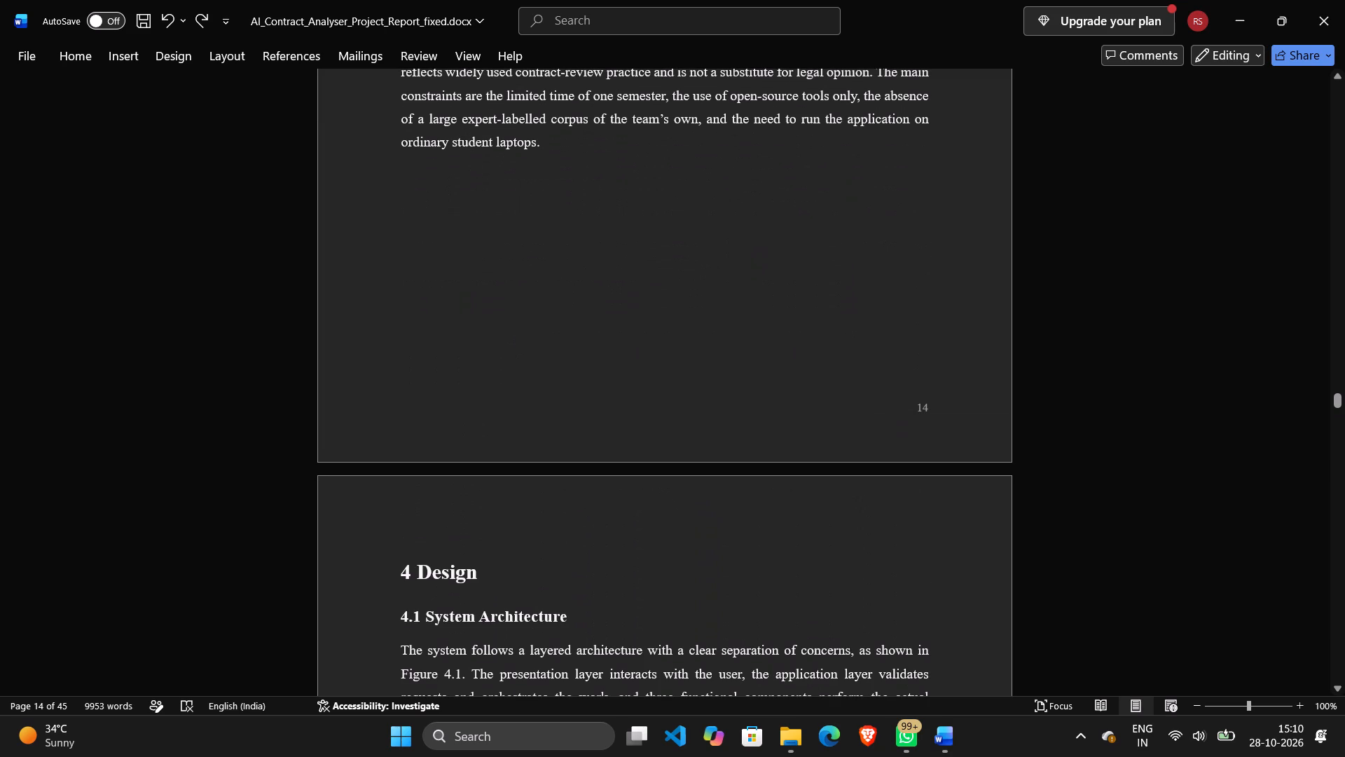
key(Down)
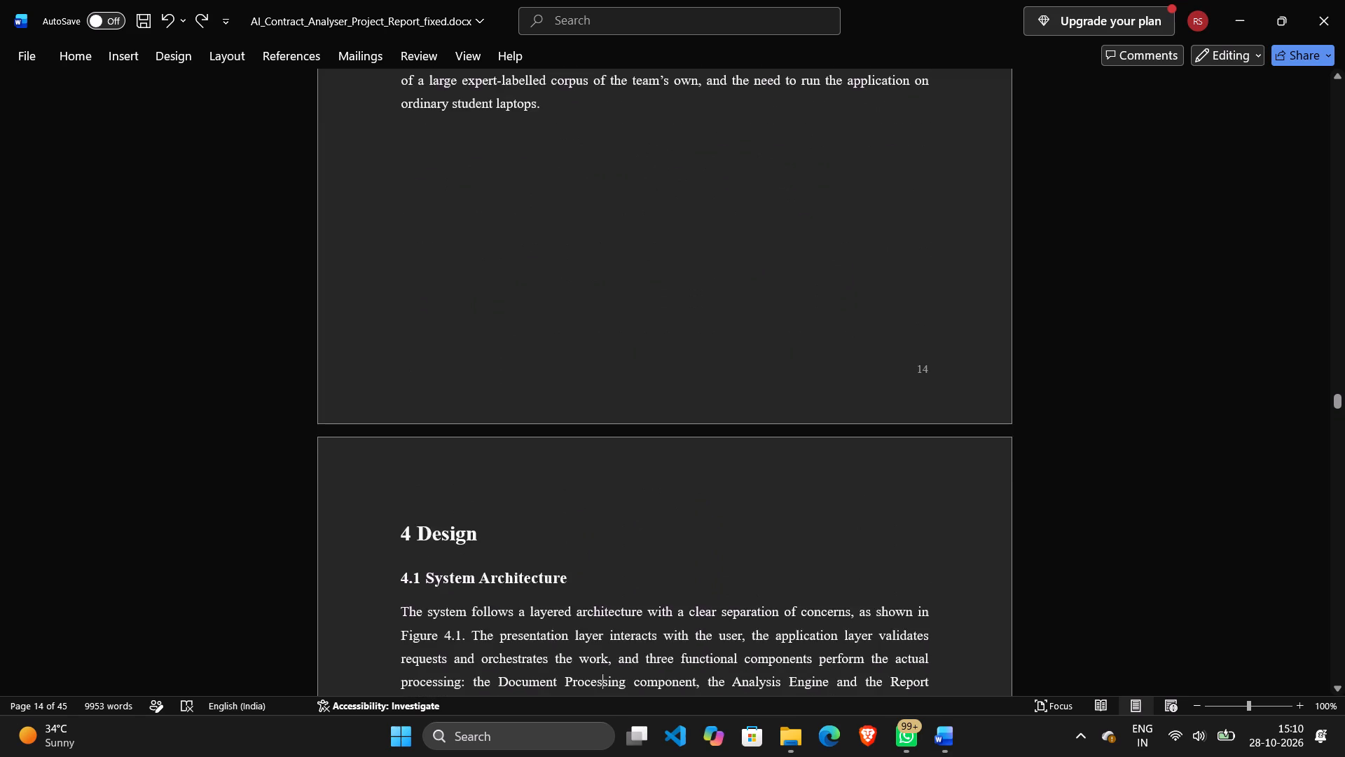
key(Down)
key(Down)
key(Down)
key(Down)
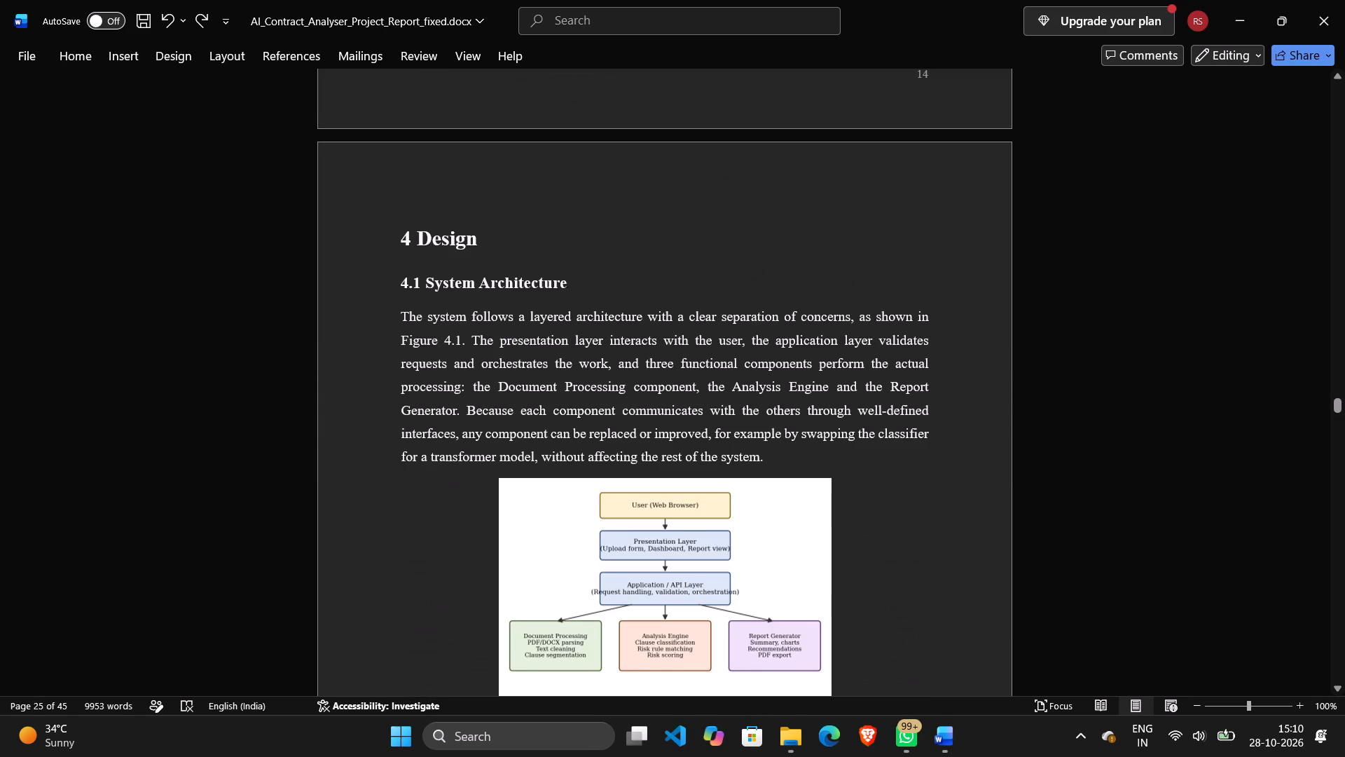
key(Down)
key(Up)
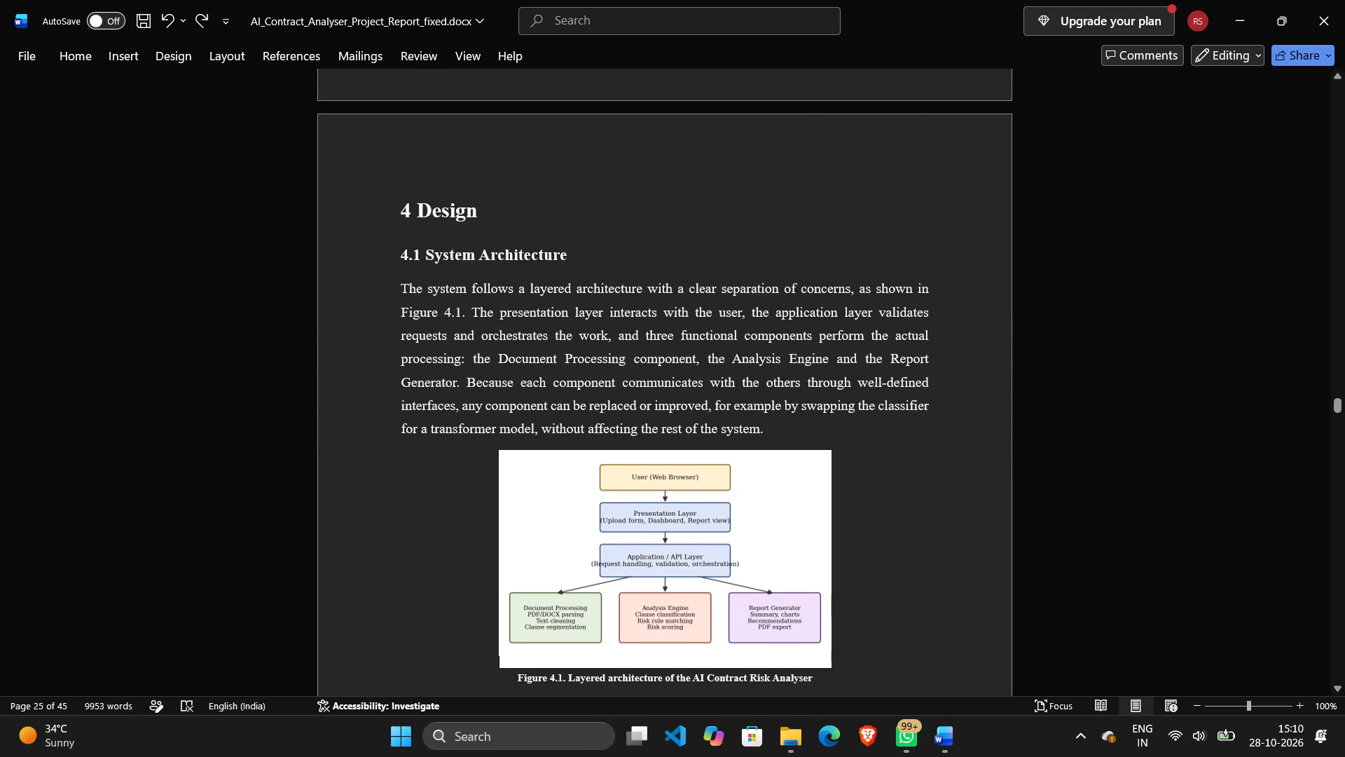
key(Up)
key(Up)
key(Up)
key(Up)
key(Up)
Recheck the layout of sections 3.6 to 3.8, including the team responsibilities table, the project risks table and the spacing between pages.
scroll(573, 332, up, 1)
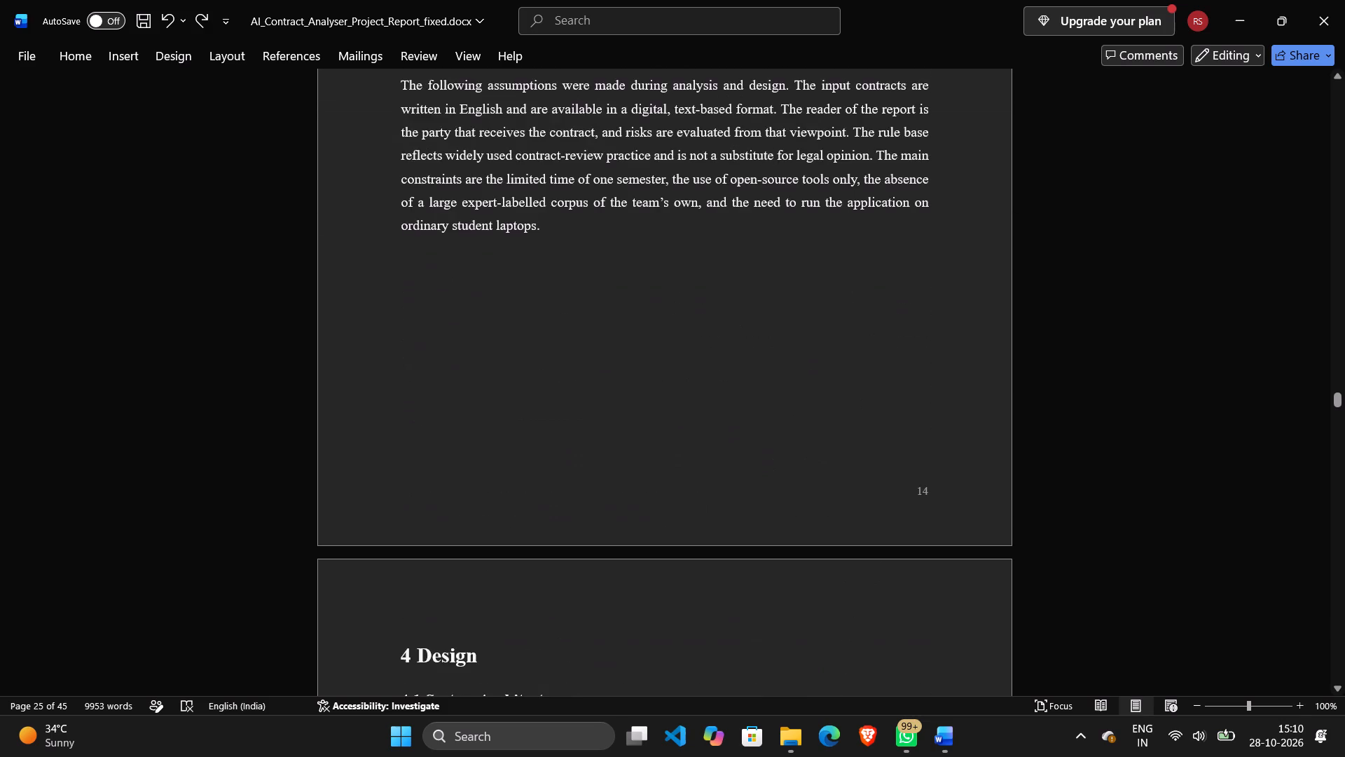
scroll(573, 332, up, 1)
scroll(573, 332, down, 1)
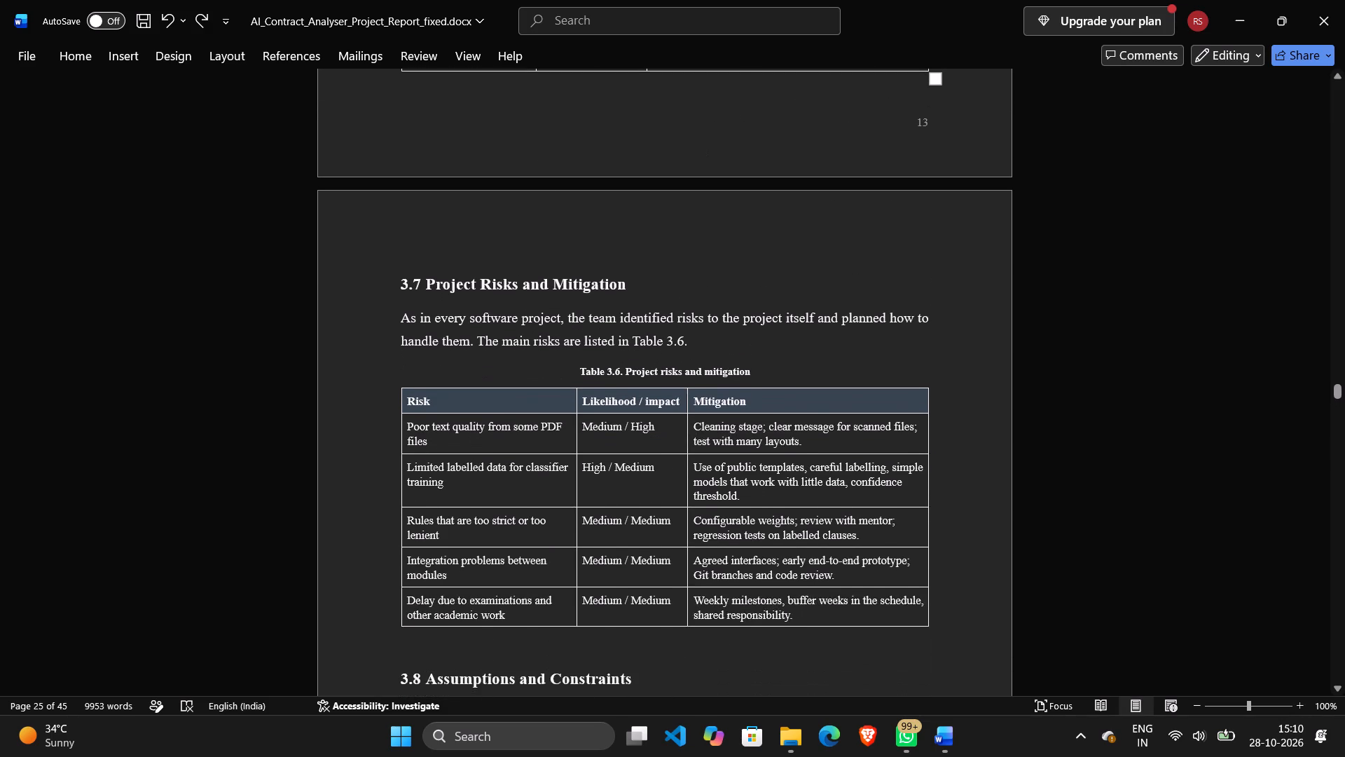
scroll(573, 332, down, 1)
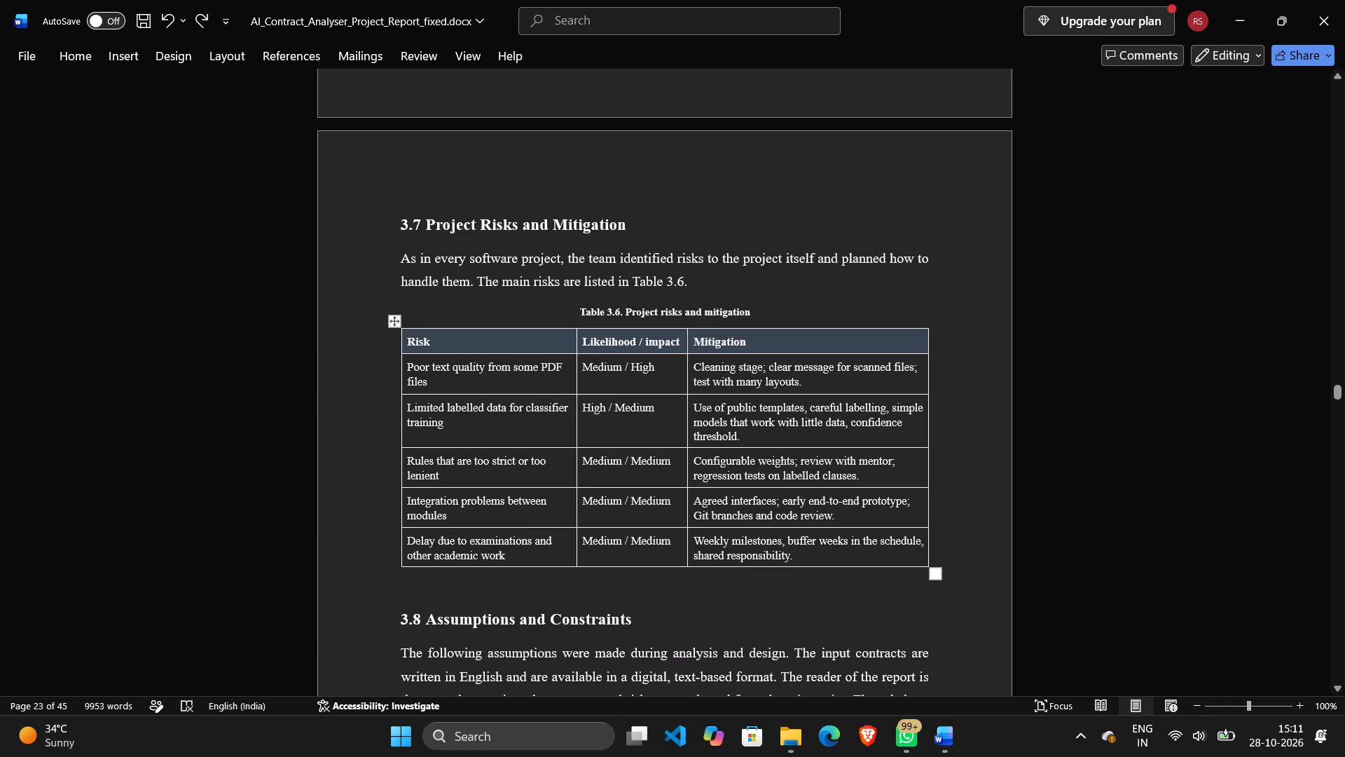
scroll(586, 425, down, 1)
scroll(586, 425, up, 1)
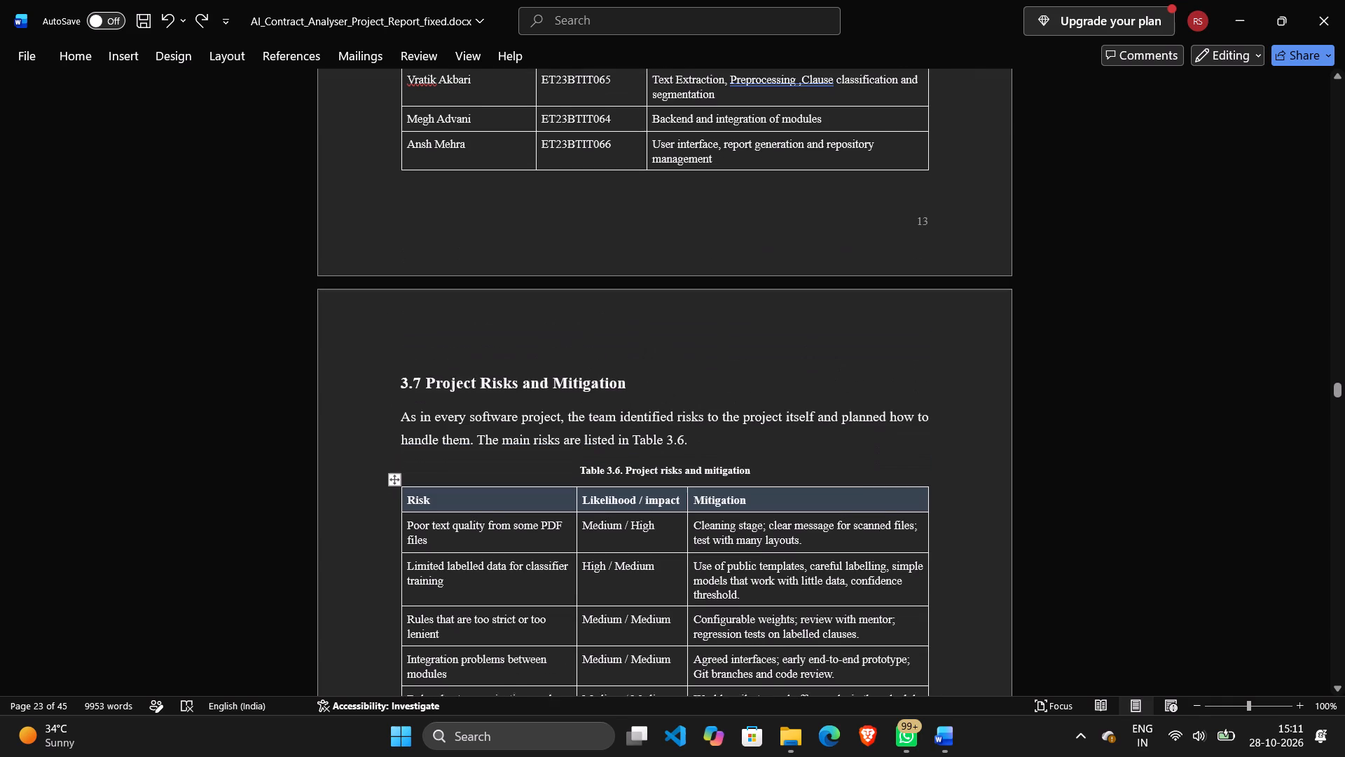
scroll(586, 425, up, 1)
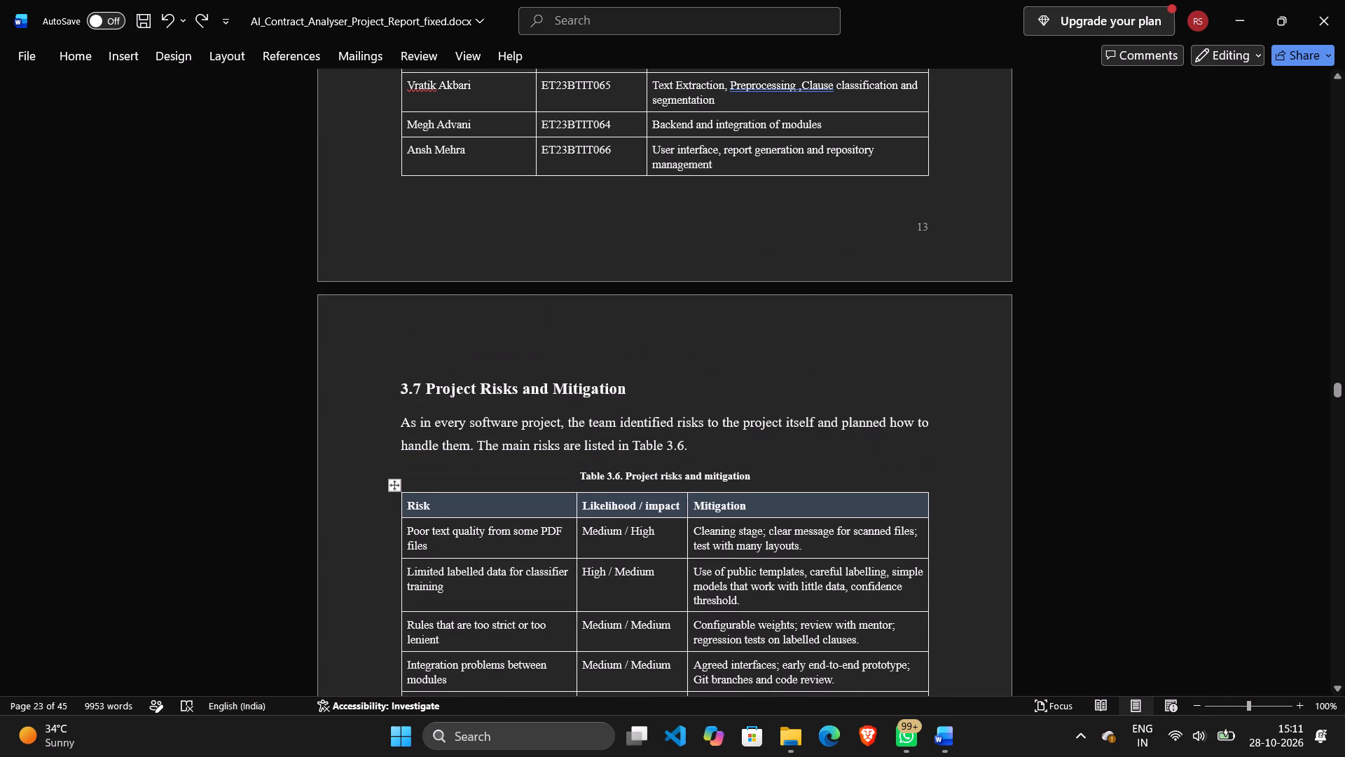
scroll(586, 425, up, 1)
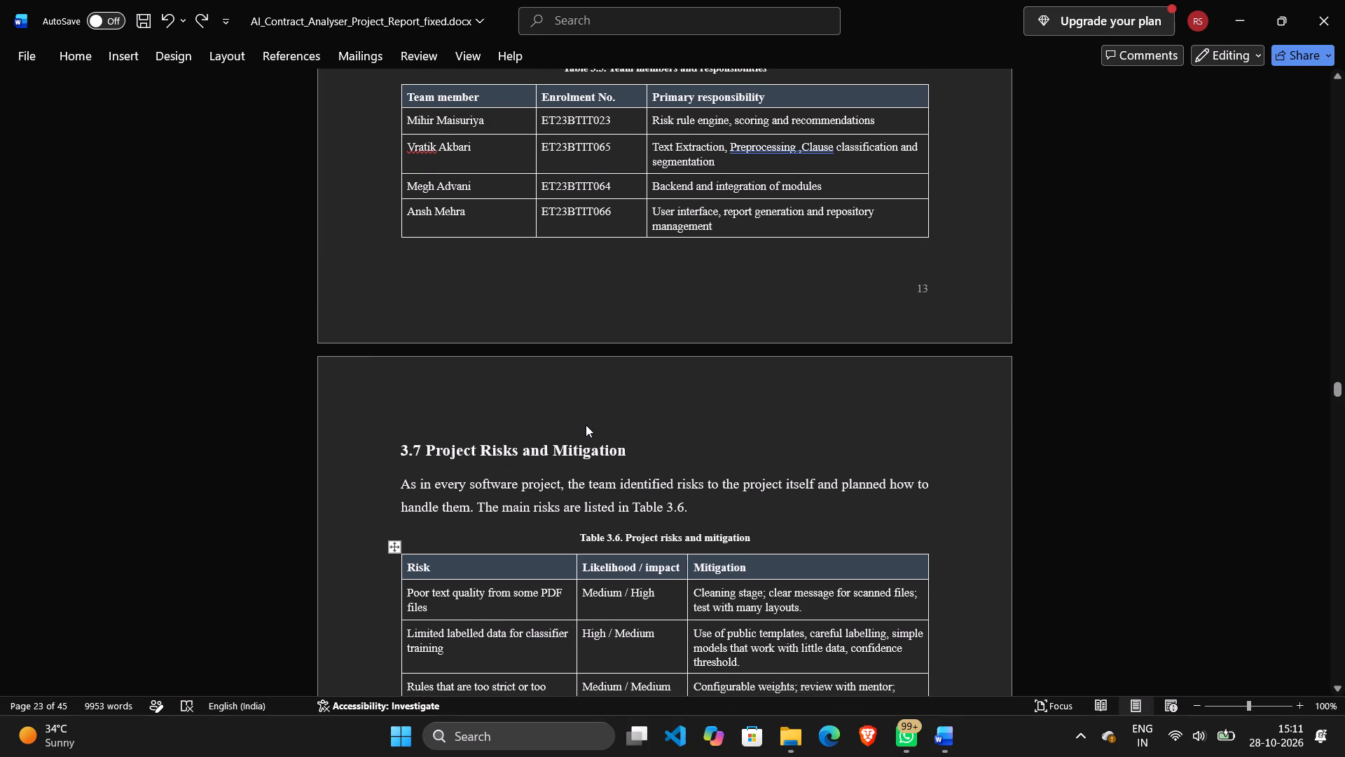
scroll(586, 425, down, 1)
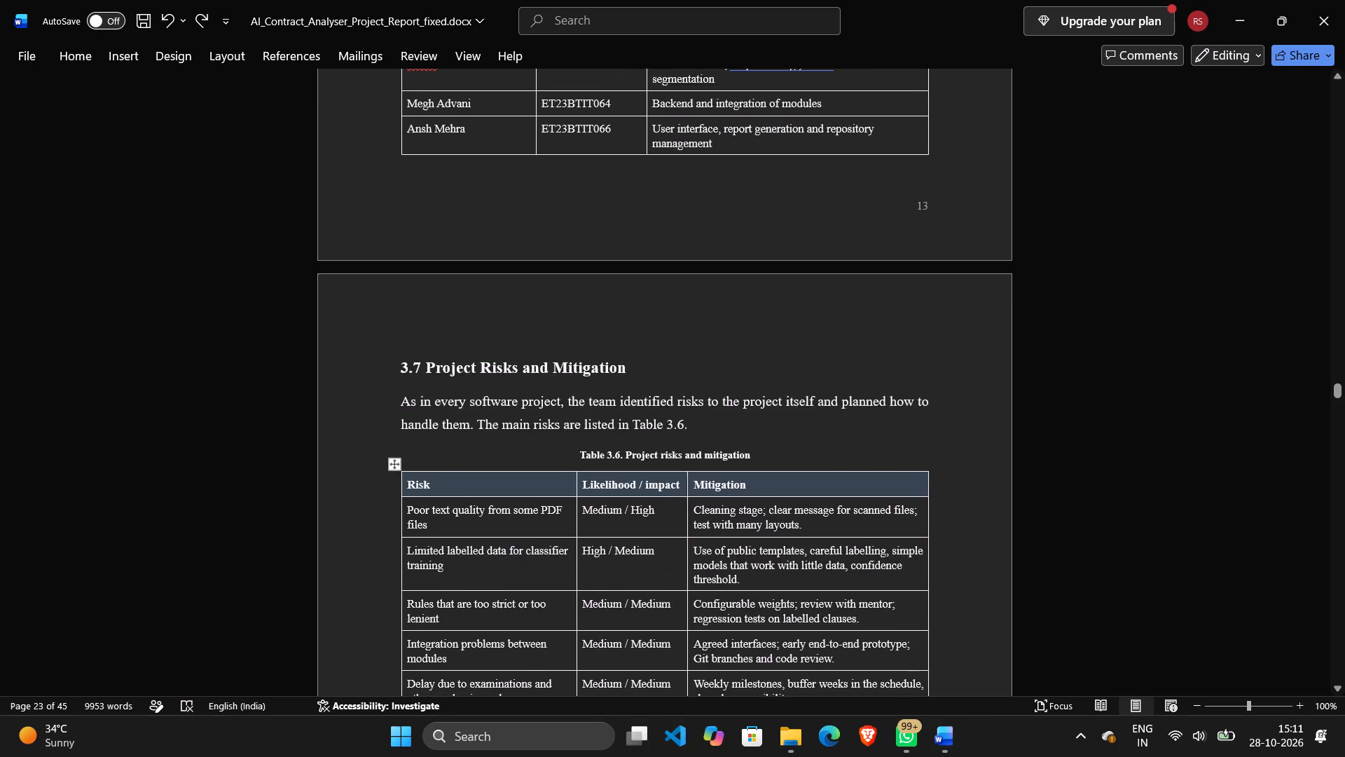
Review the layout of chapter 4 Design, from the processing pipeline through the data flow, data model and module interfaces sections.
scroll(586, 425, down, 4)
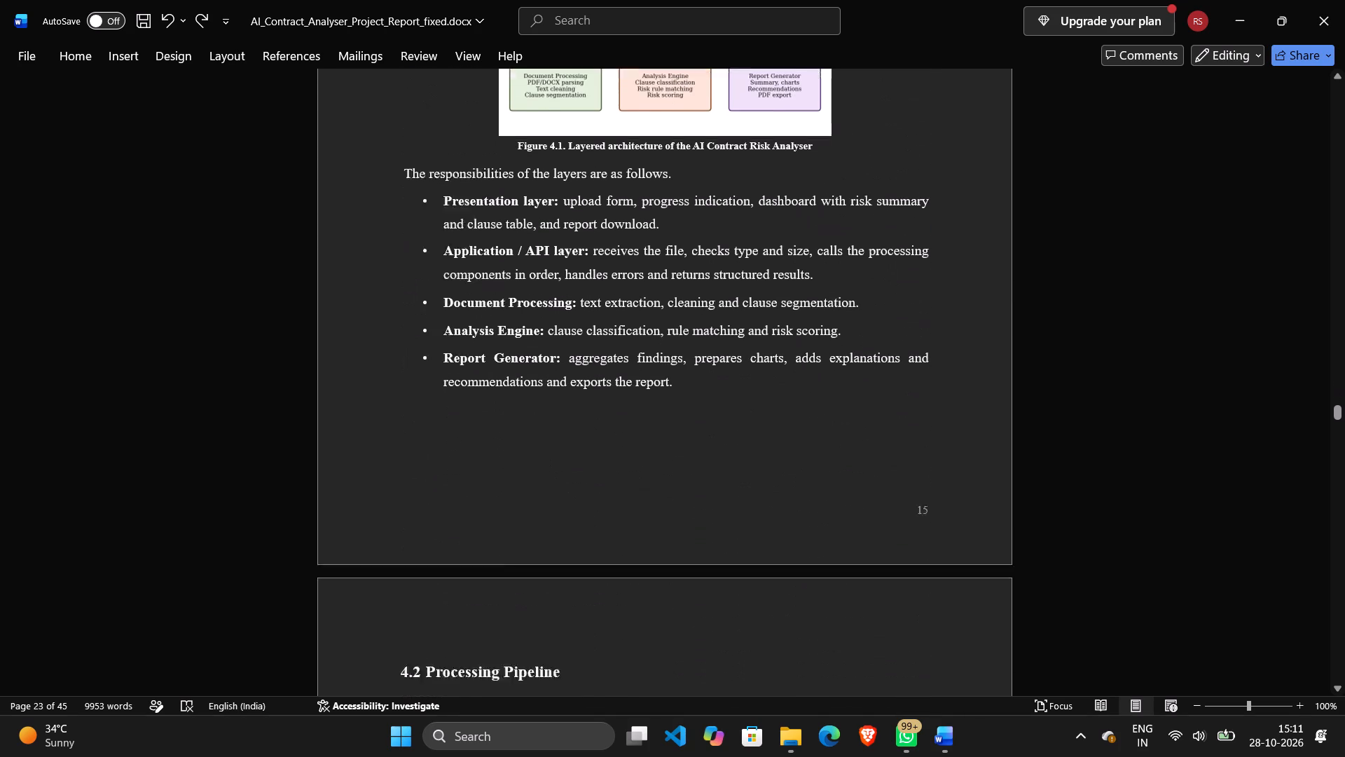
scroll(586, 425, down, 2)
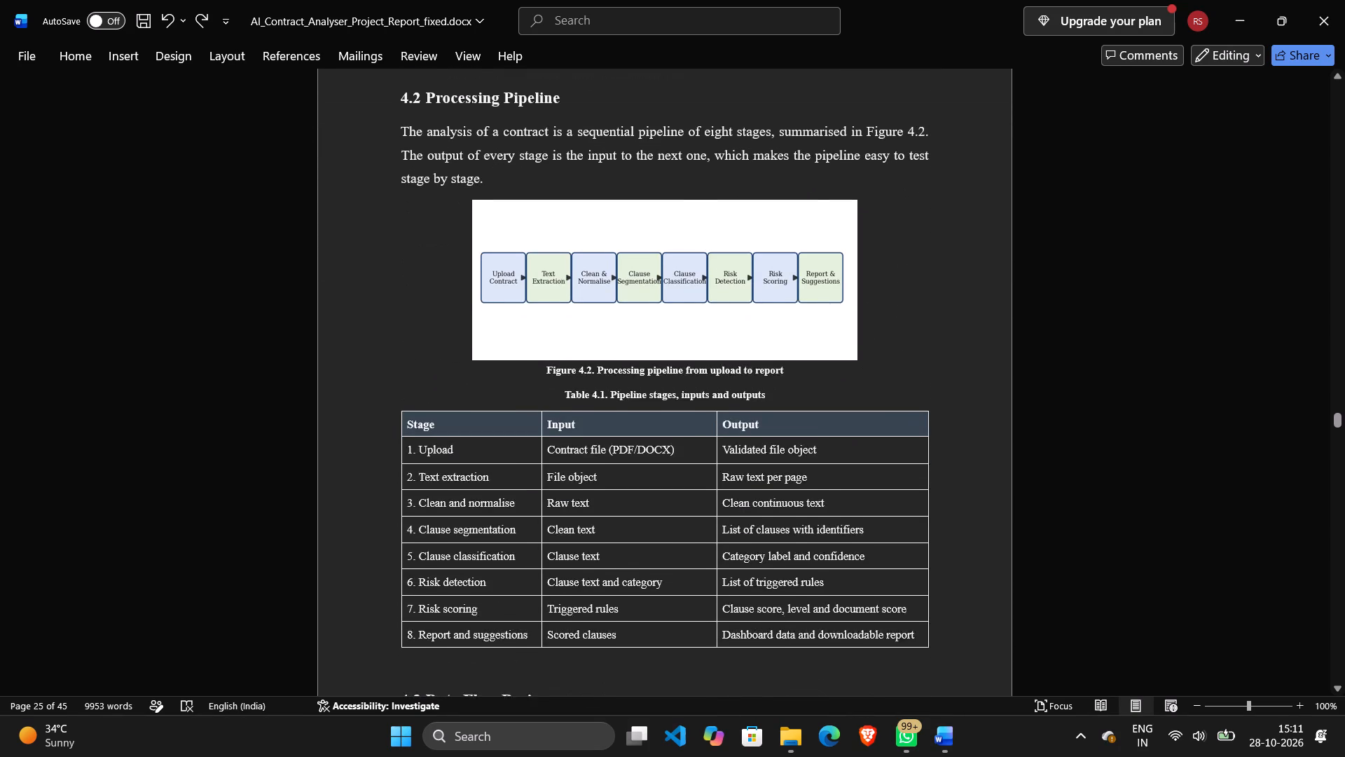
scroll(586, 425, down, 2)
scroll(586, 425, up, 1)
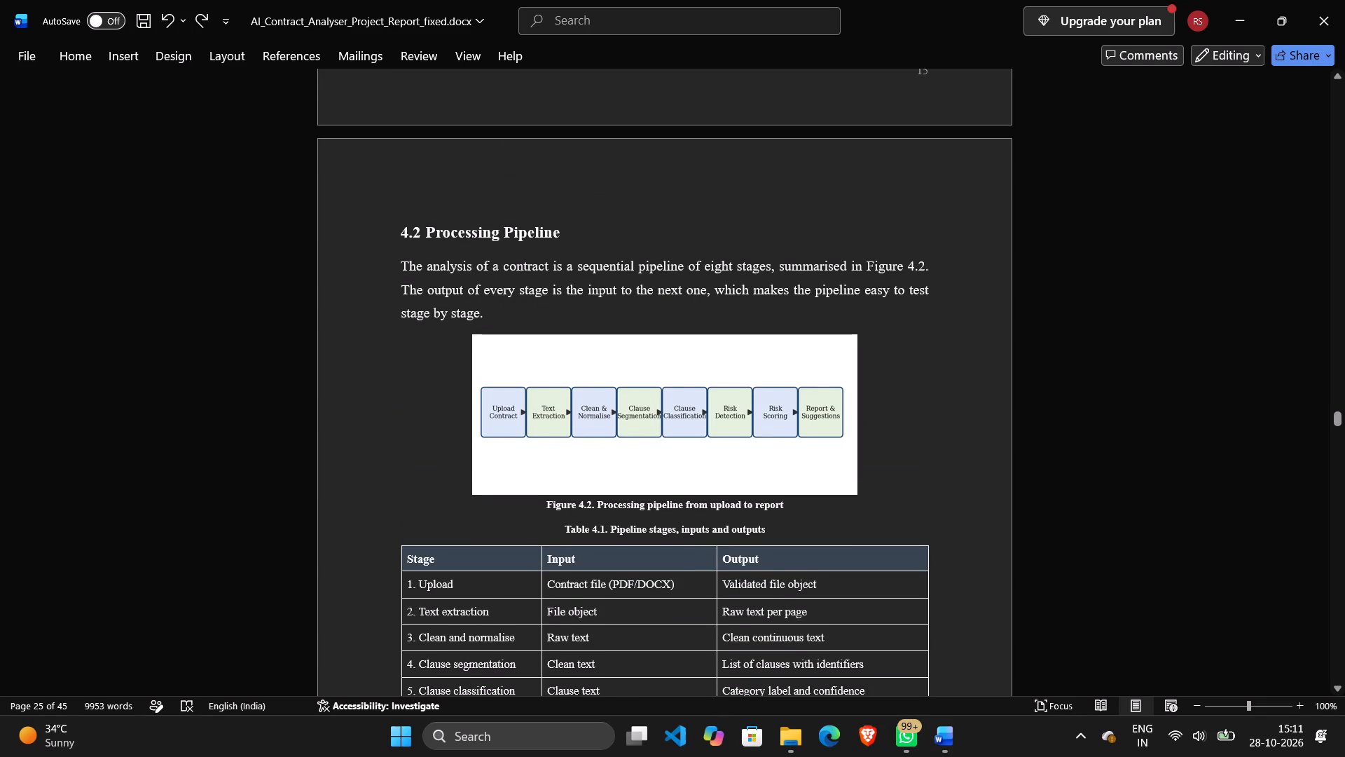
scroll(436, 596, down, 1)
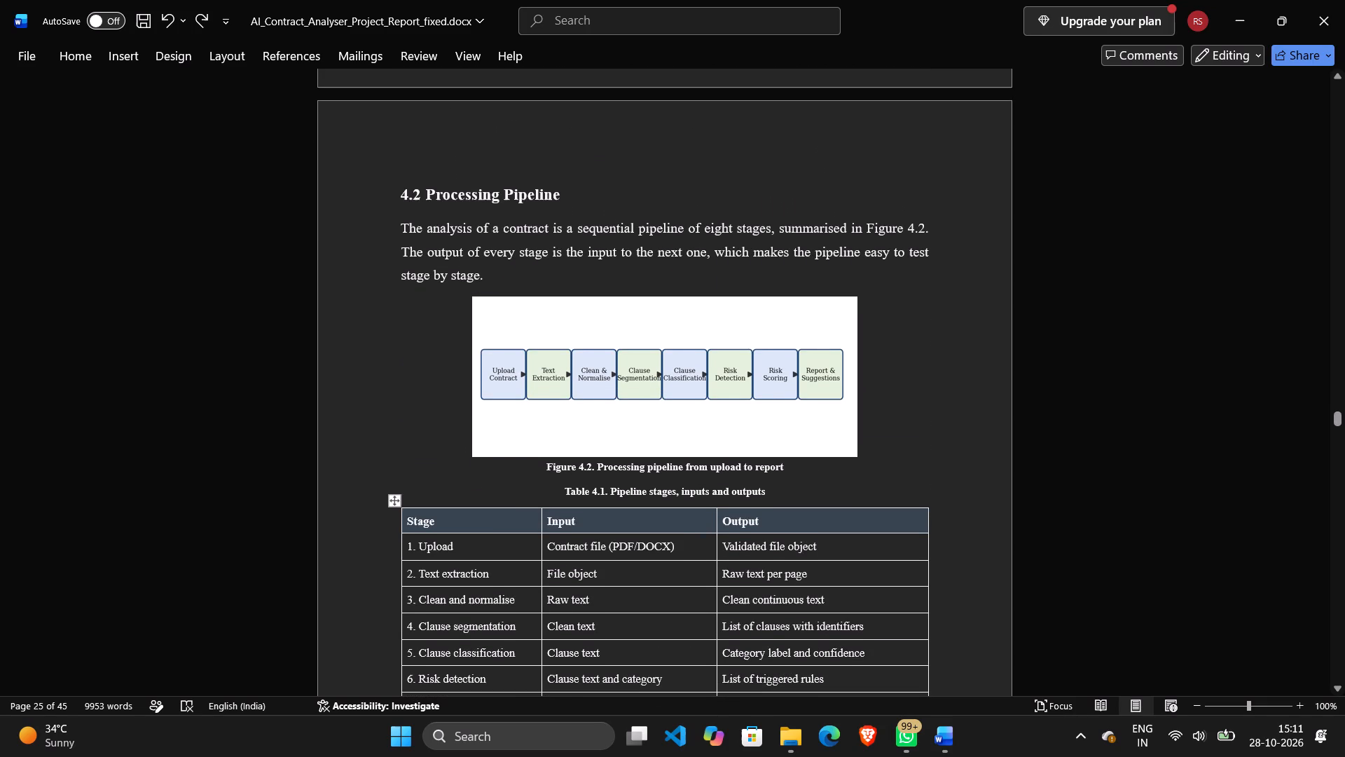
scroll(436, 596, down, 1)
scroll(557, 536, down, 2)
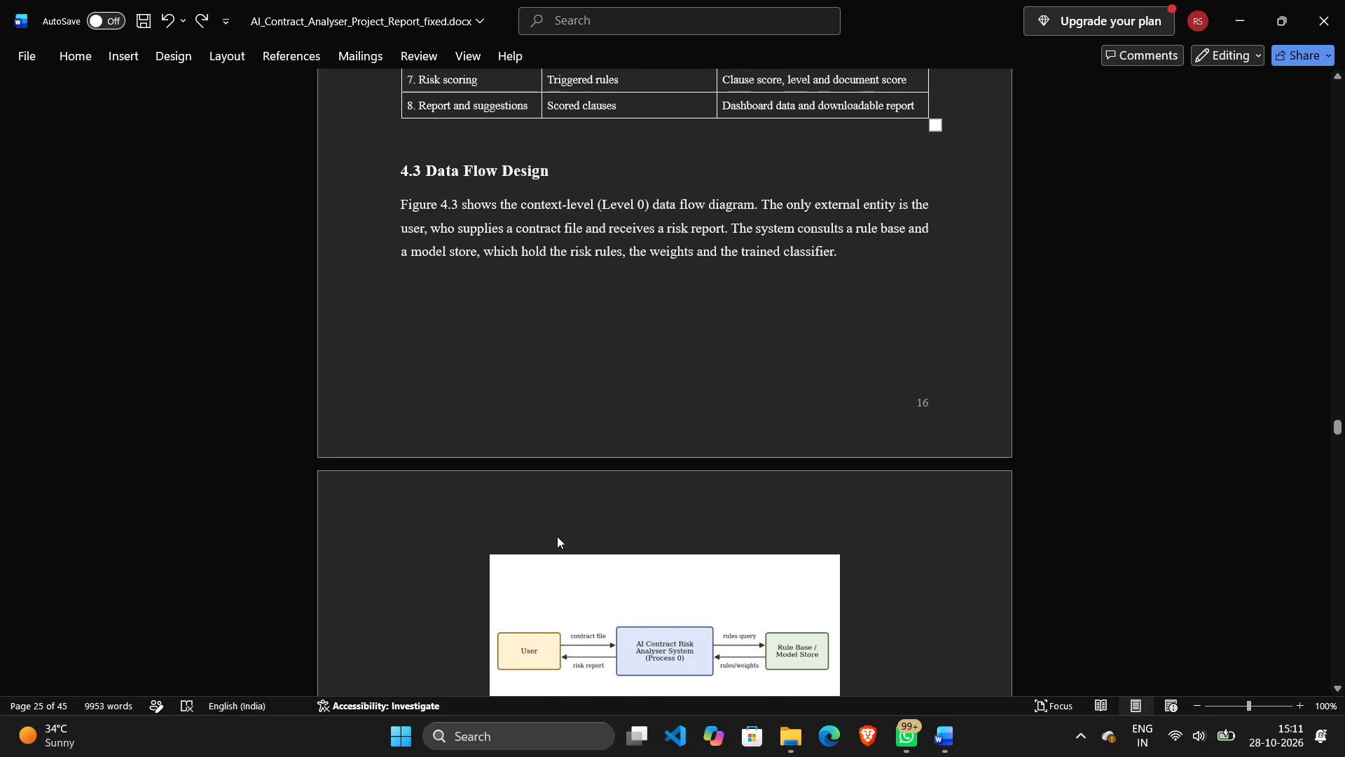
scroll(557, 536, down, 1)
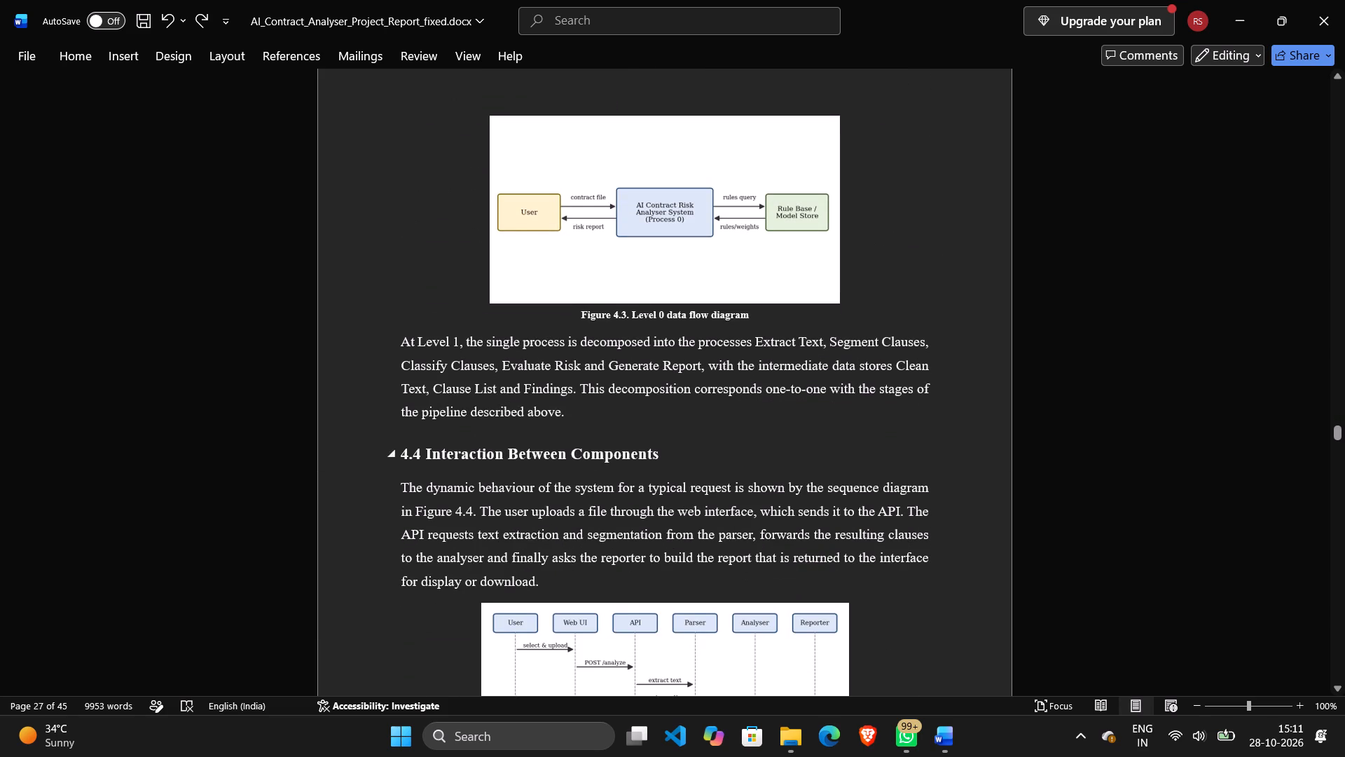
scroll(591, 482, down, 4)
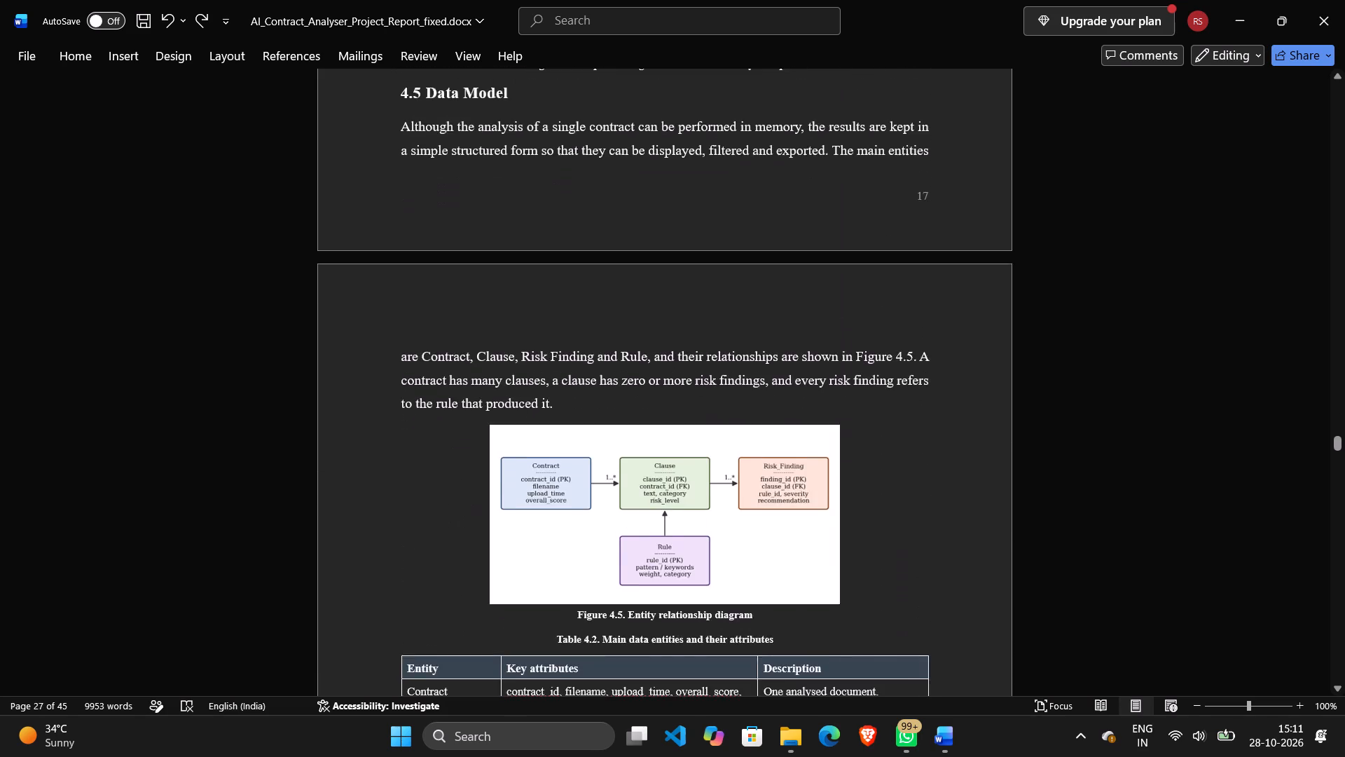
scroll(591, 482, down, 5)
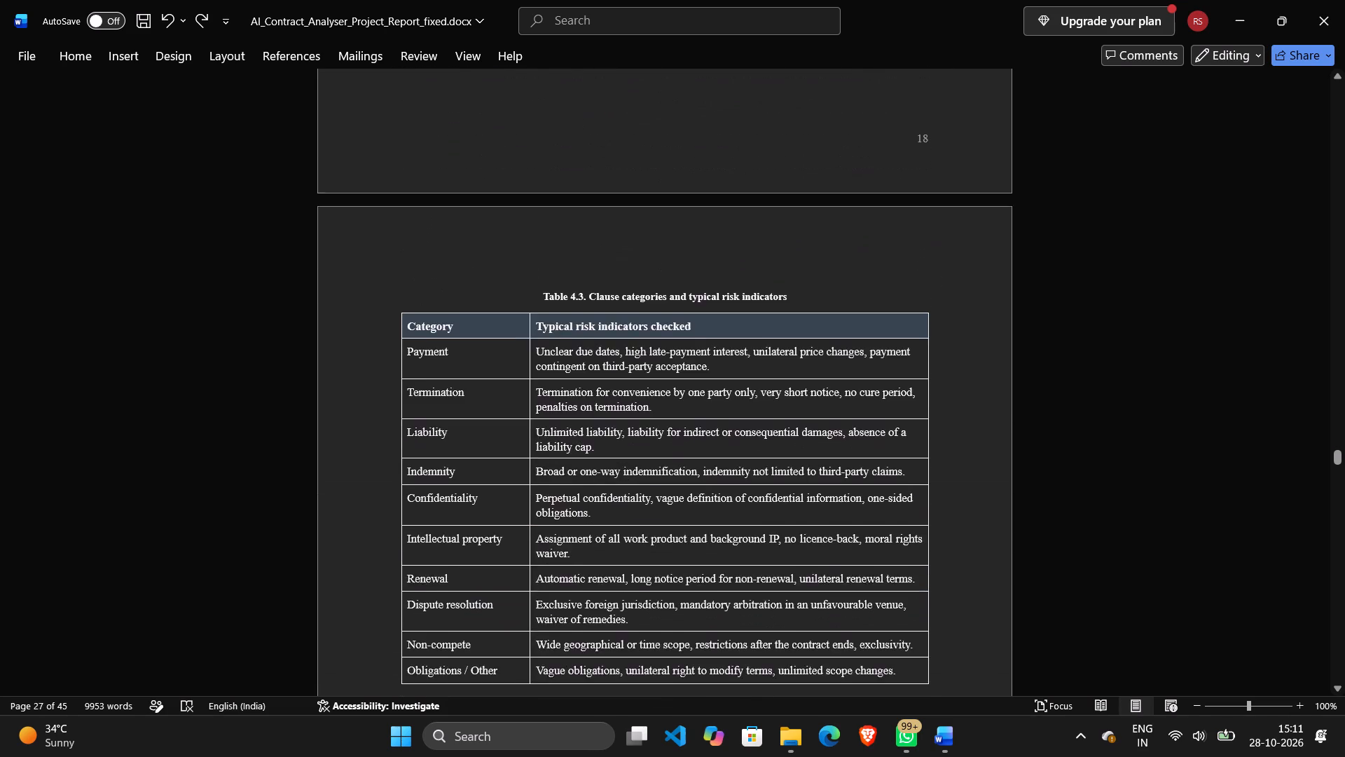
scroll(591, 482, down, 5)
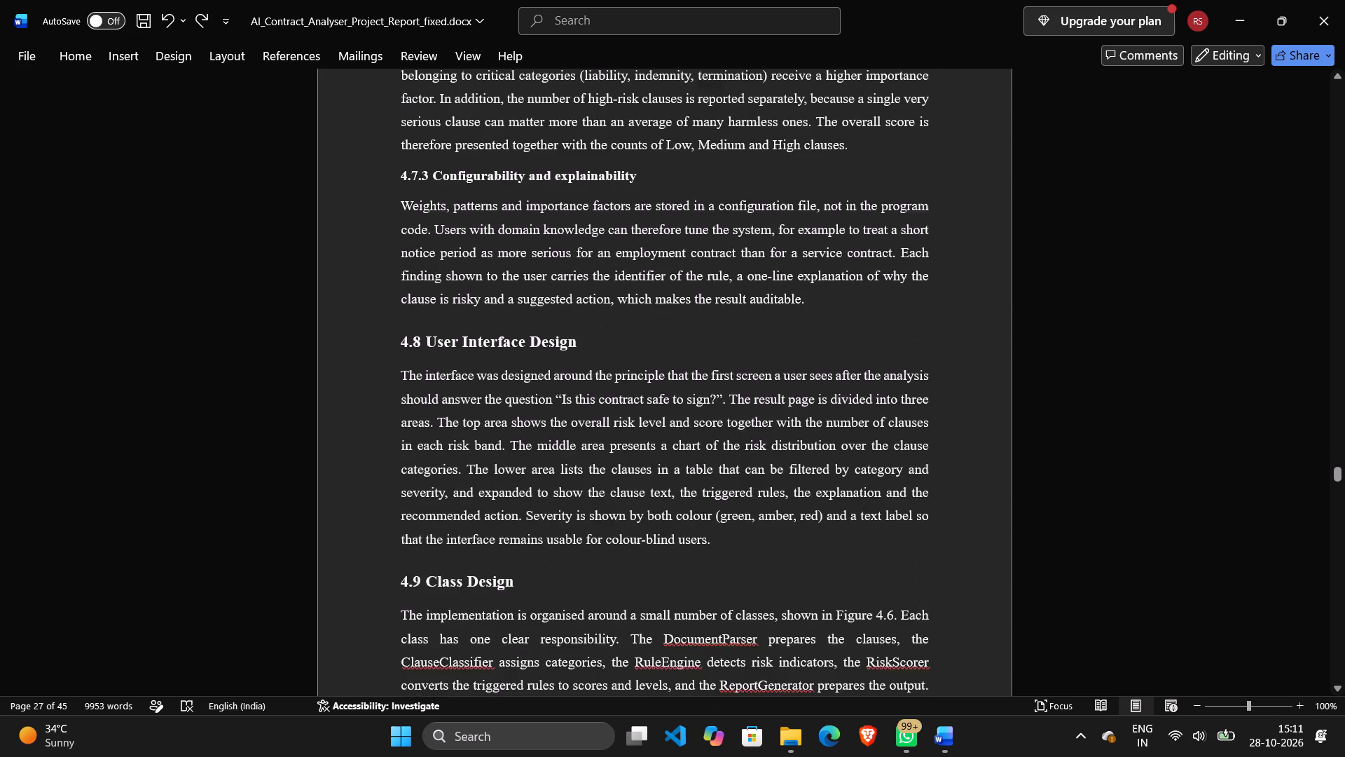
scroll(591, 482, down, 4)
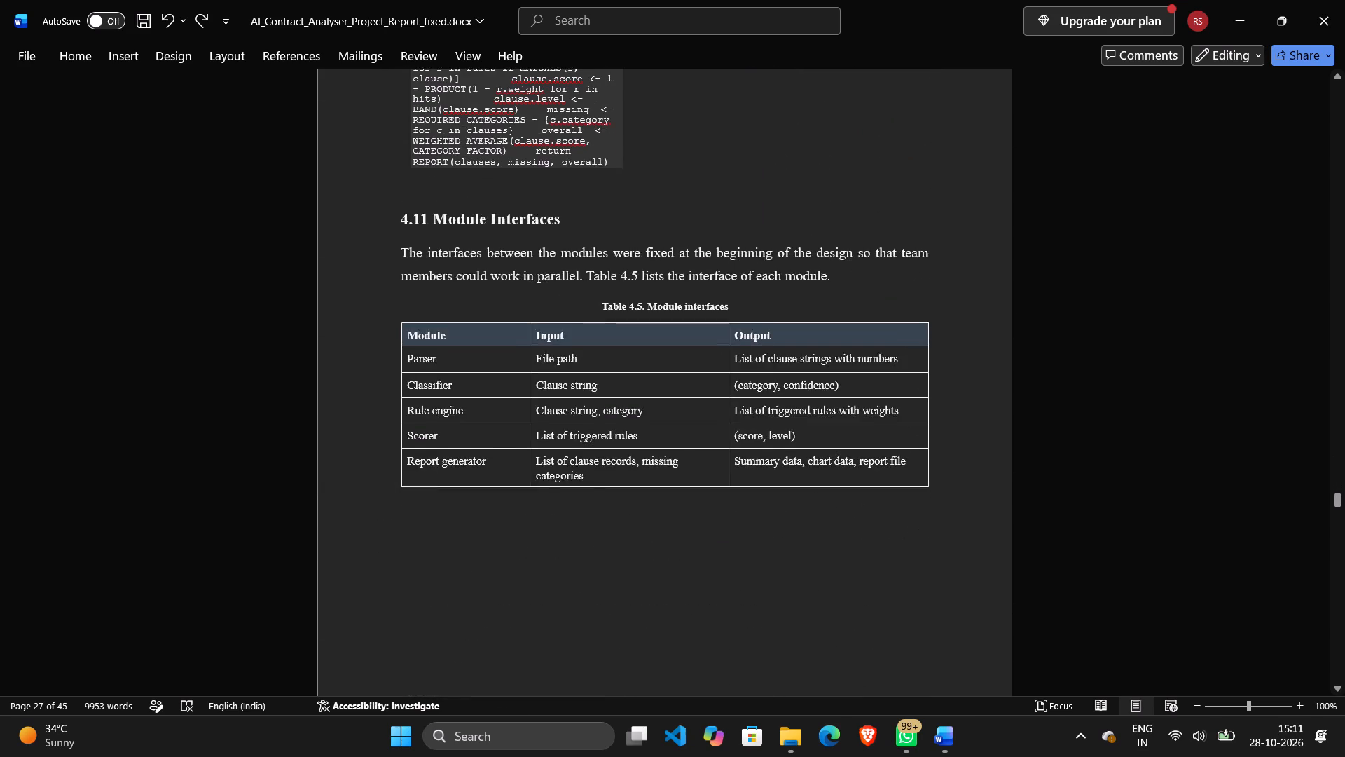
Review the layout of chapter 5 Implementation, including the technology stack and endpoint tables, the code listings and the setup section.
scroll(591, 482, down, 4)
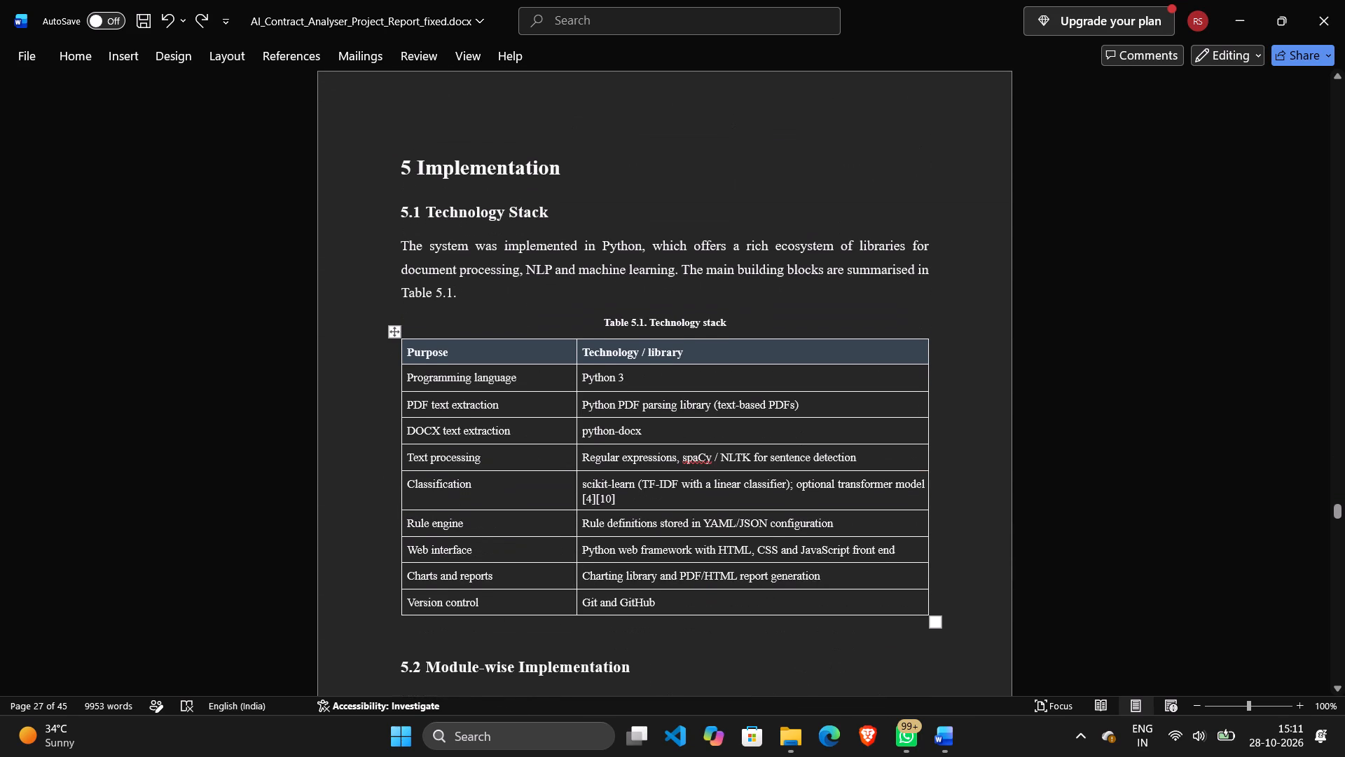
scroll(591, 482, down, 4)
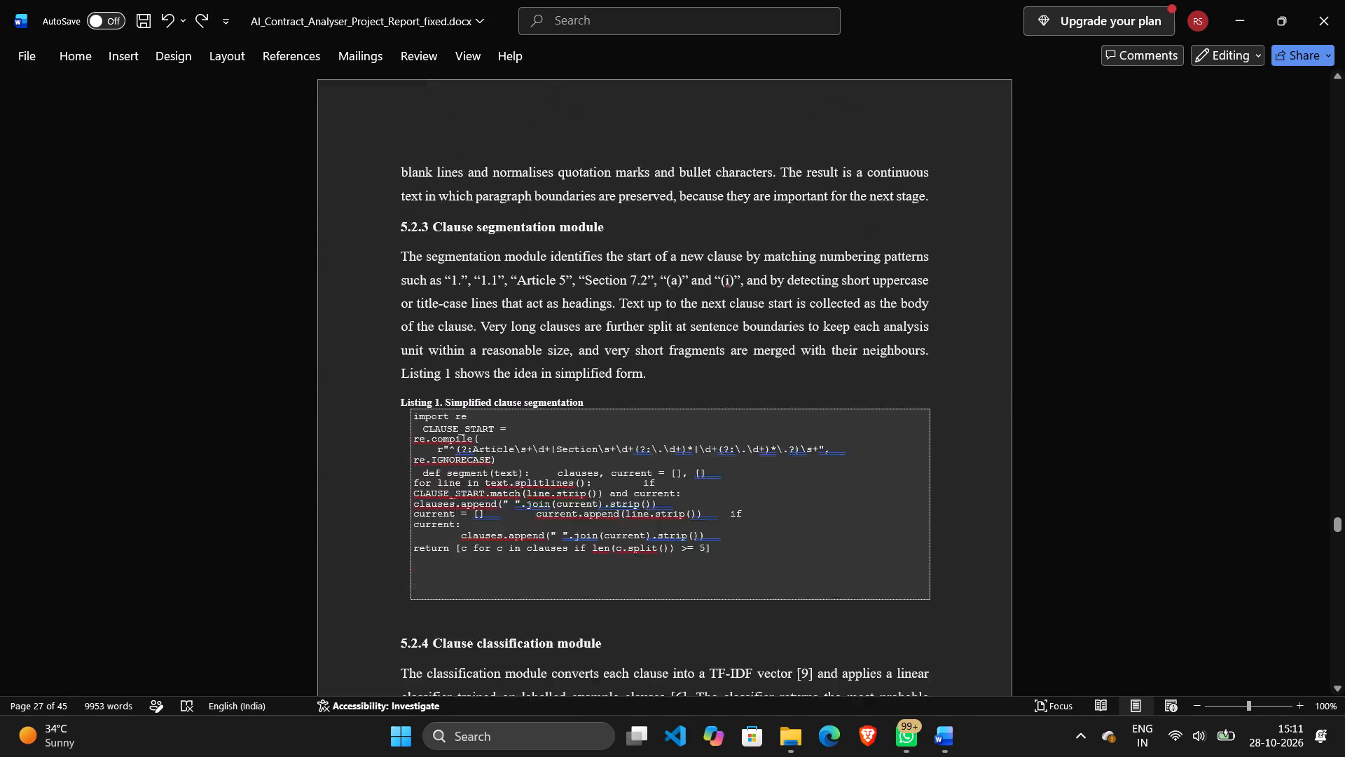
scroll(591, 482, down, 5)
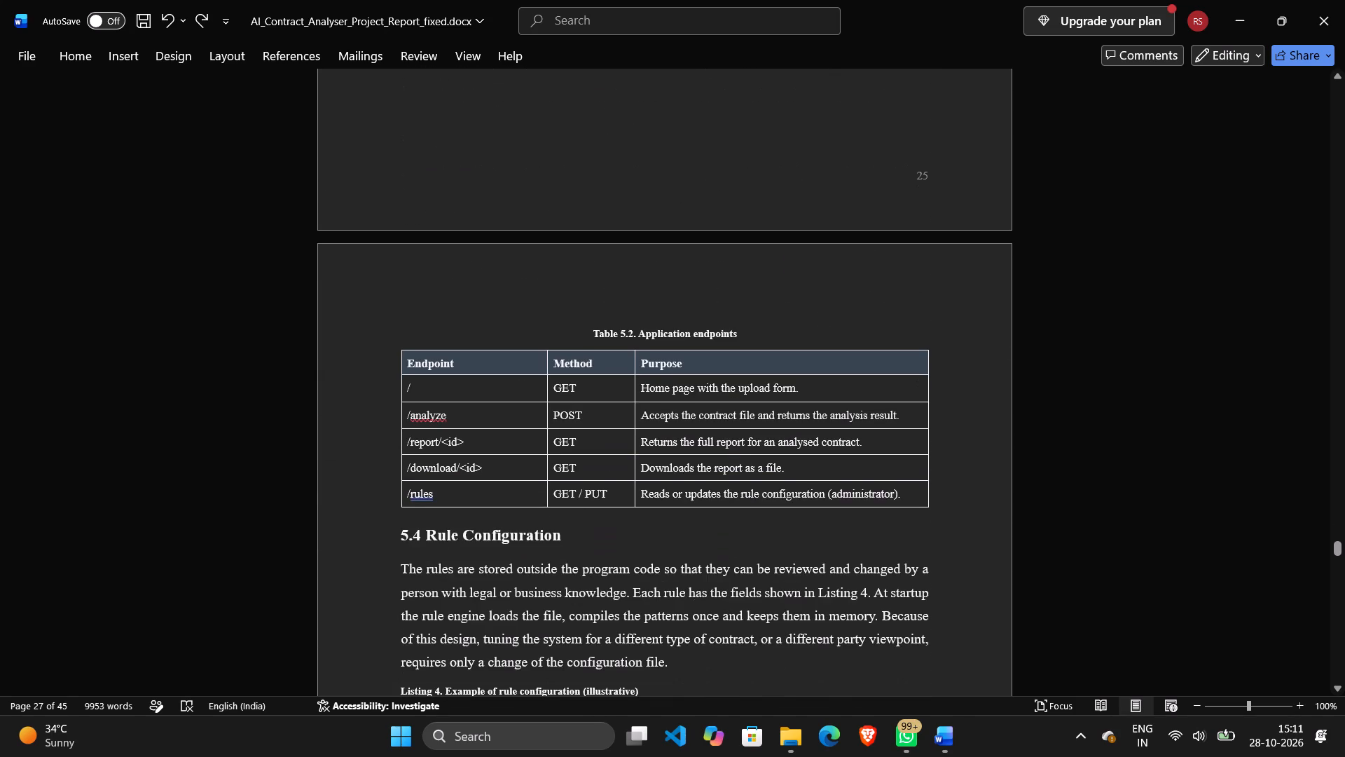
scroll(591, 482, down, 4)
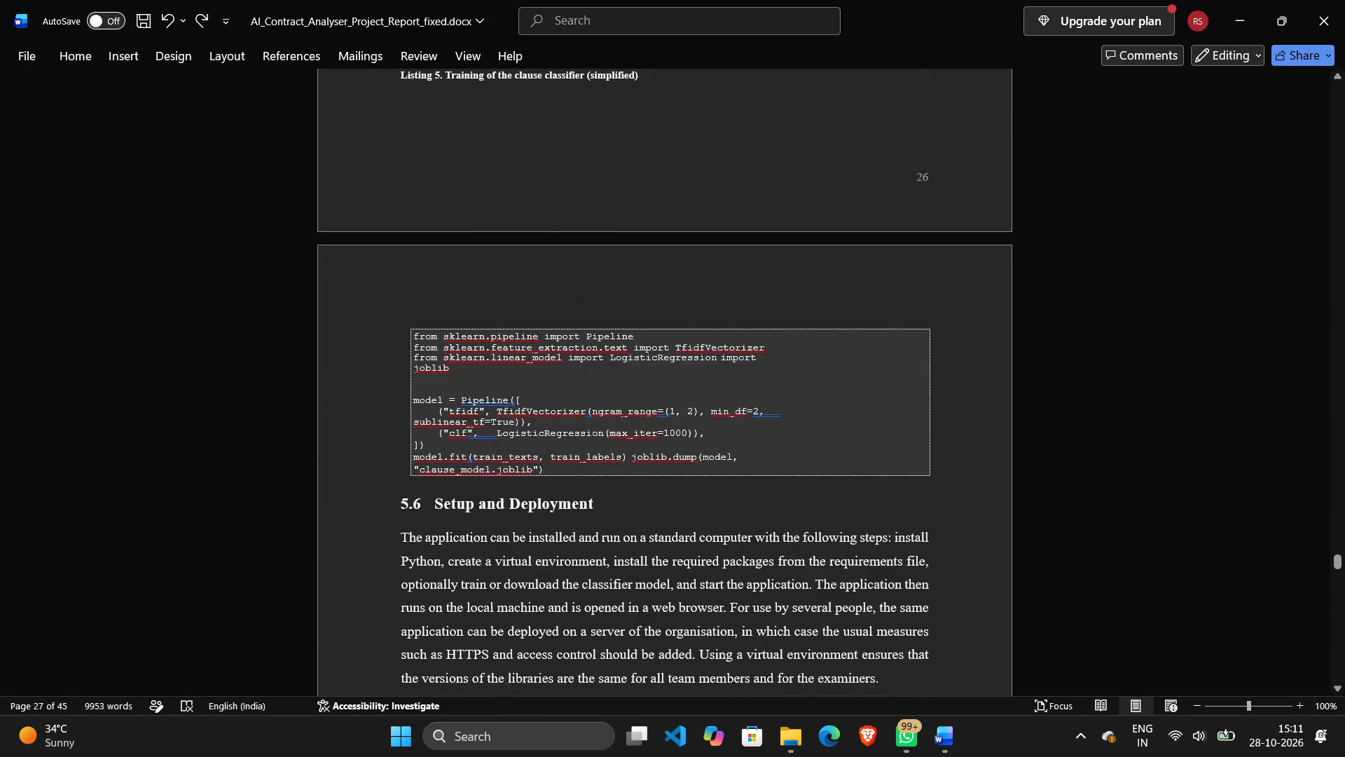
scroll(591, 482, down, 5)
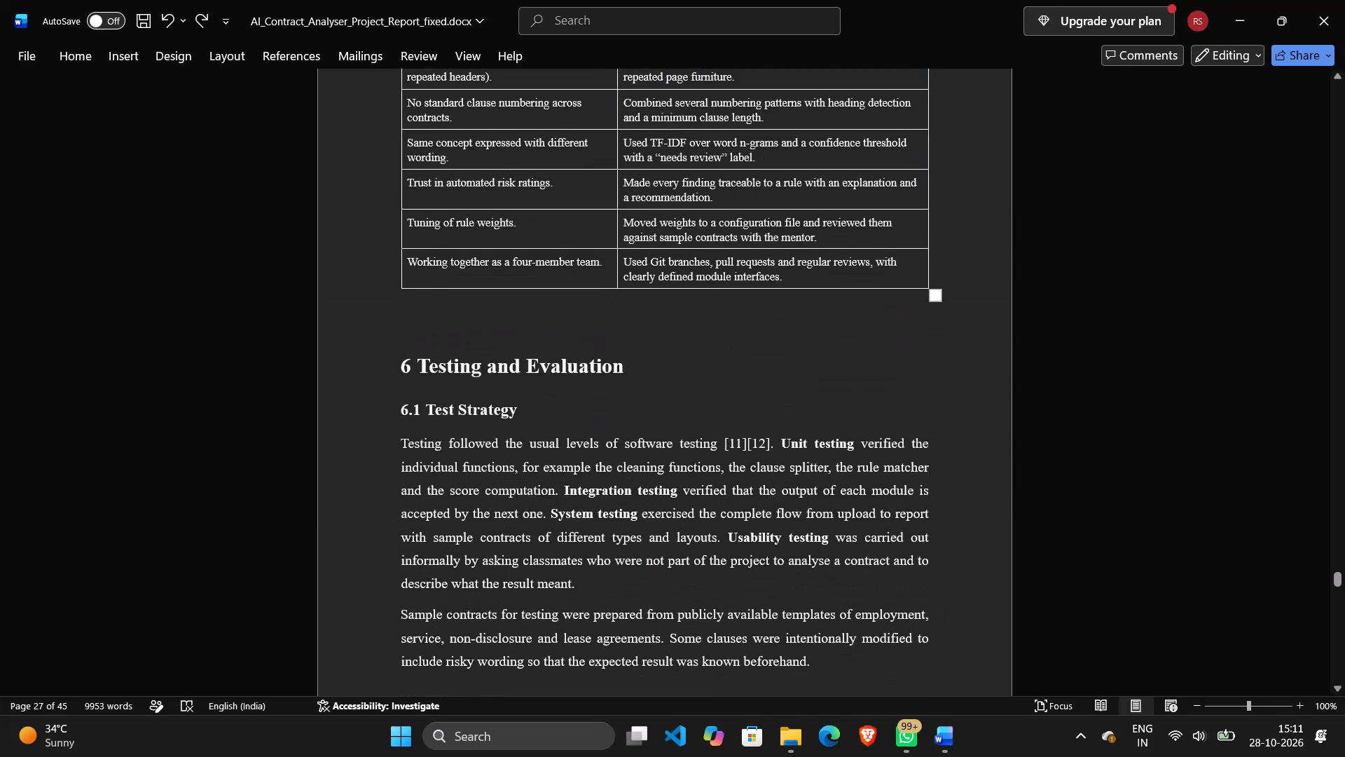
Review the layout of chapter 6 Testing and Evaluation, covering the test cases, risk distribution chart, sample finding and traceability matrix.
scroll(591, 482, down, 4)
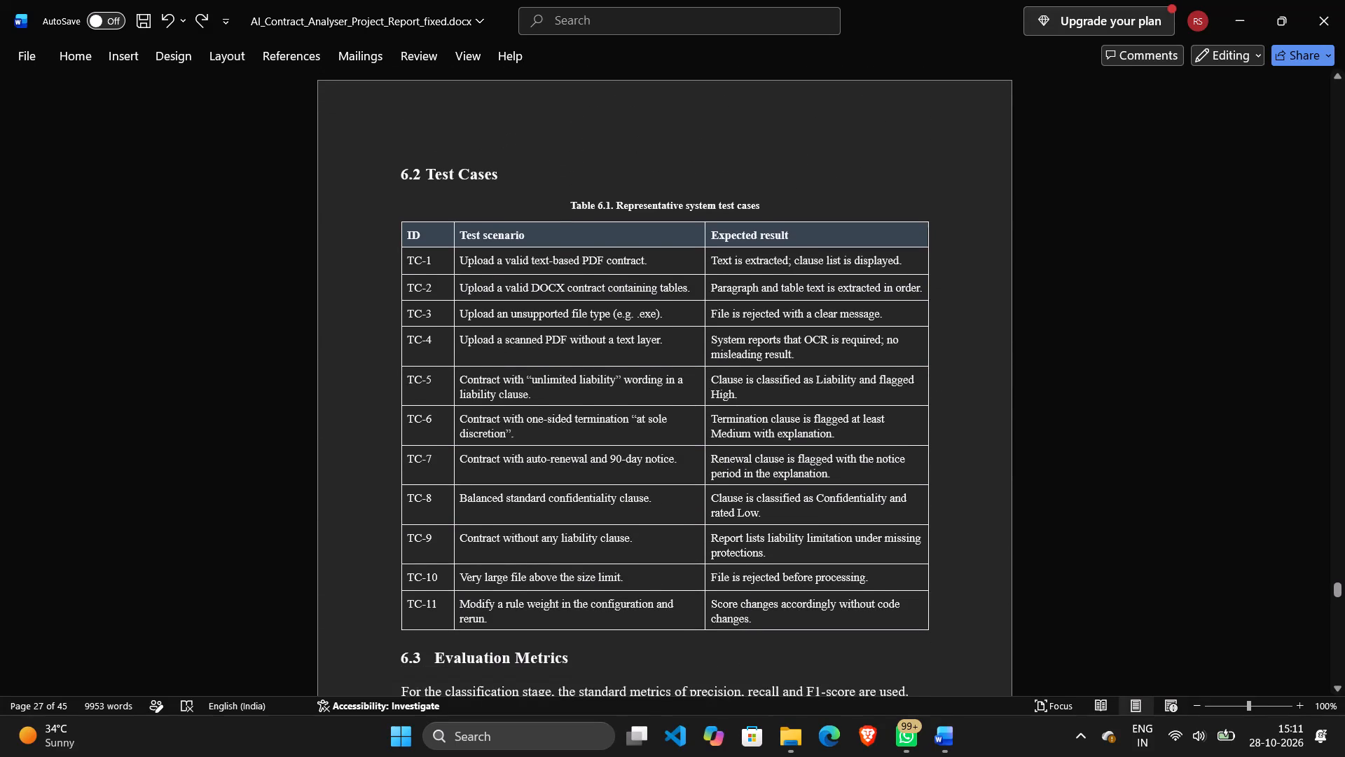
scroll(591, 482, down, 4)
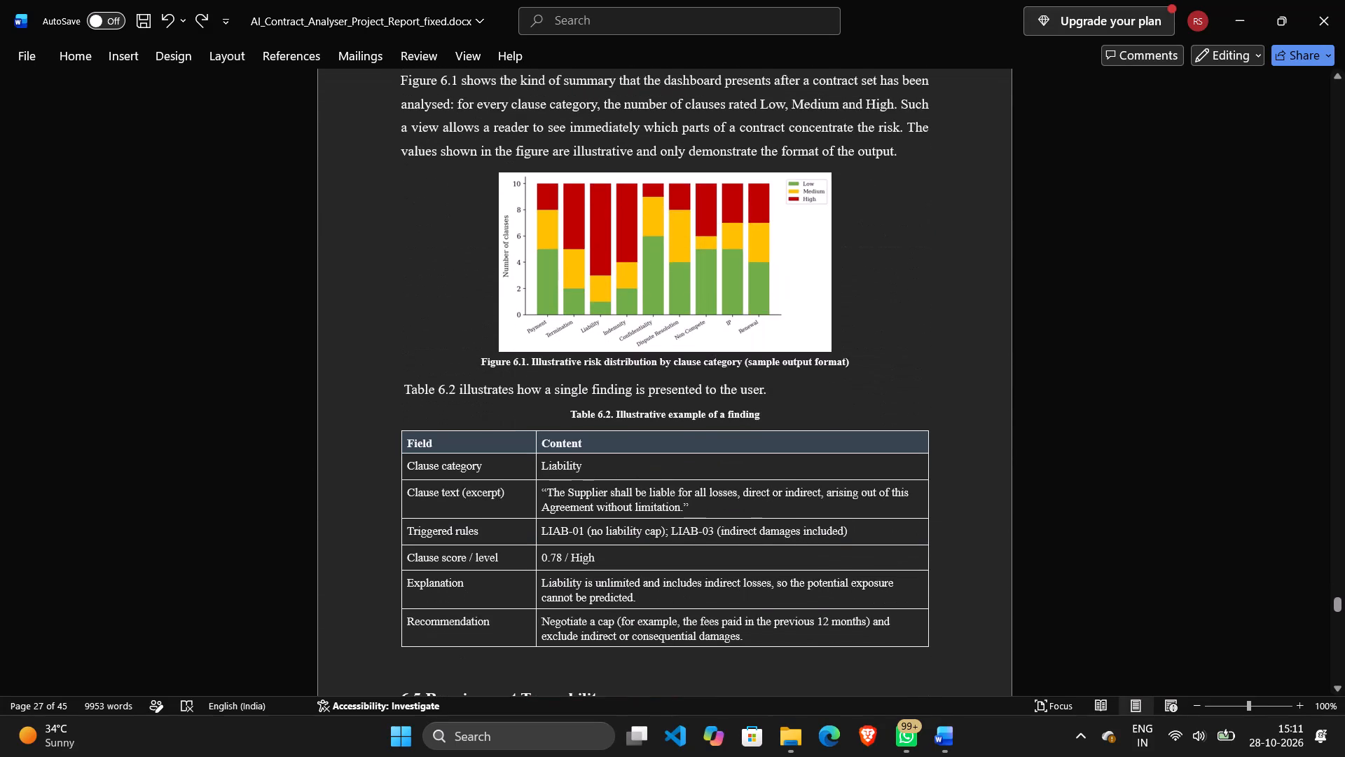
scroll(591, 482, down, 3)
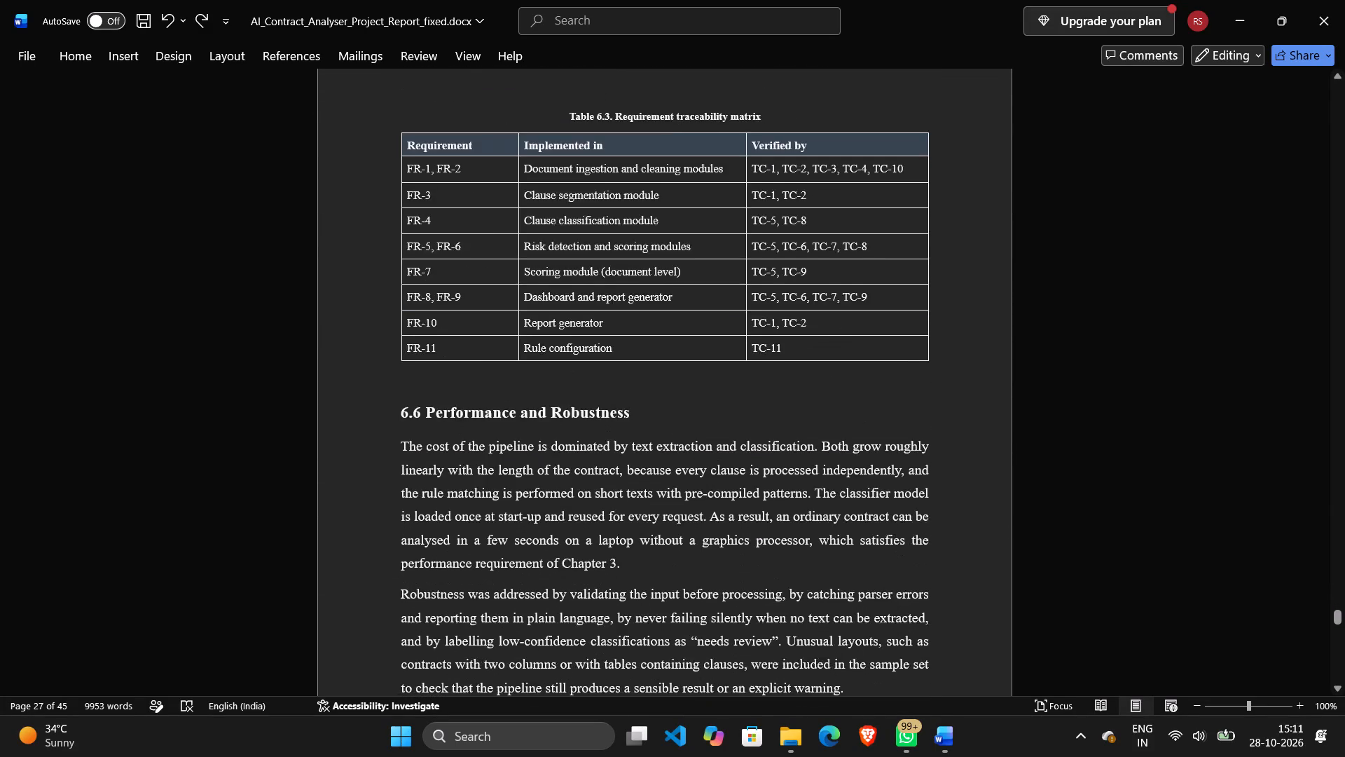
scroll(591, 482, down, 4)
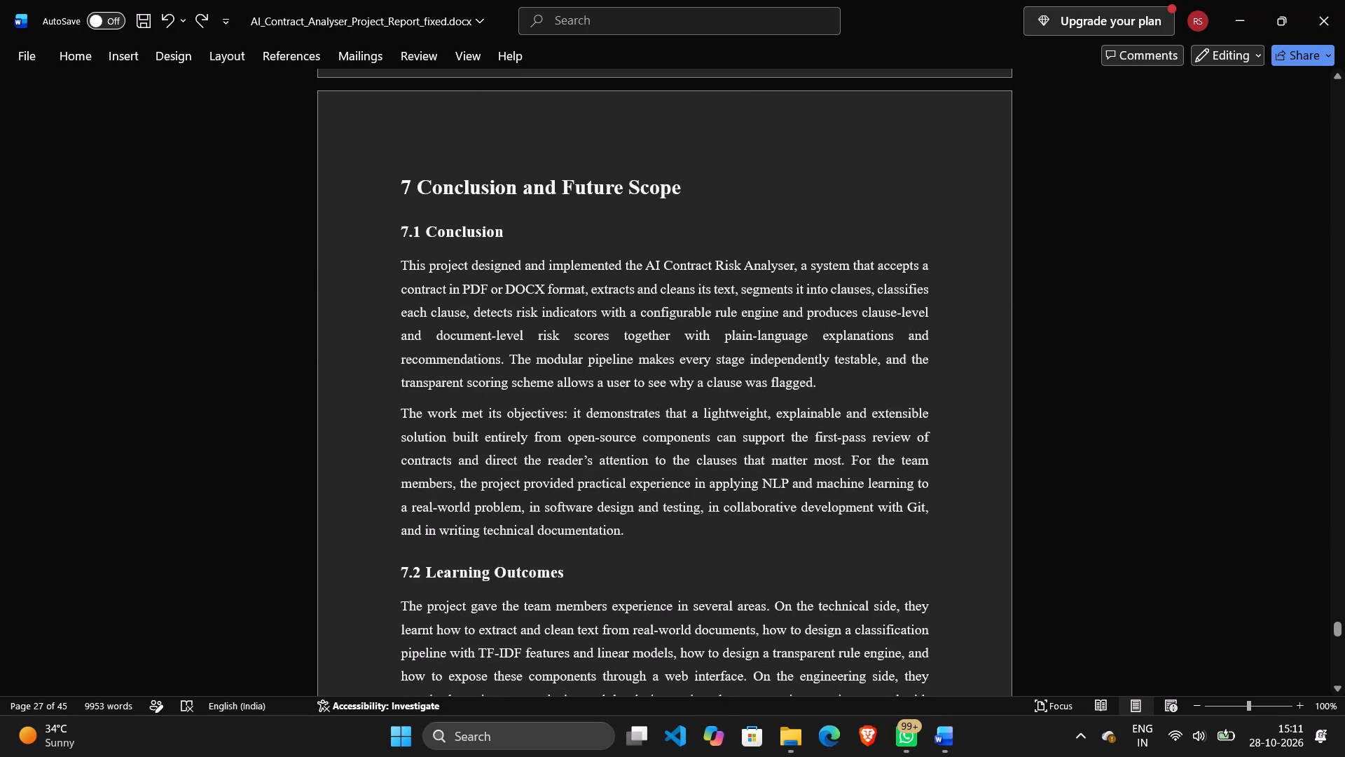
Check chapter 7 Conclusion and Future Scope, the References and the Appendix, and return to the cover page.
scroll(591, 482, down, 5)
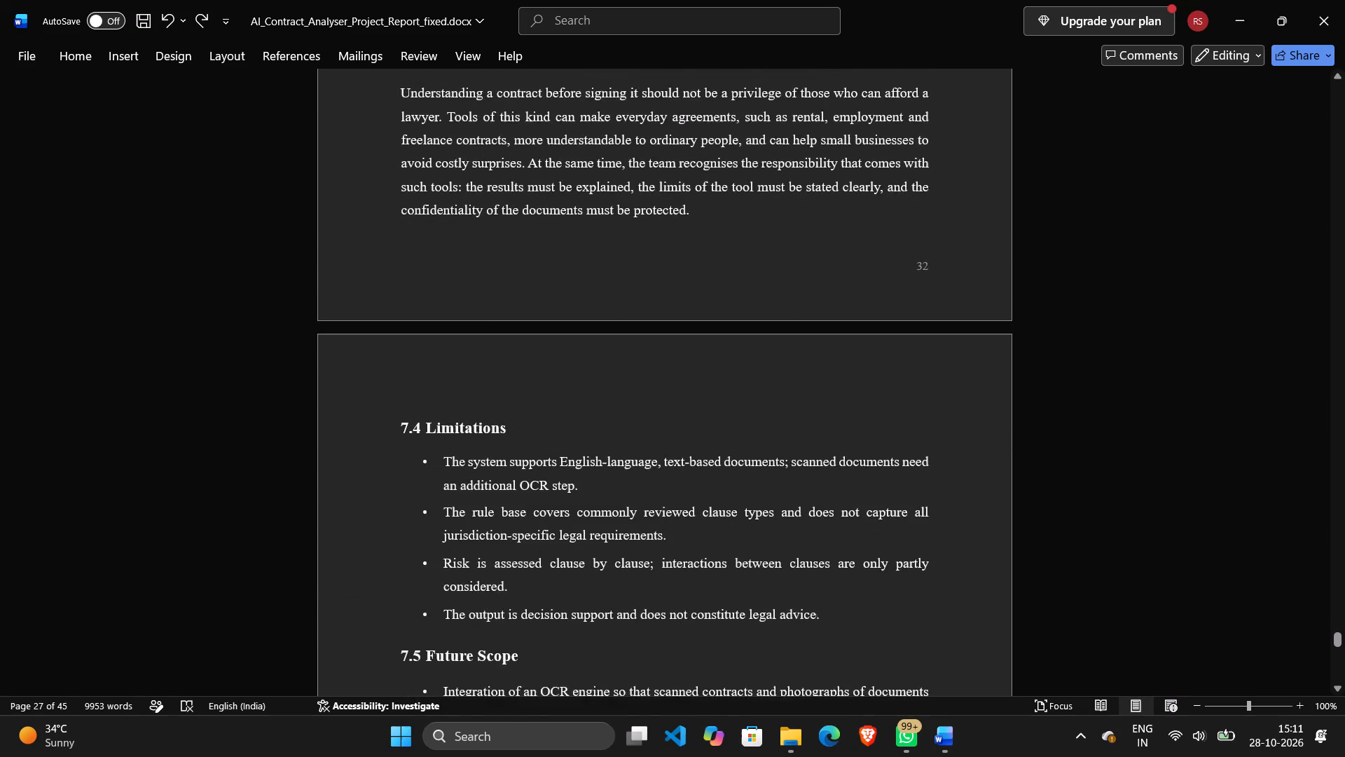
scroll(591, 482, down, 3)
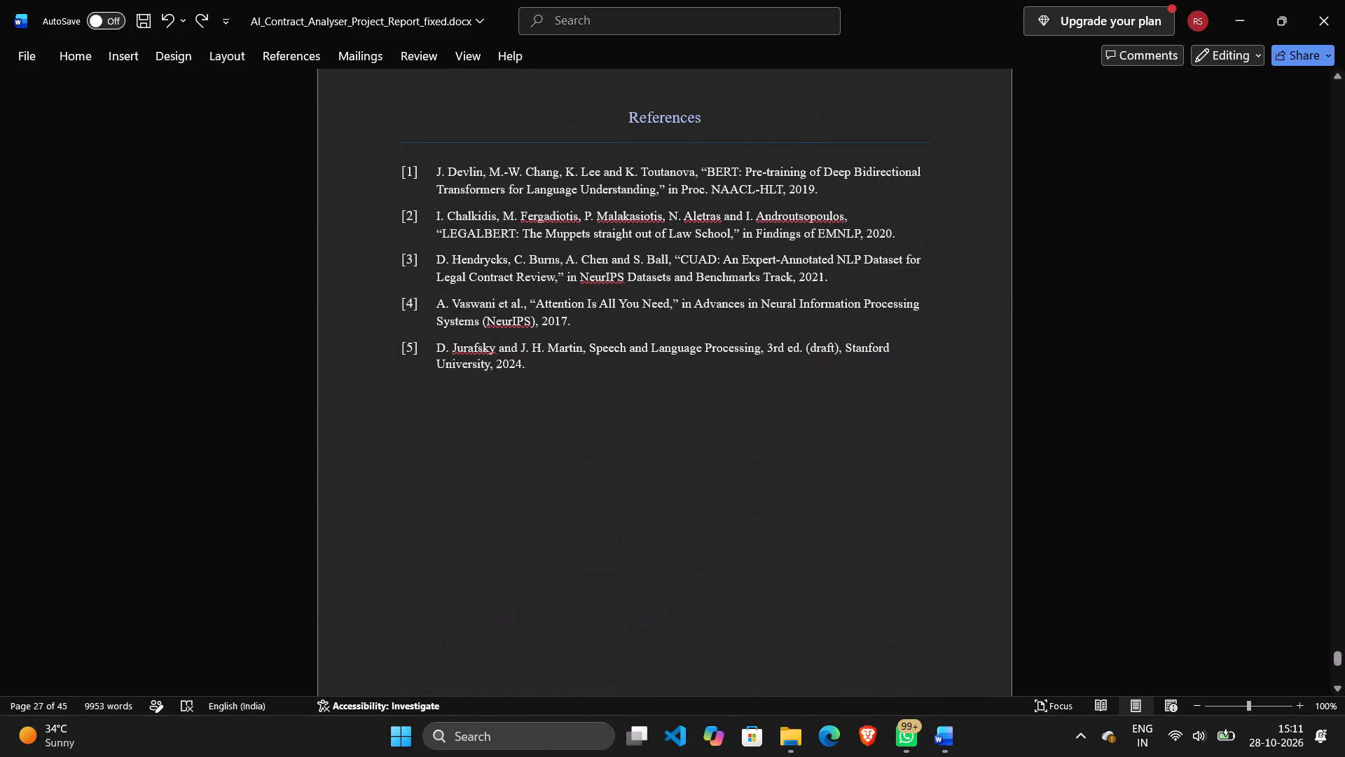
scroll(591, 482, down, 1)
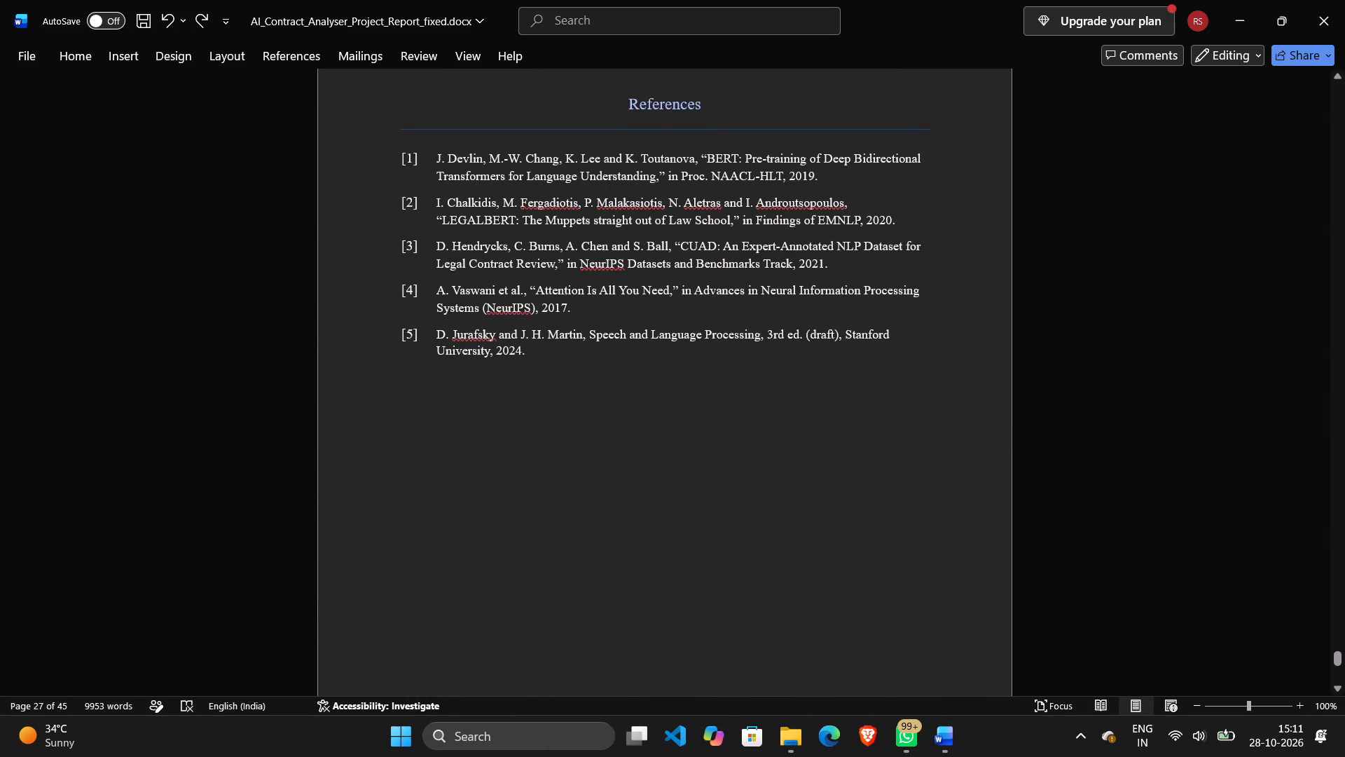
scroll(525, 428, down, 6)
scroll(525, 428, up, 1)
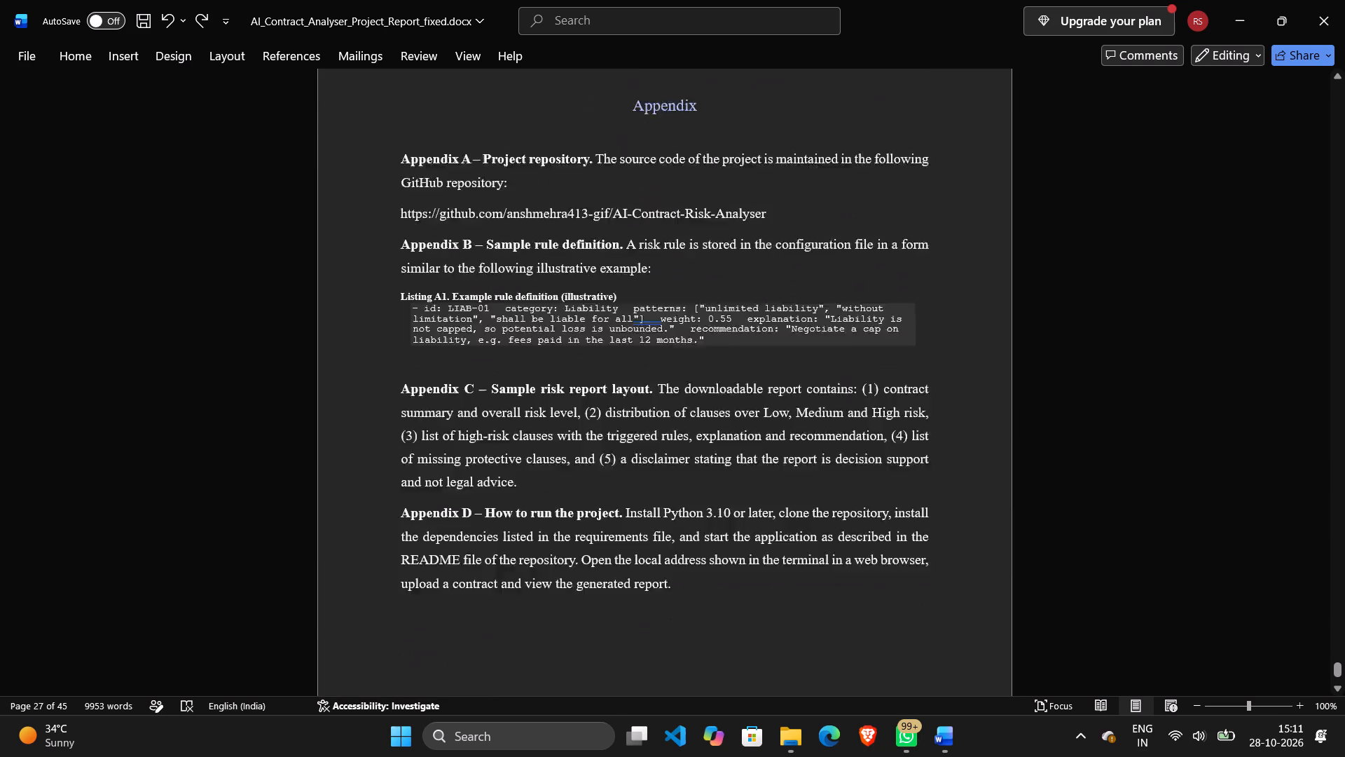
scroll(525, 428, up, 2)
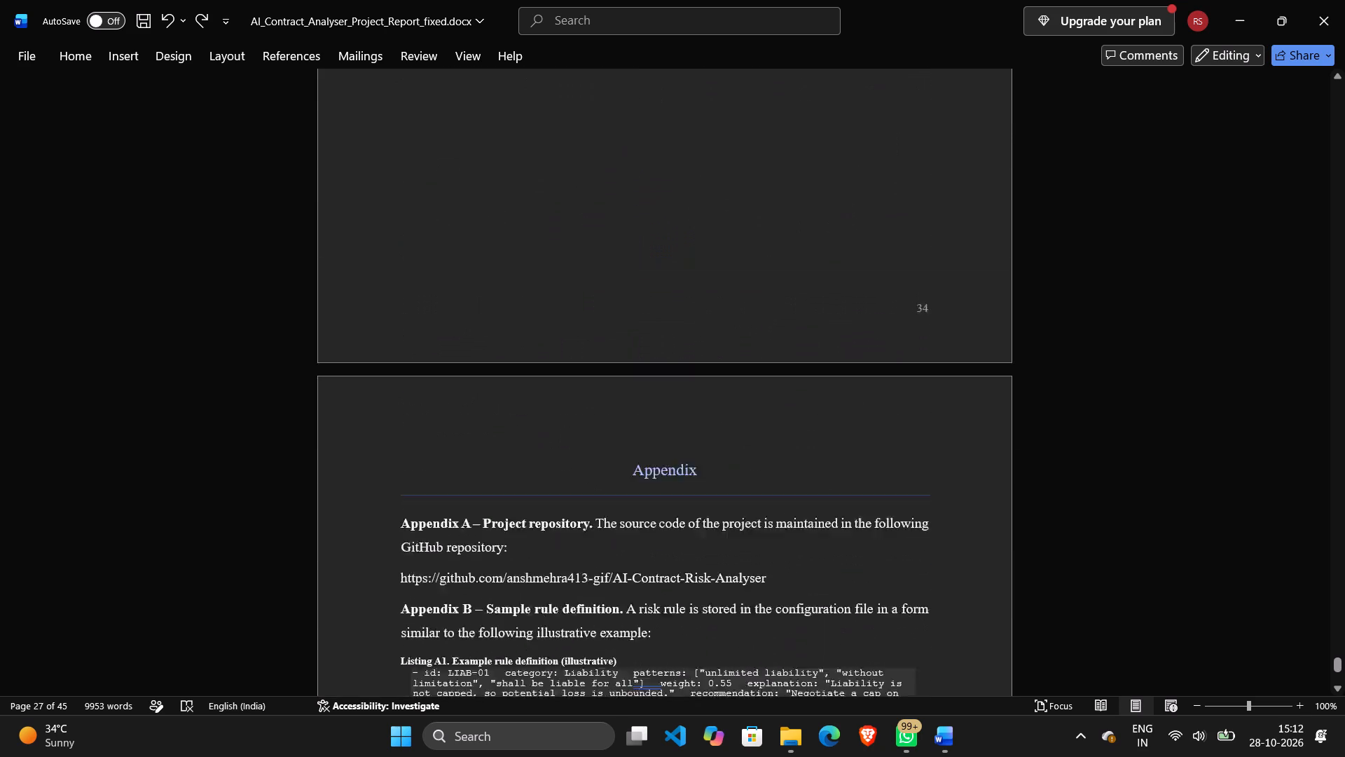
scroll(525, 428, up, 20)
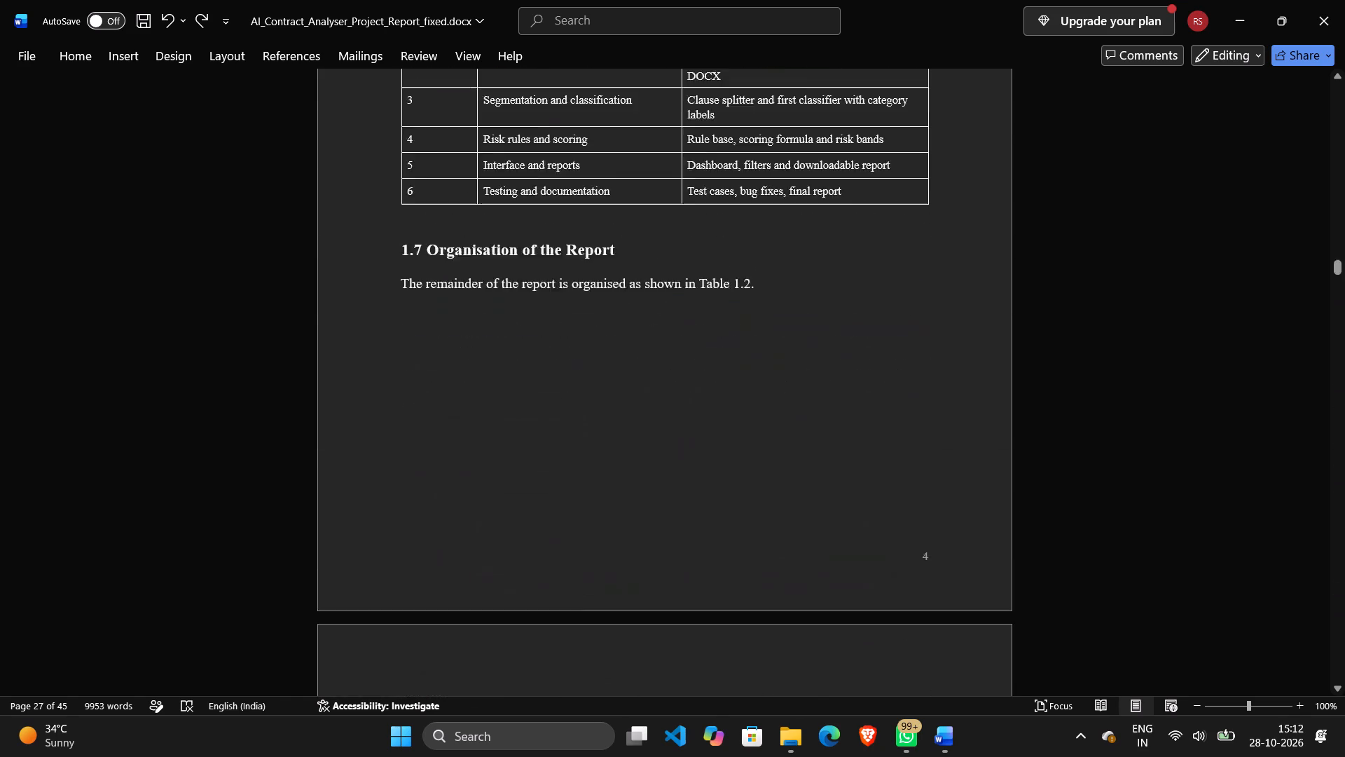
scroll(525, 428, up, 10)
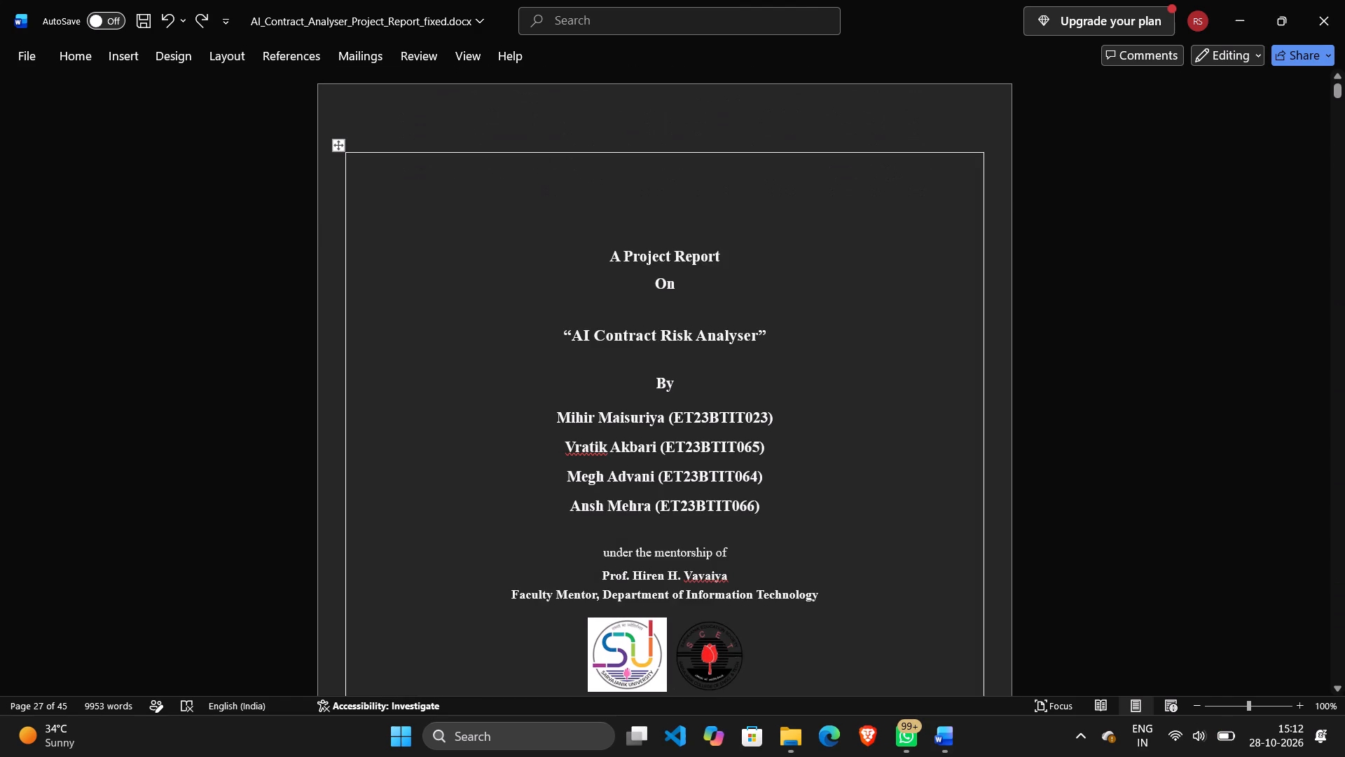
Save the changes to the project report document.
key(ctrl+s)
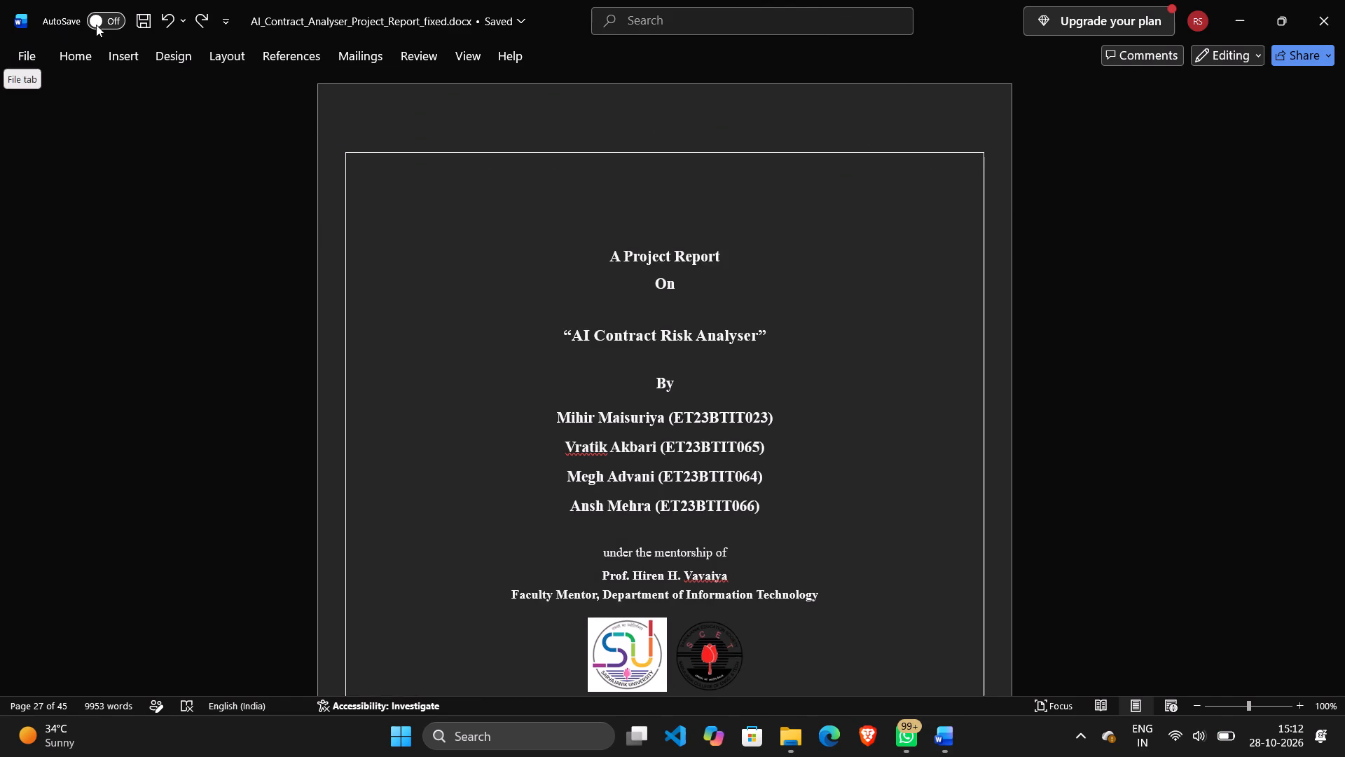
click(135, 20)
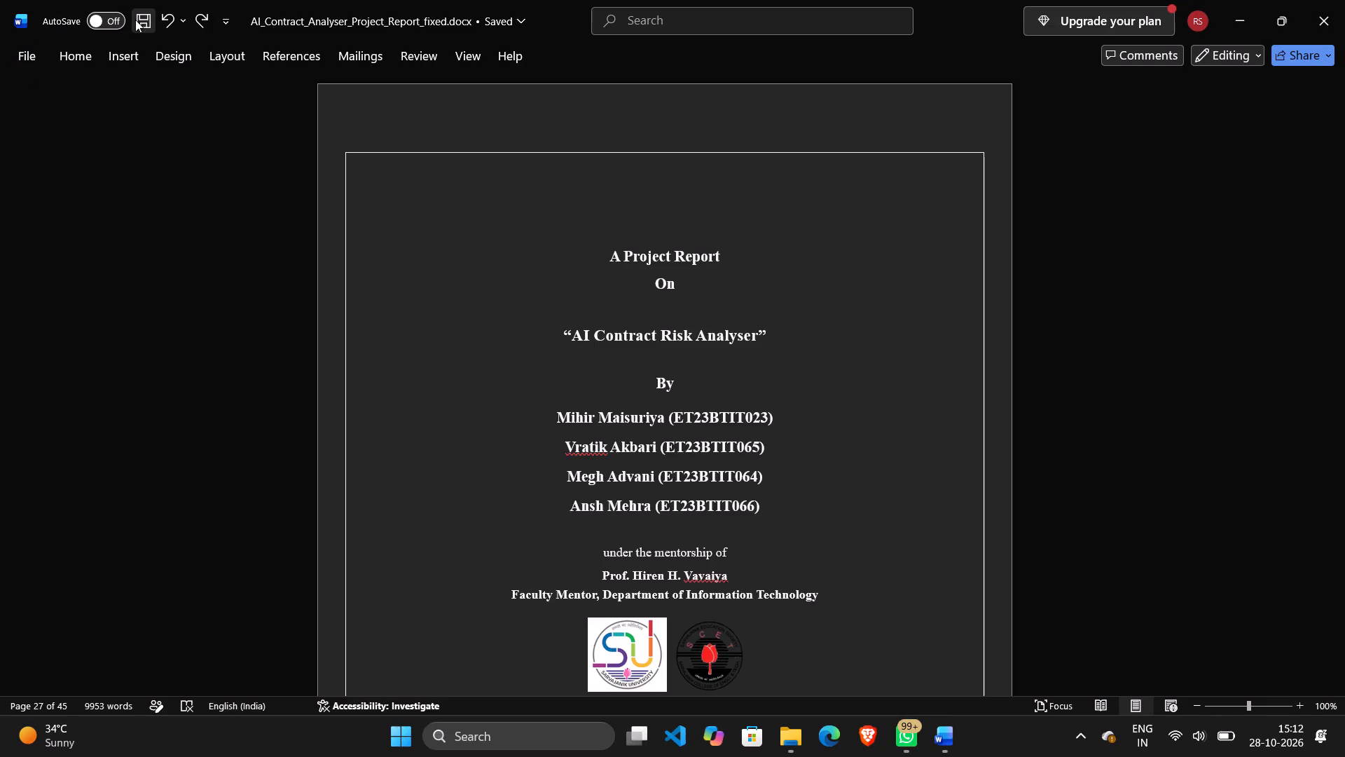
Save a copy of the report in PDF format in the college folder on the Desktop.
click(11, 60)
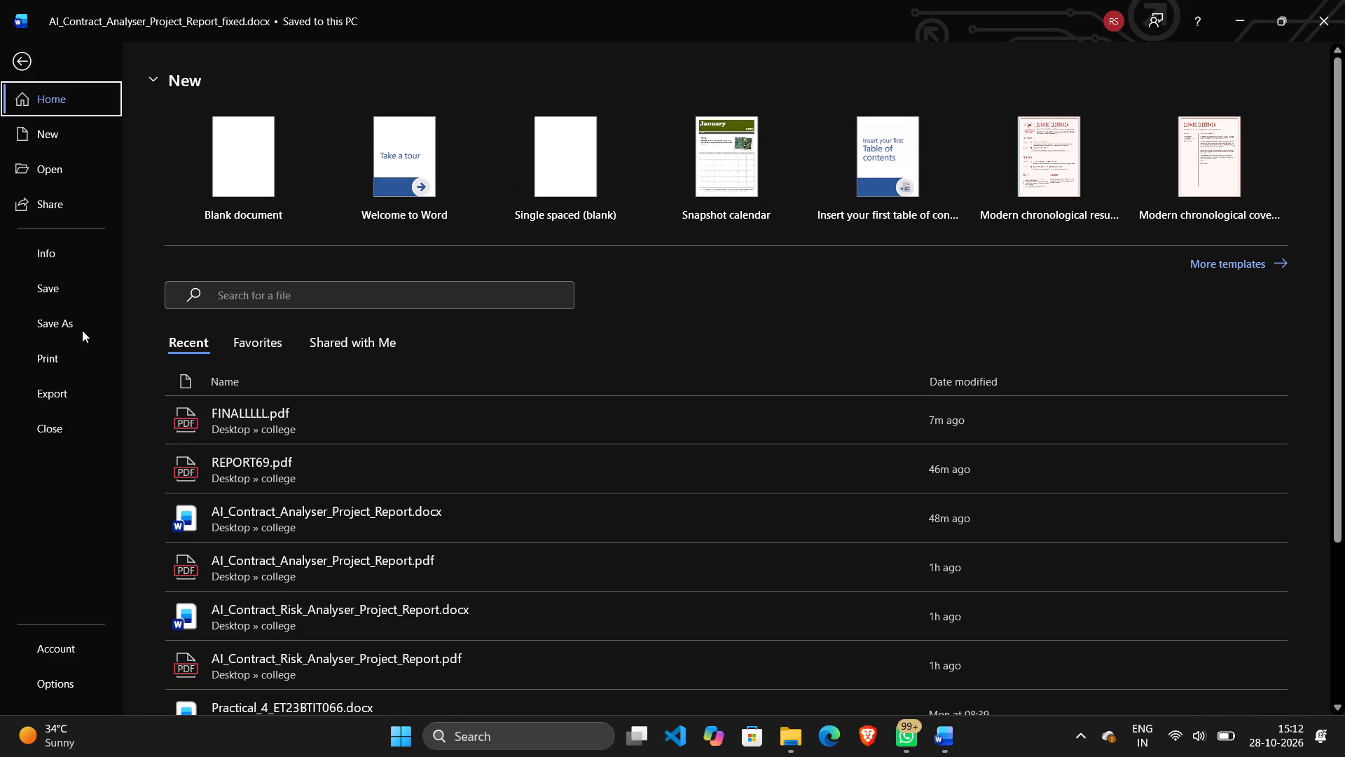
click(77, 332)
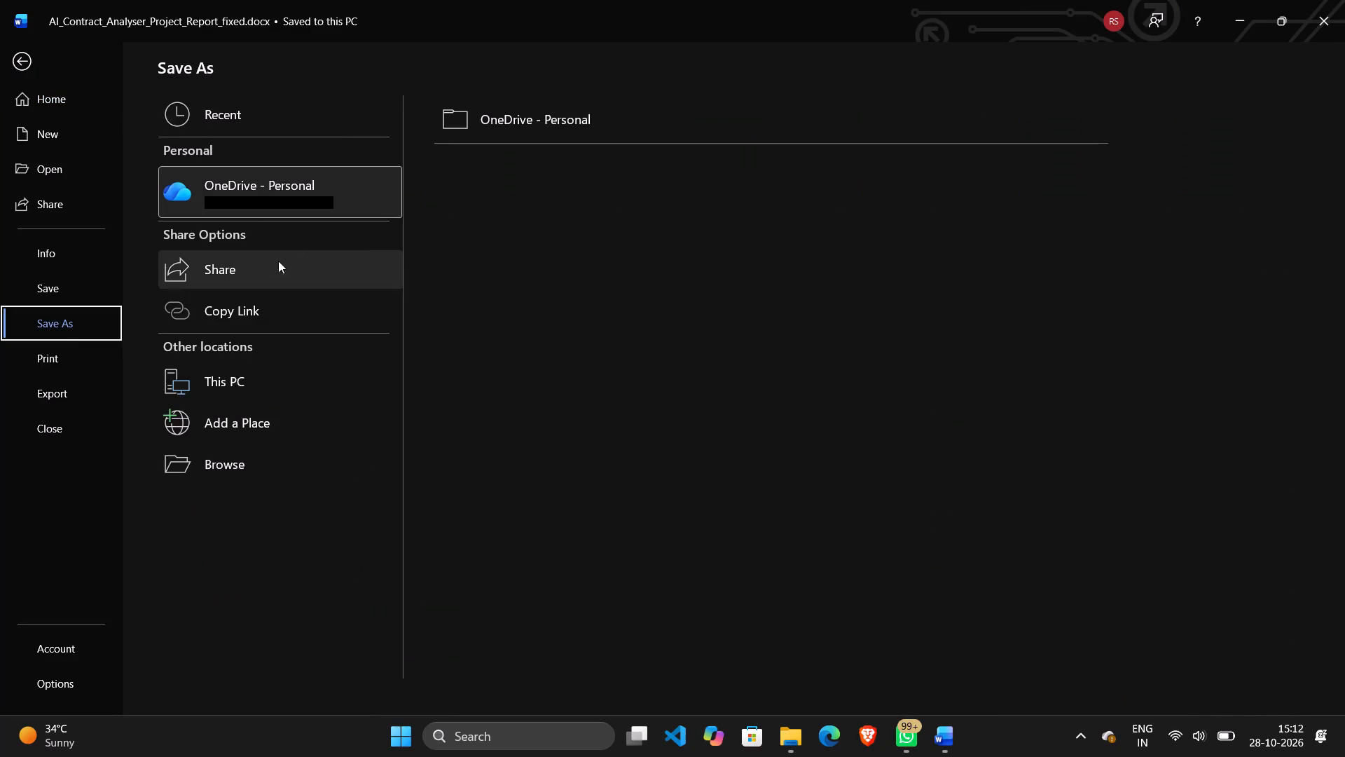
click(230, 466)
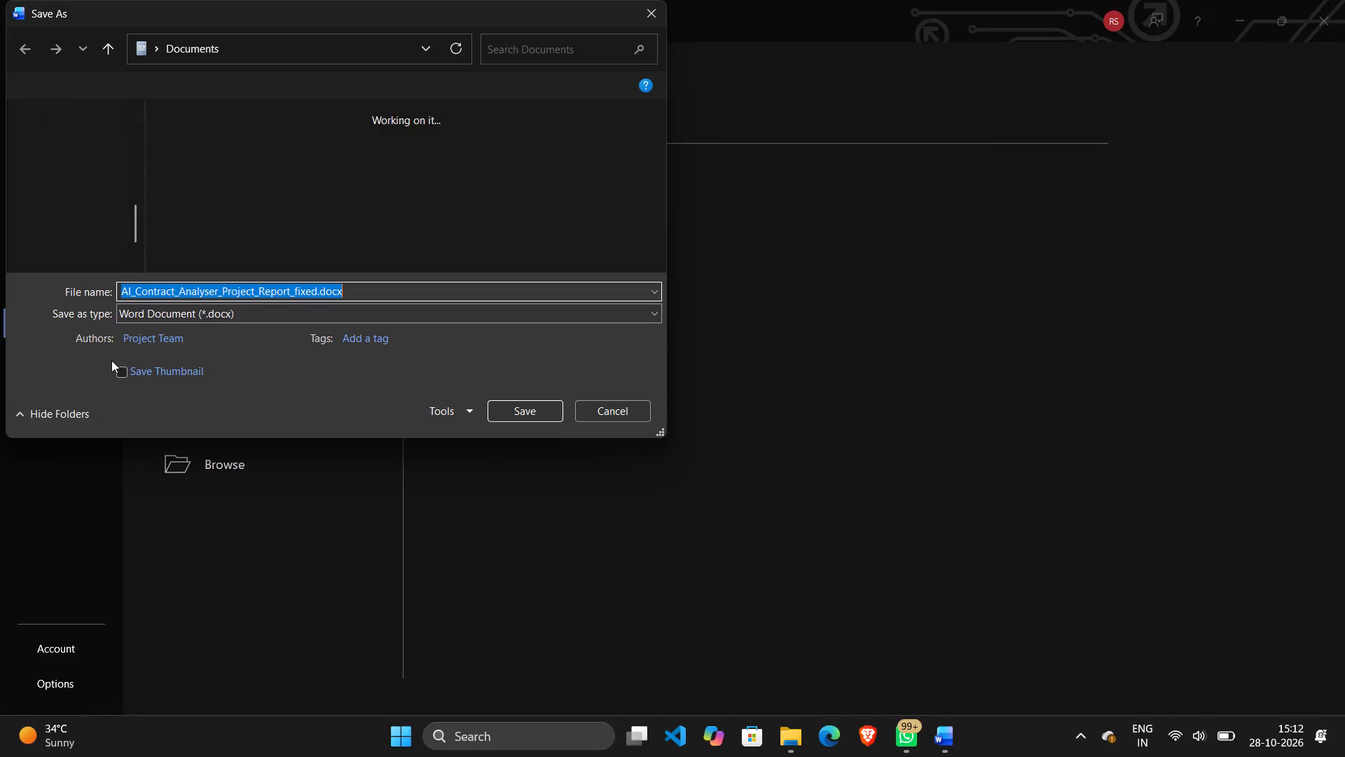
scroll(92, 171, up, 2)
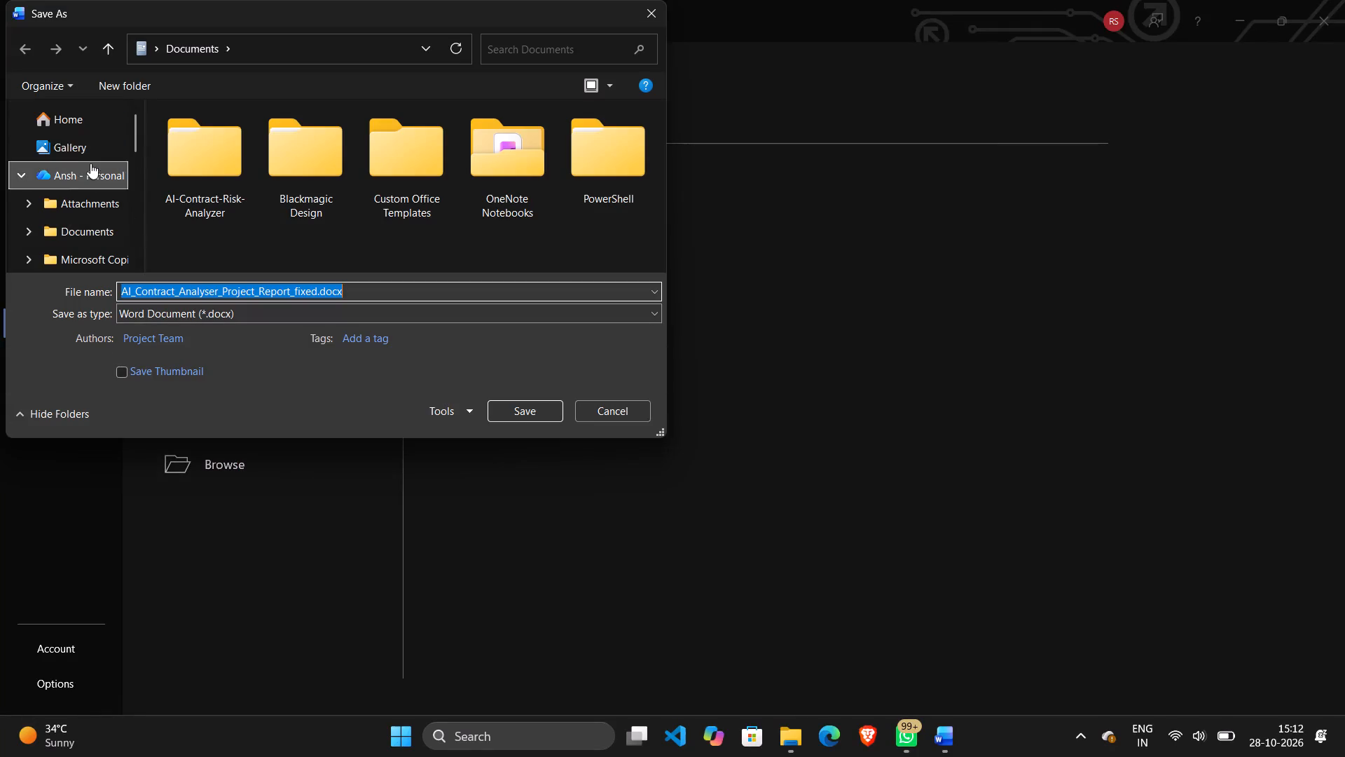
click(81, 179)
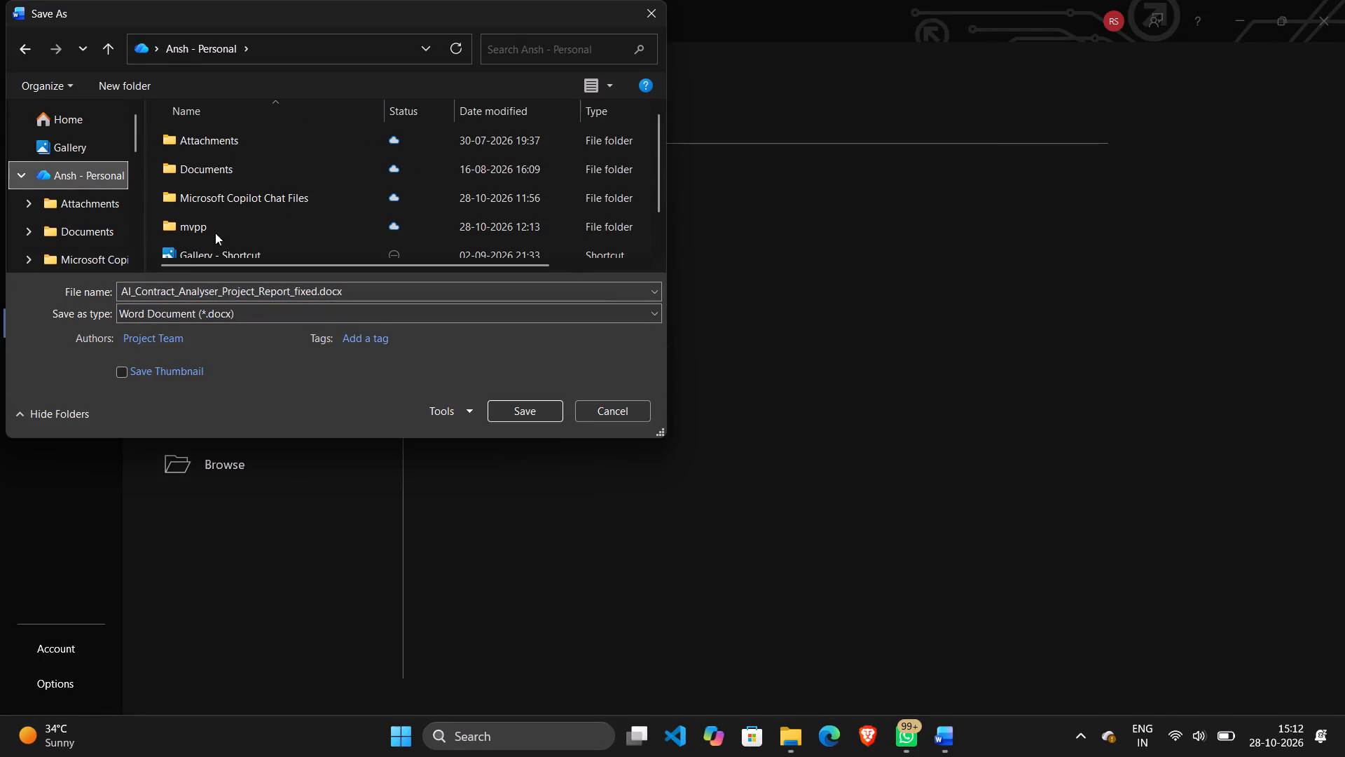
scroll(213, 254, down, 1)
scroll(278, 135, up, 2)
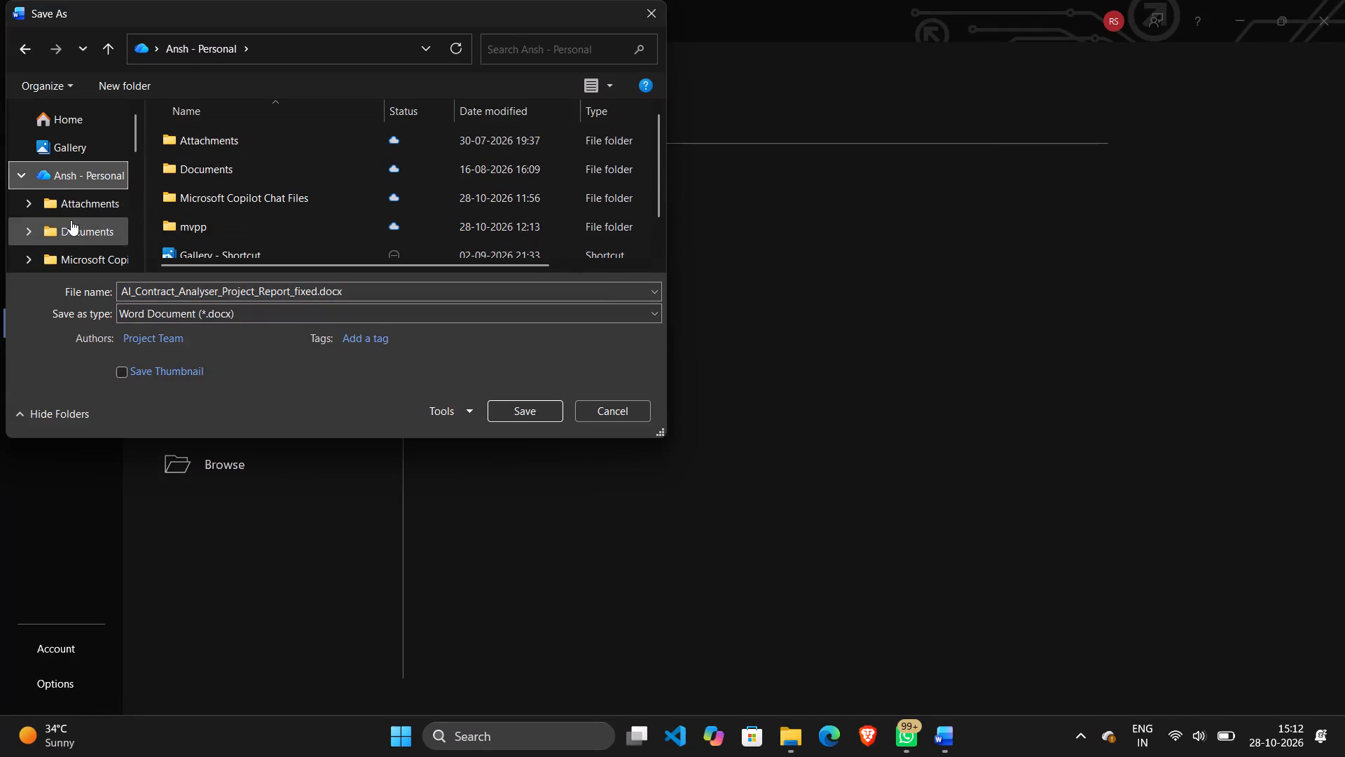
scroll(71, 220, down, 1)
double_click(98, 151)
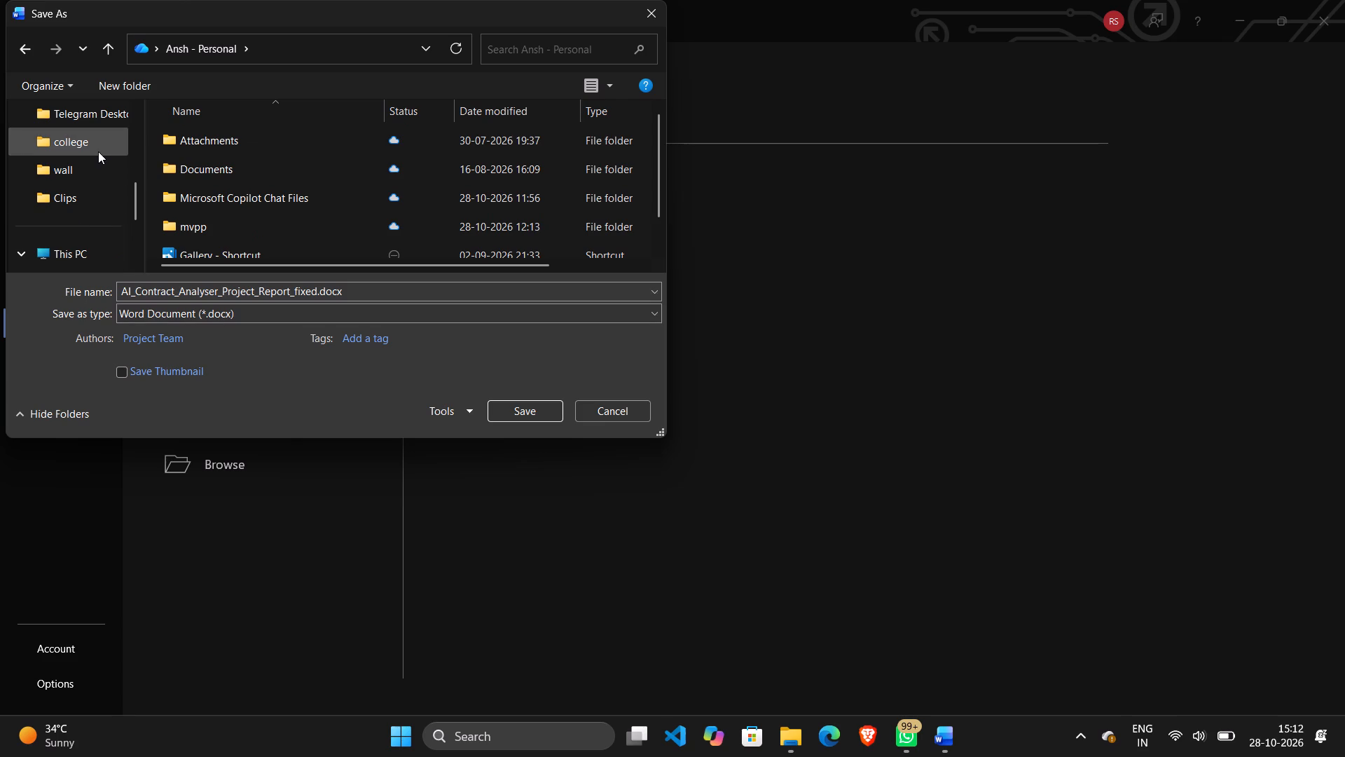
click(314, 285)
click(312, 311)
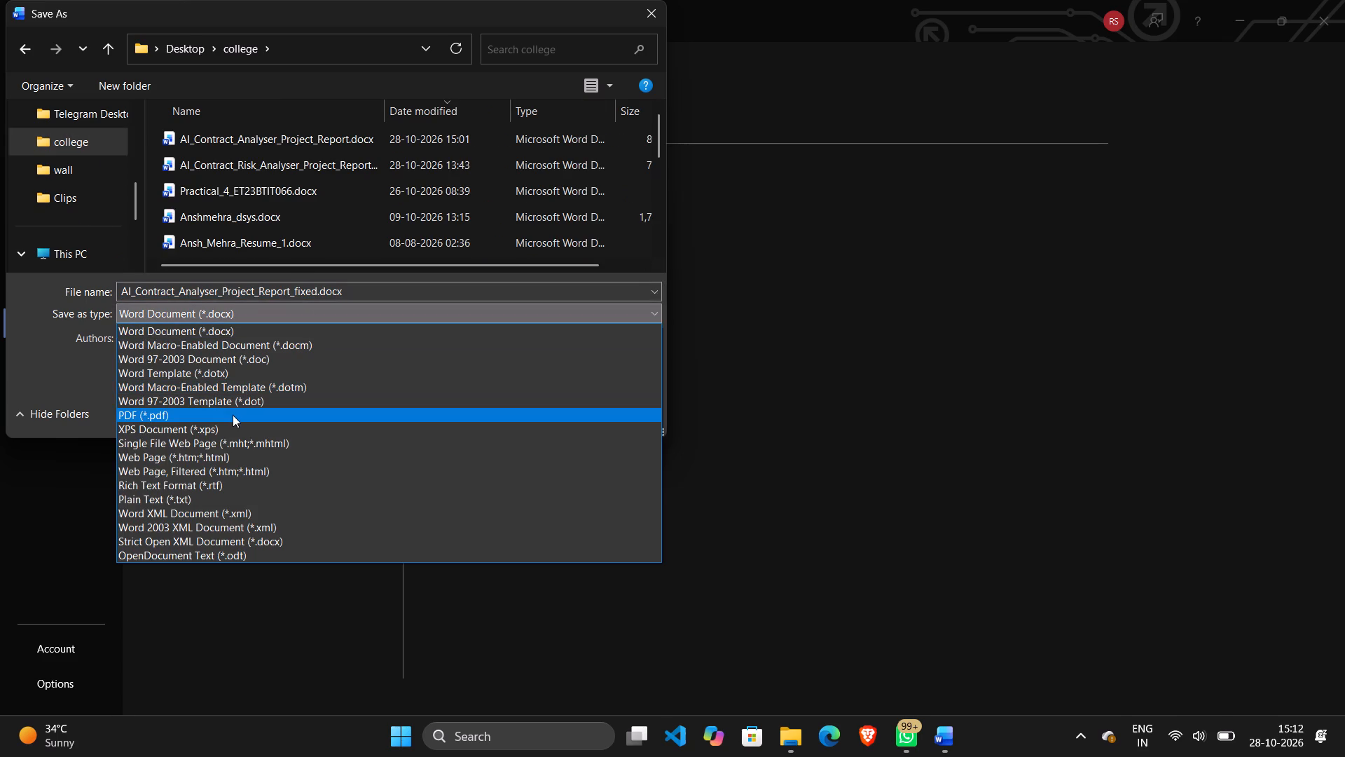
Save the report as a PDF named AI_Contract_Analyser_Project_Report_fixed in the college folder on the Desktop.
click(233, 415)
click(528, 456)
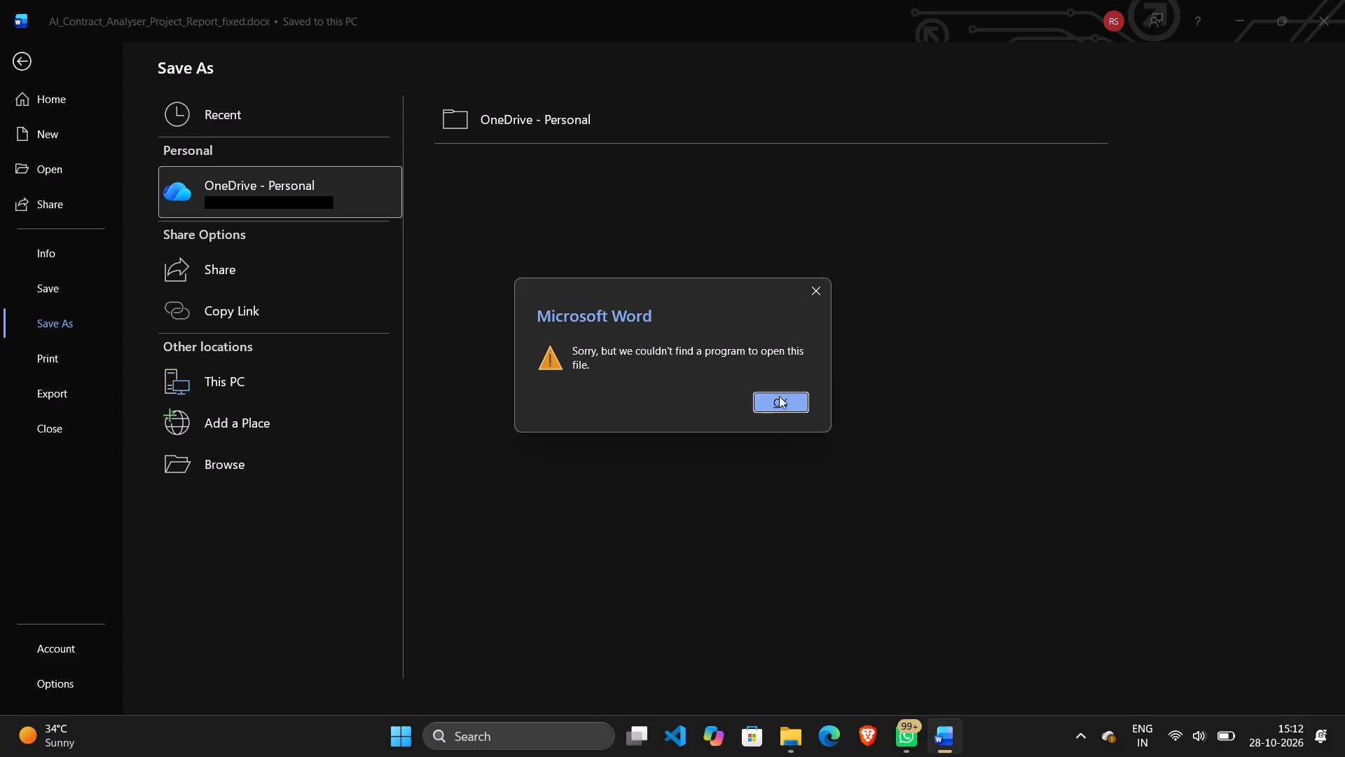
click(779, 396)
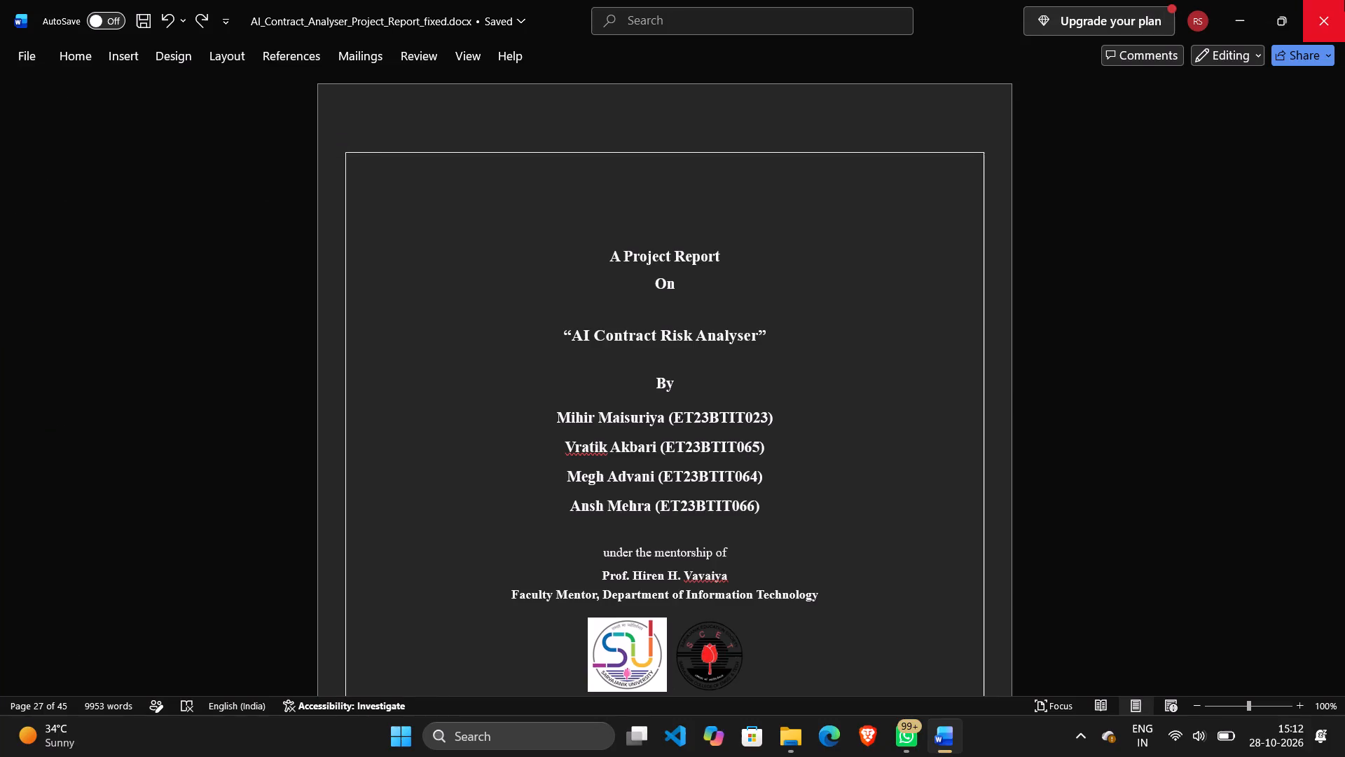
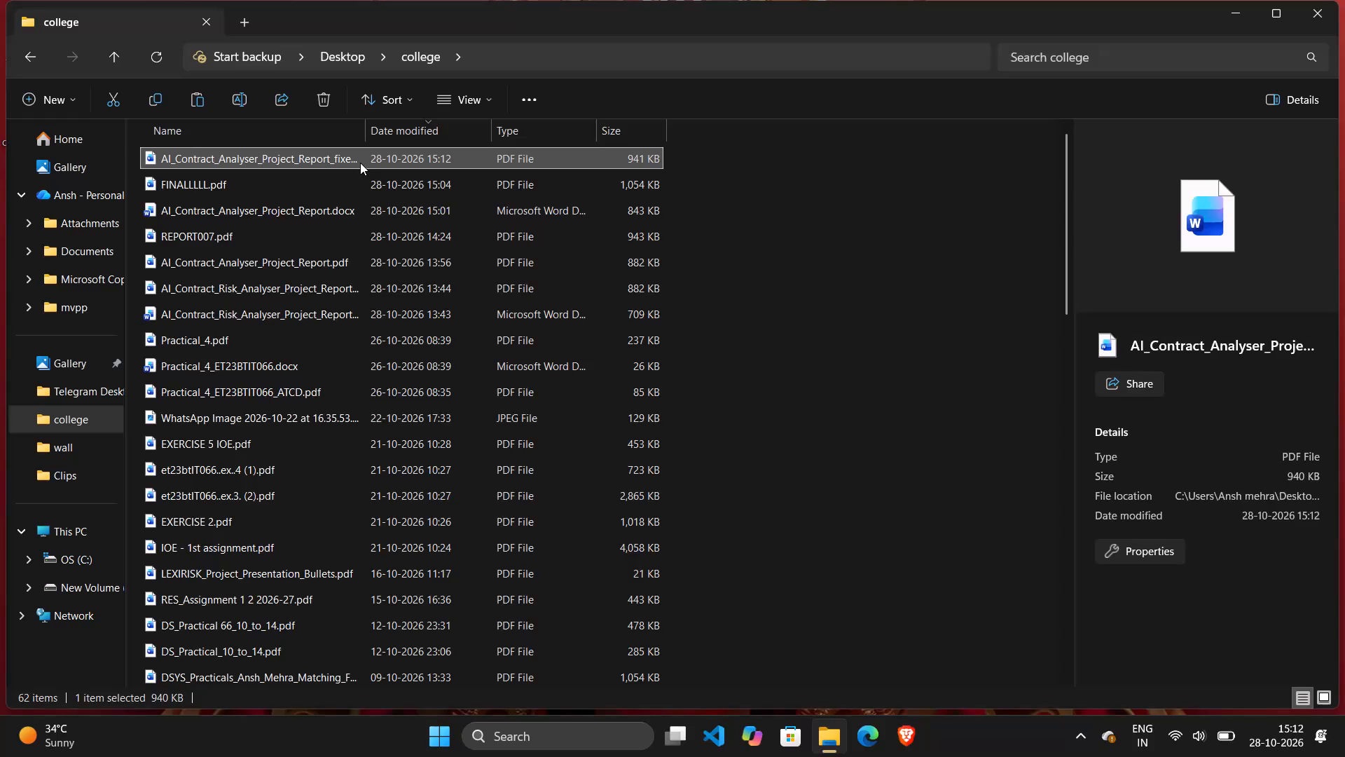
Open AI_Contract_Analyser_Project_Report_fixed.pdf from the college folder in the Brave browser.
right_click(352, 156)
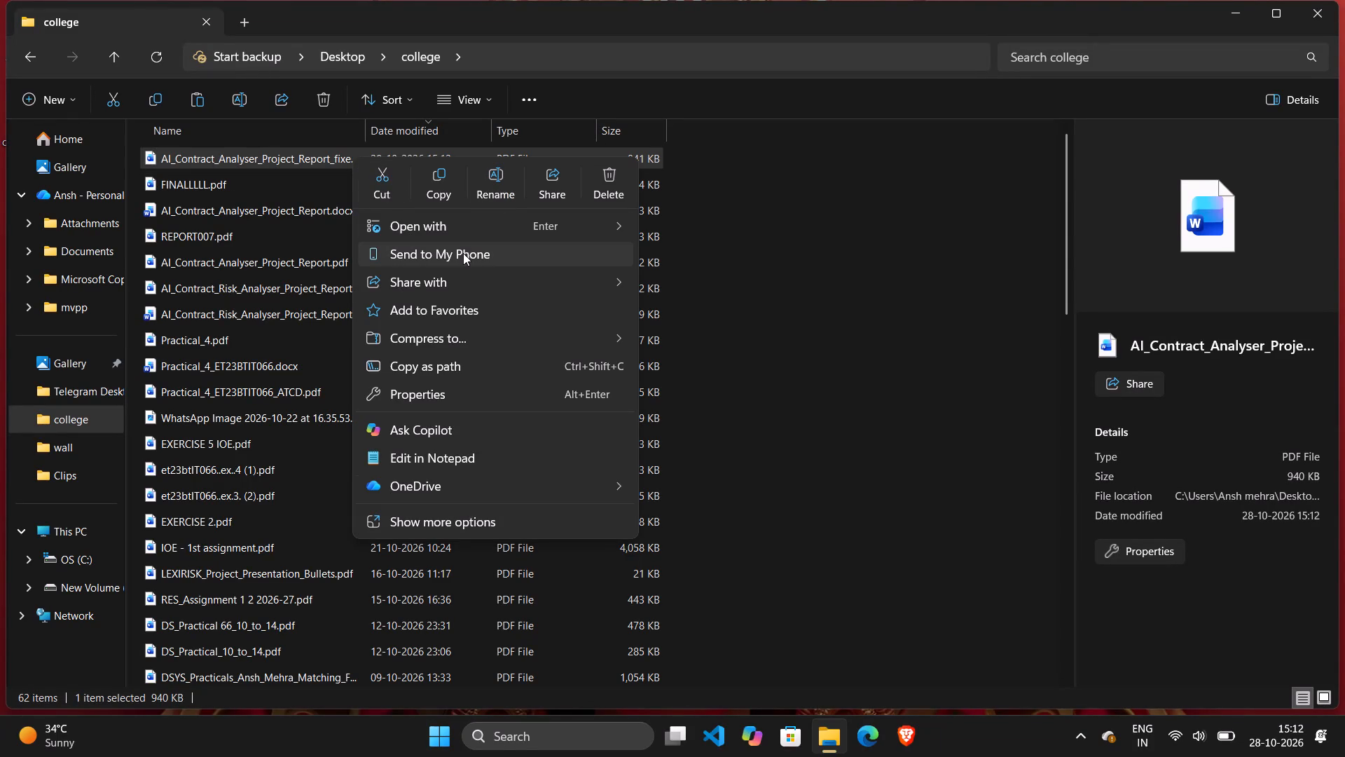
click(686, 266)
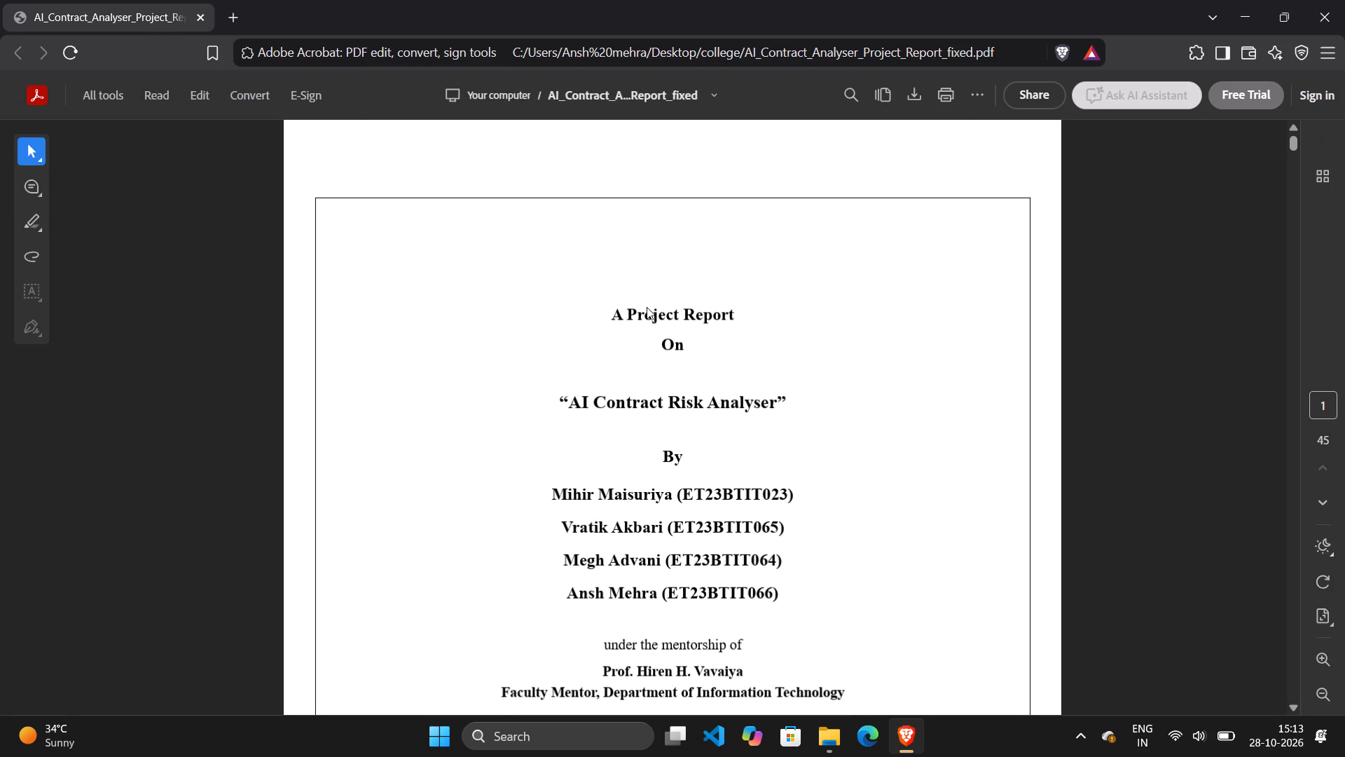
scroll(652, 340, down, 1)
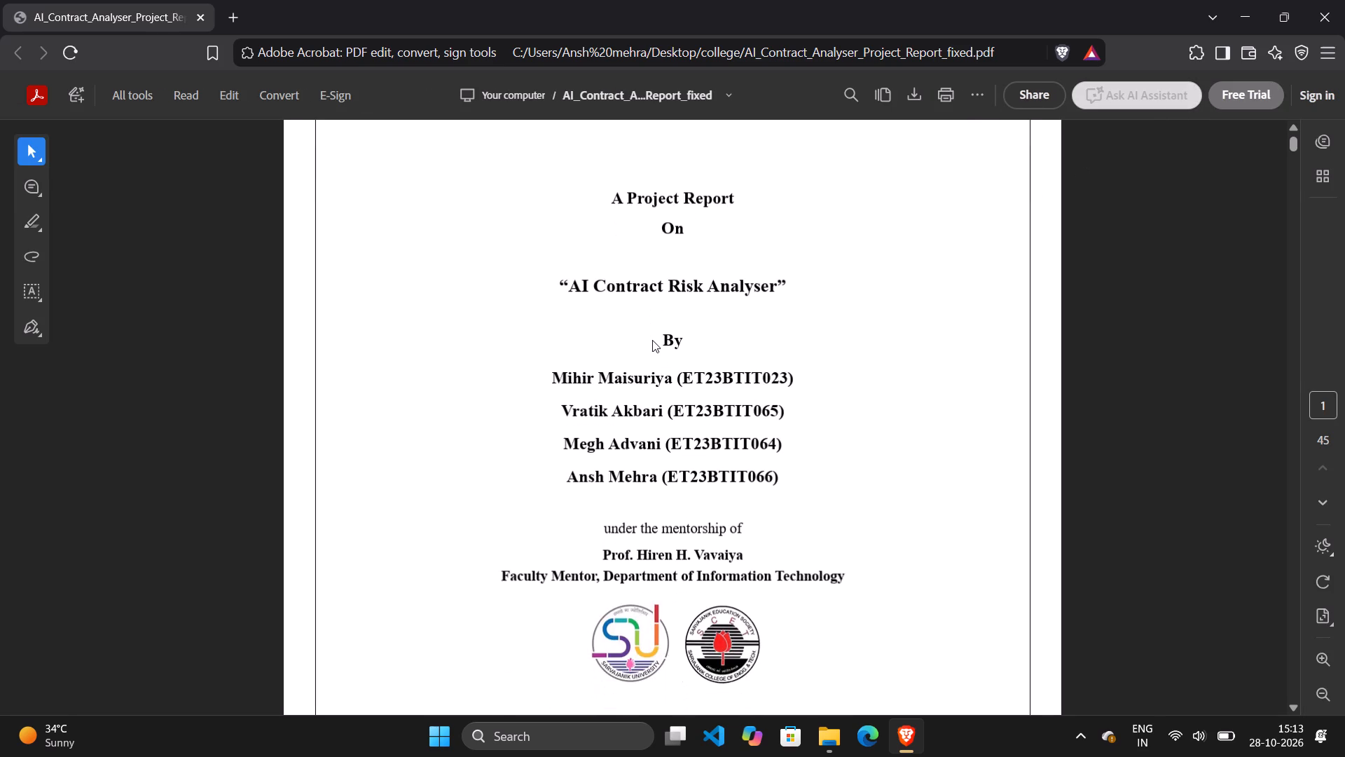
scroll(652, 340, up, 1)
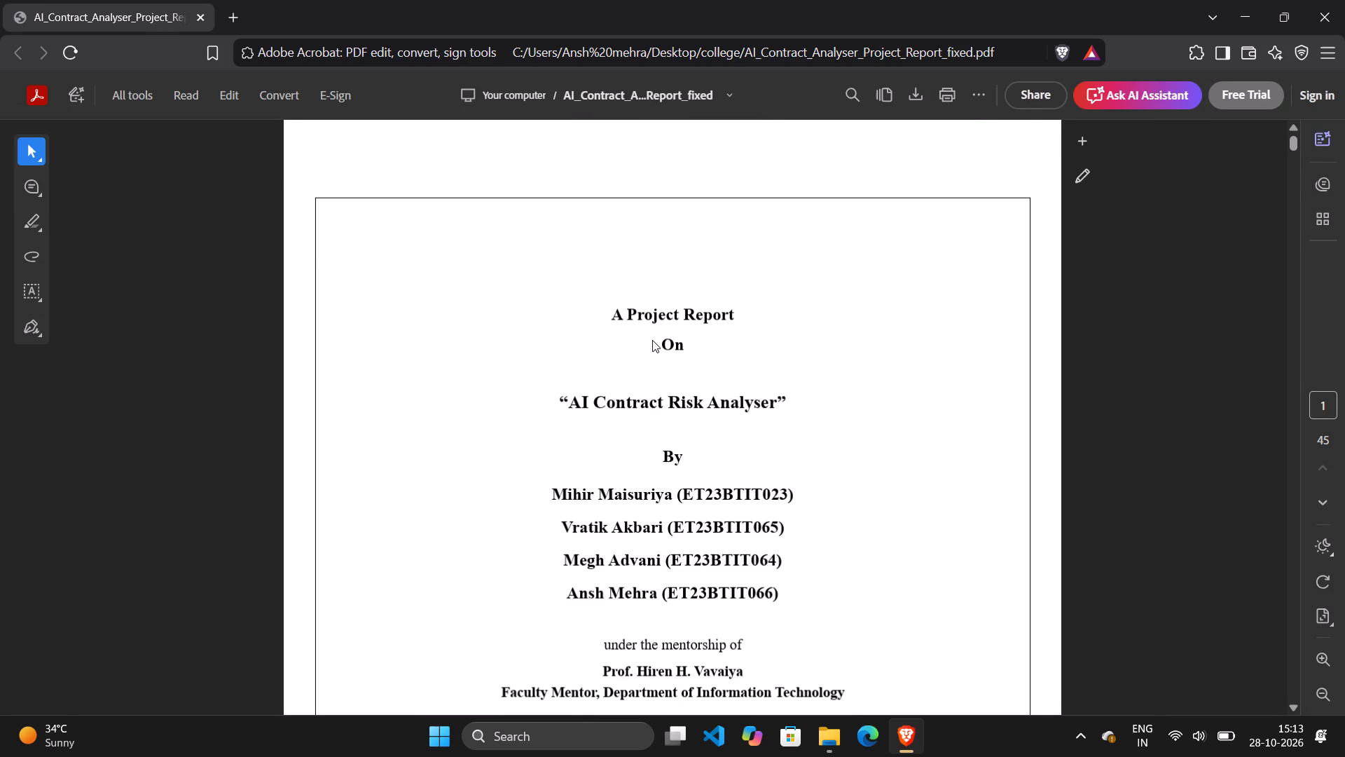
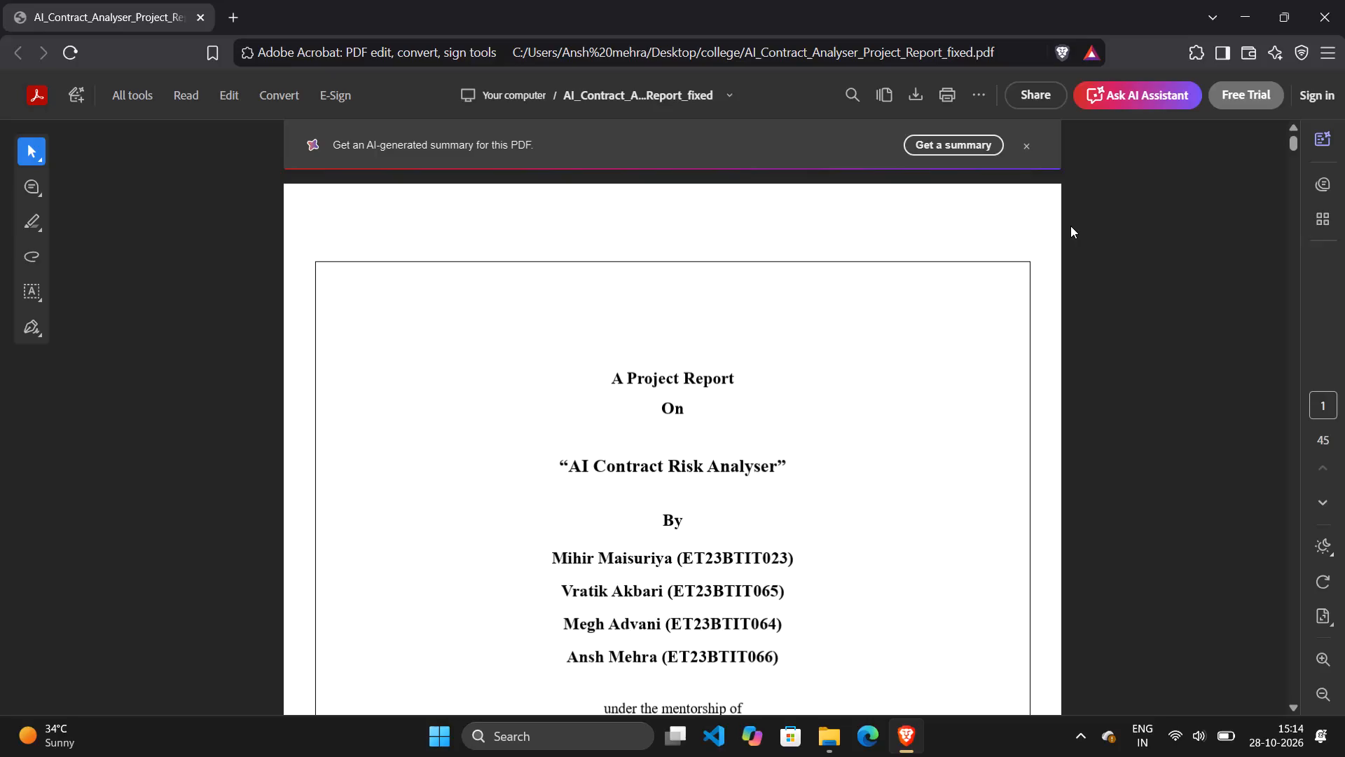
Check the cover page of the fixed project report PDF, including the title, team, mentor, logos, date and institution details.
key(Down)
key(Down)
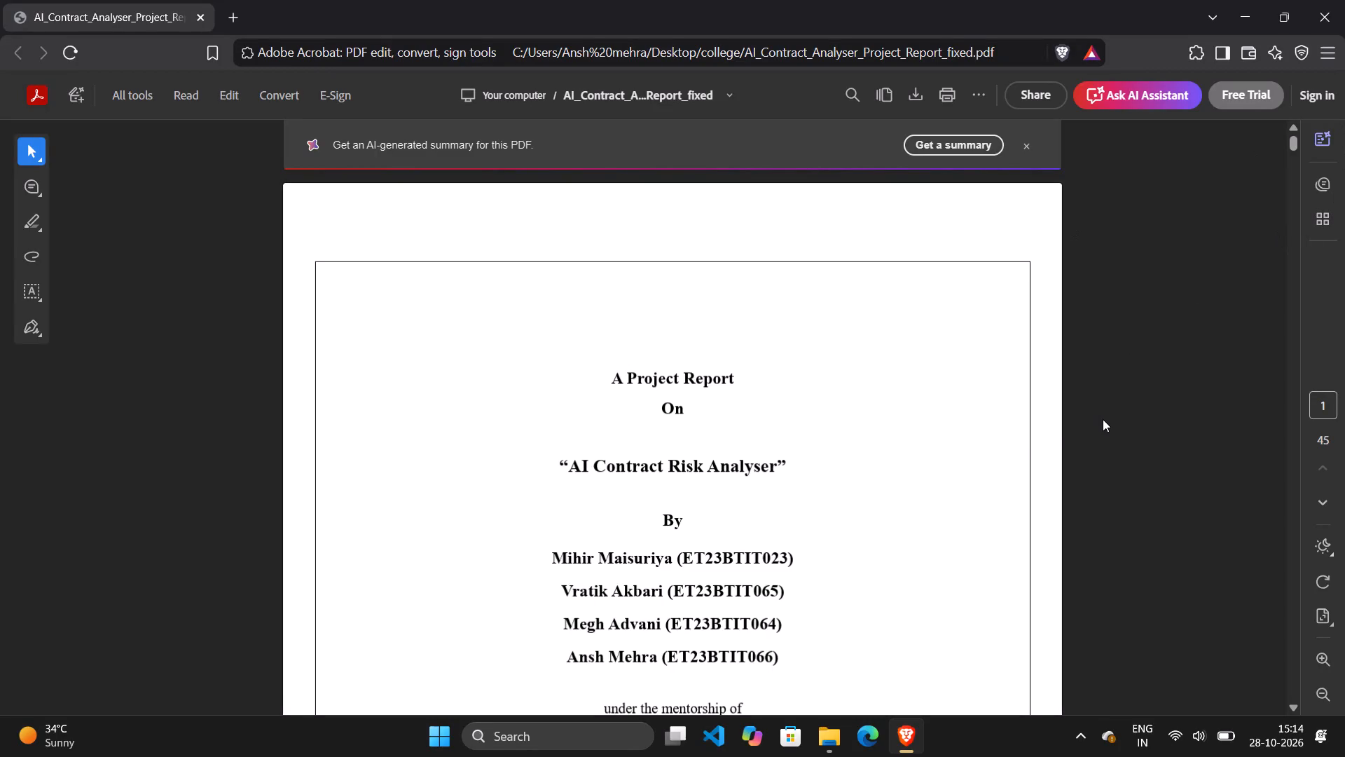
scroll(825, 482, down, 6)
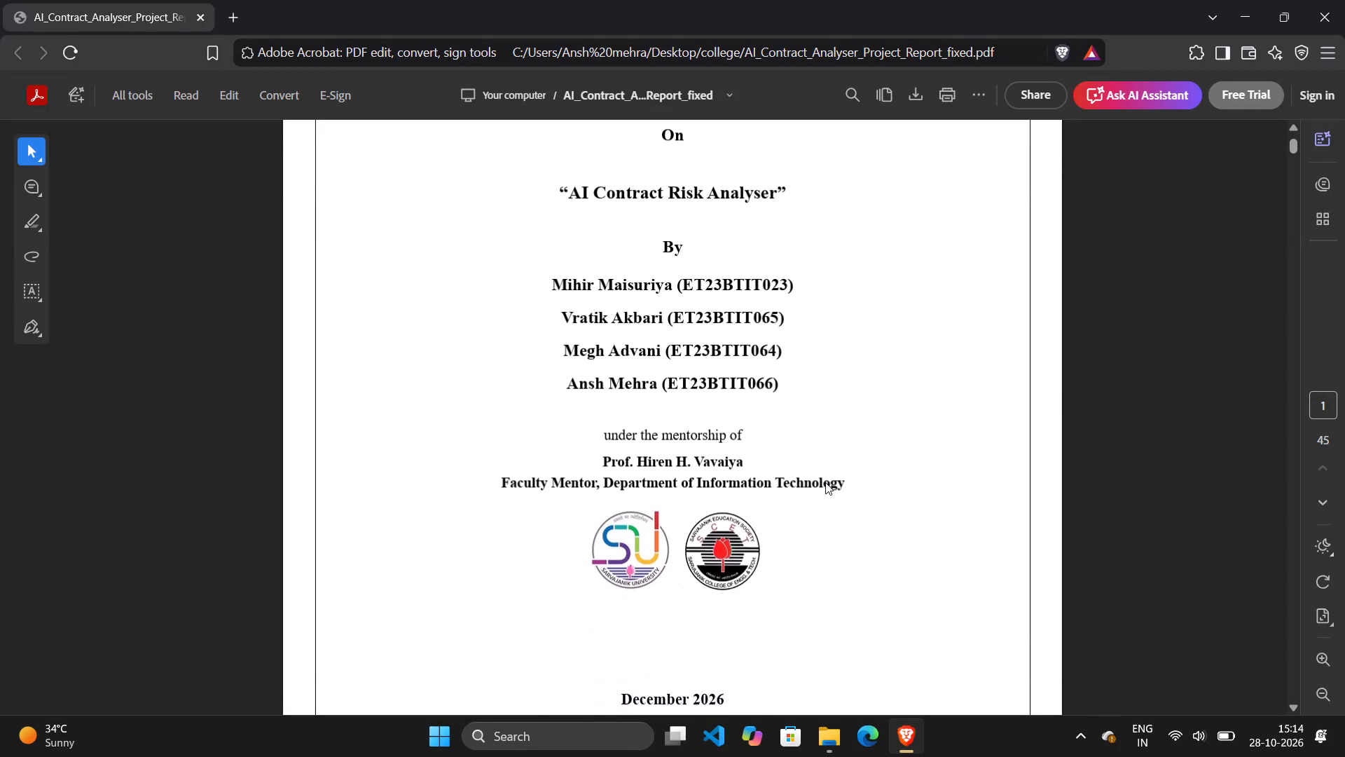
scroll(825, 482, down, 7)
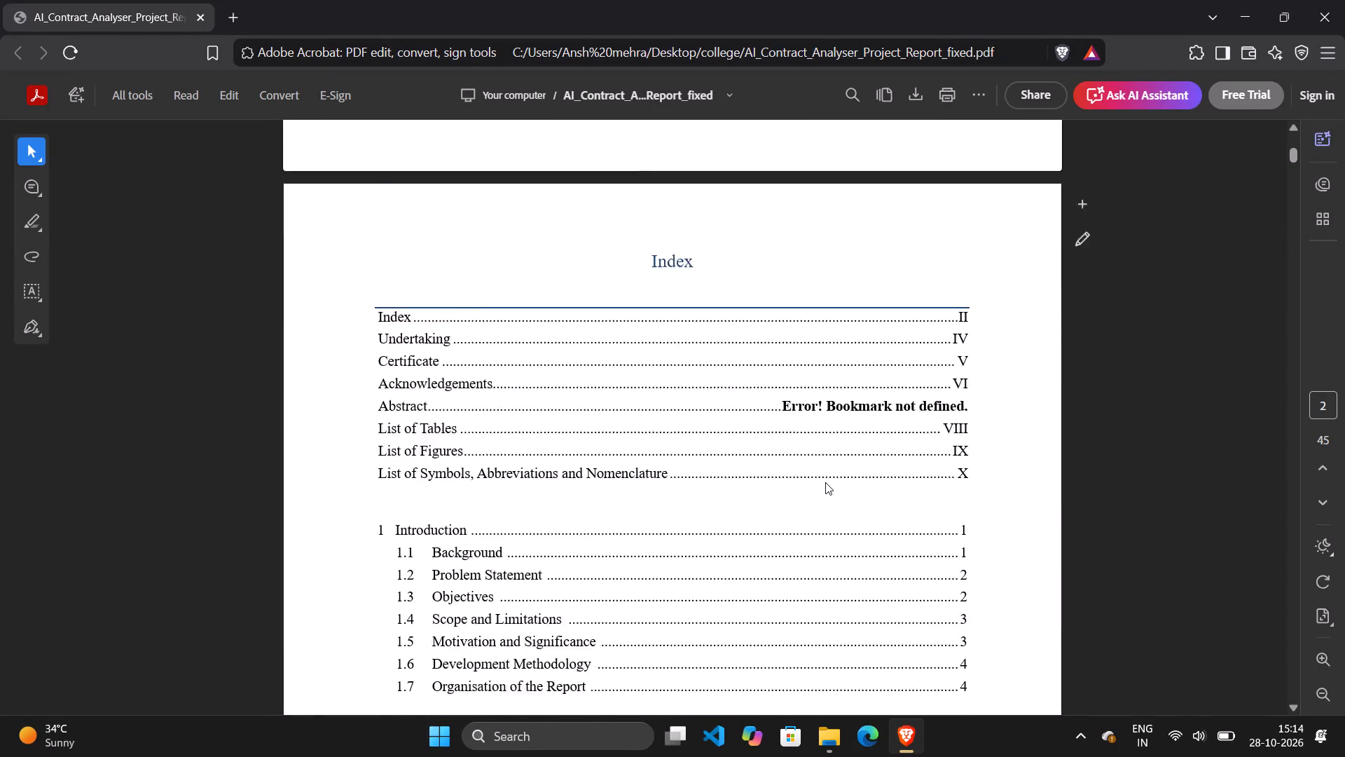
scroll(825, 482, down, 1)
scroll(825, 482, up, 3)
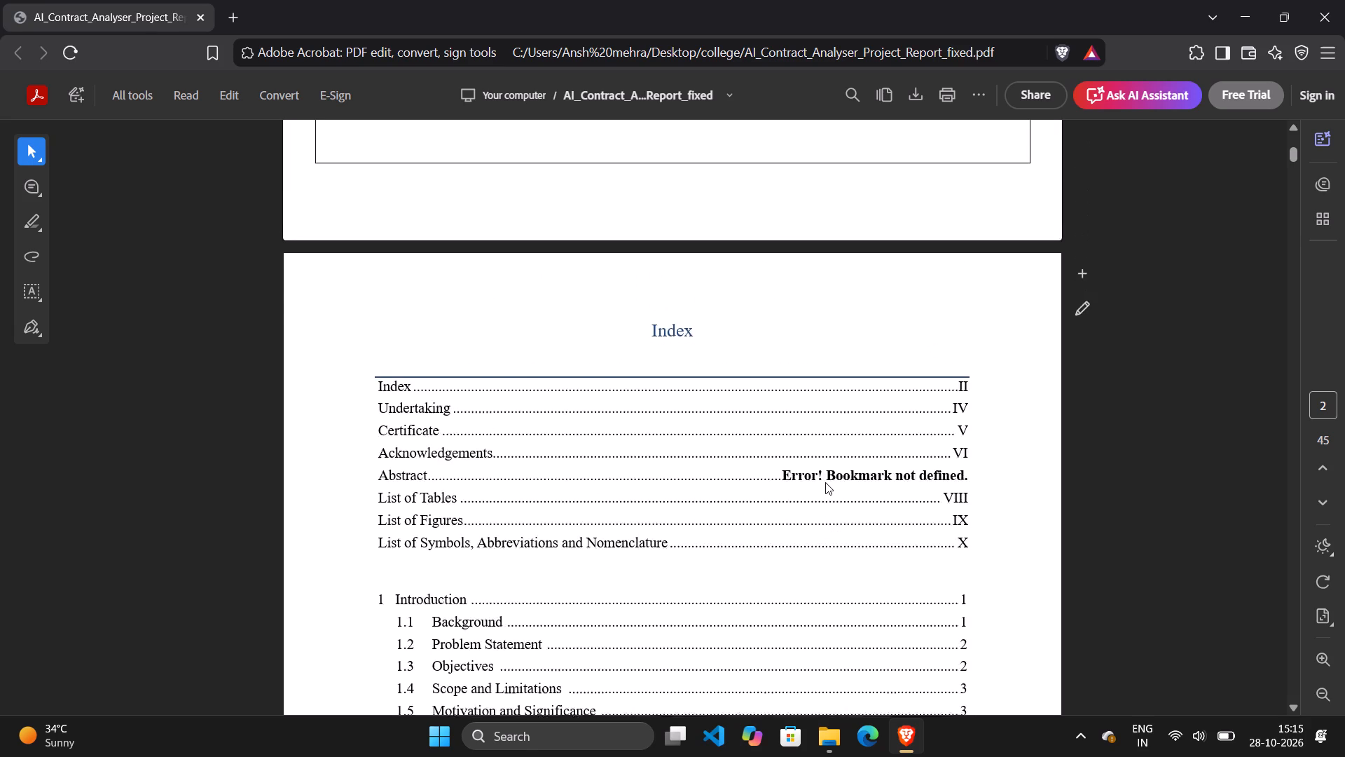
scroll(825, 482, up, 5)
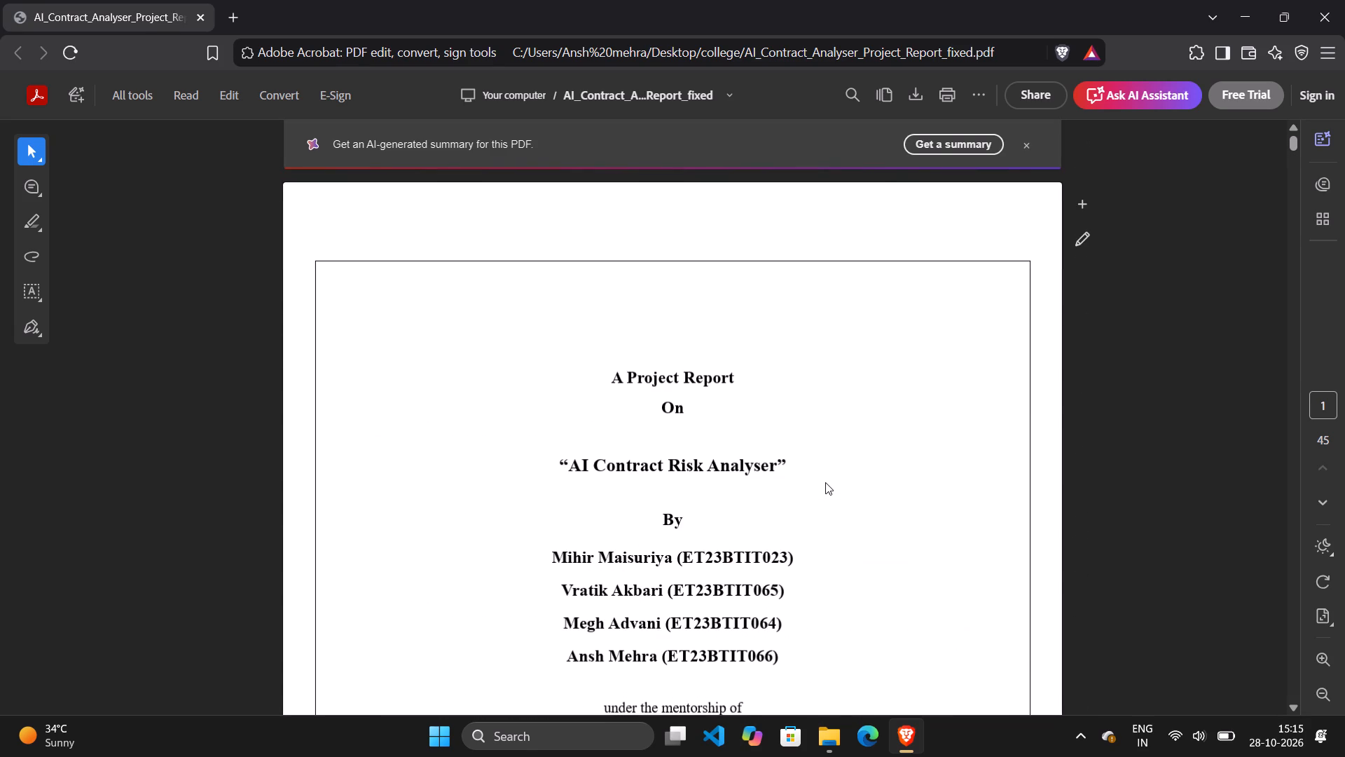
scroll(825, 482, down, 3)
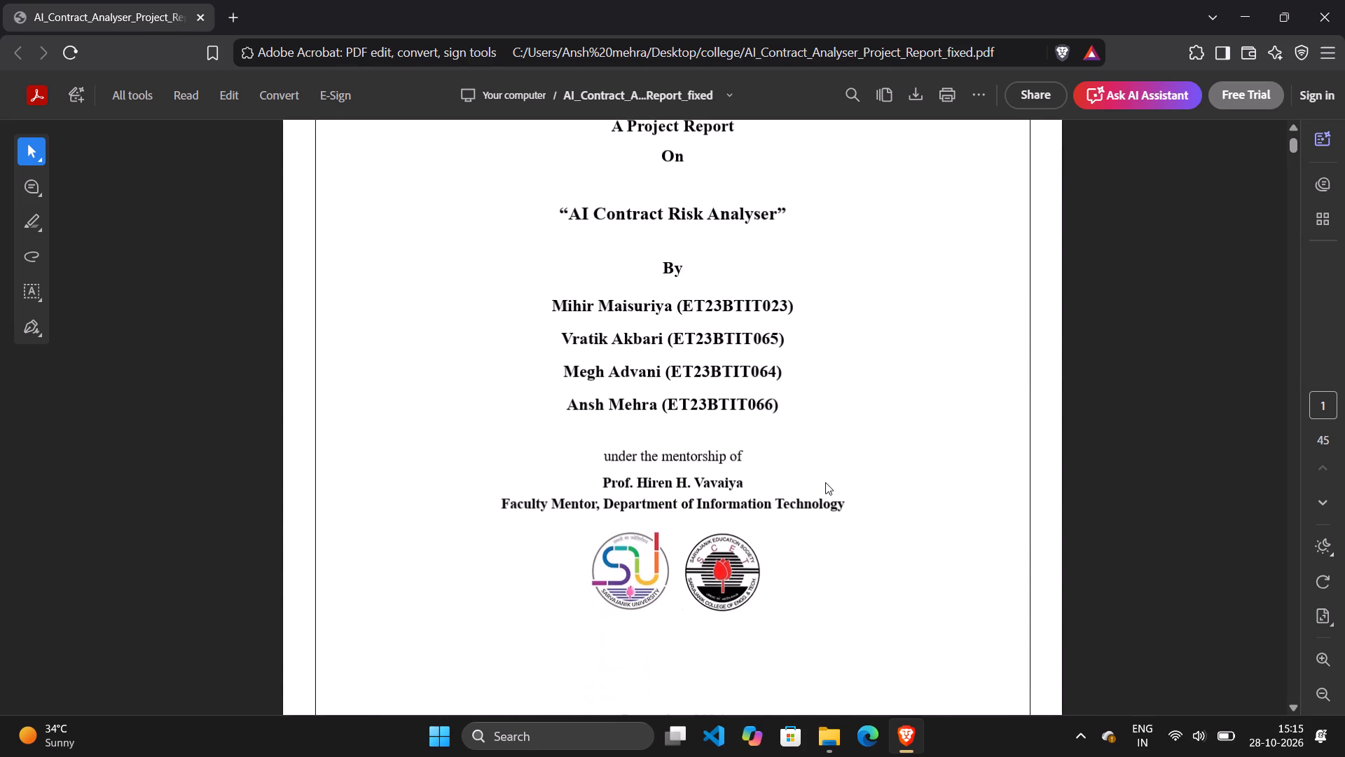
scroll(825, 482, down, 5)
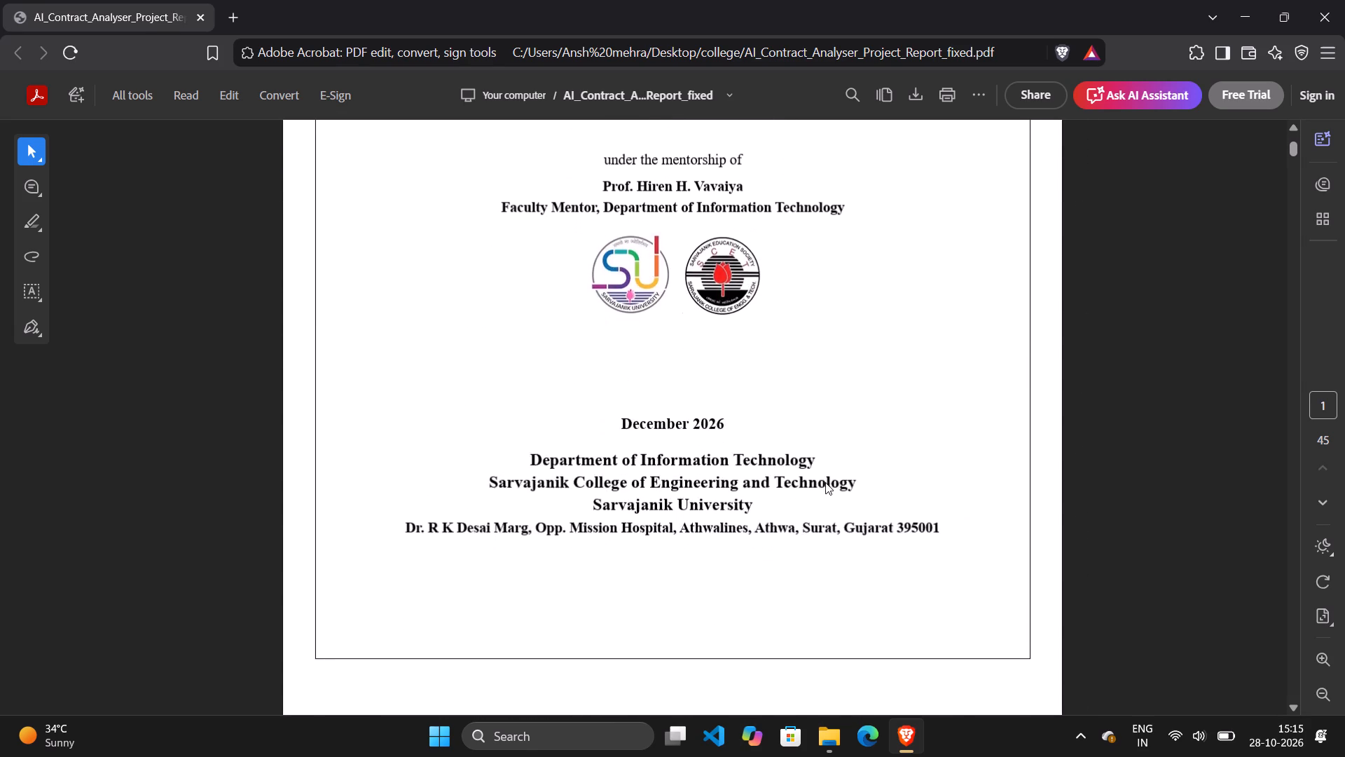
Check the report's Index pages, from the front-matter entries through chapters 1 to 7, References and Appendix.
scroll(825, 482, down, 3)
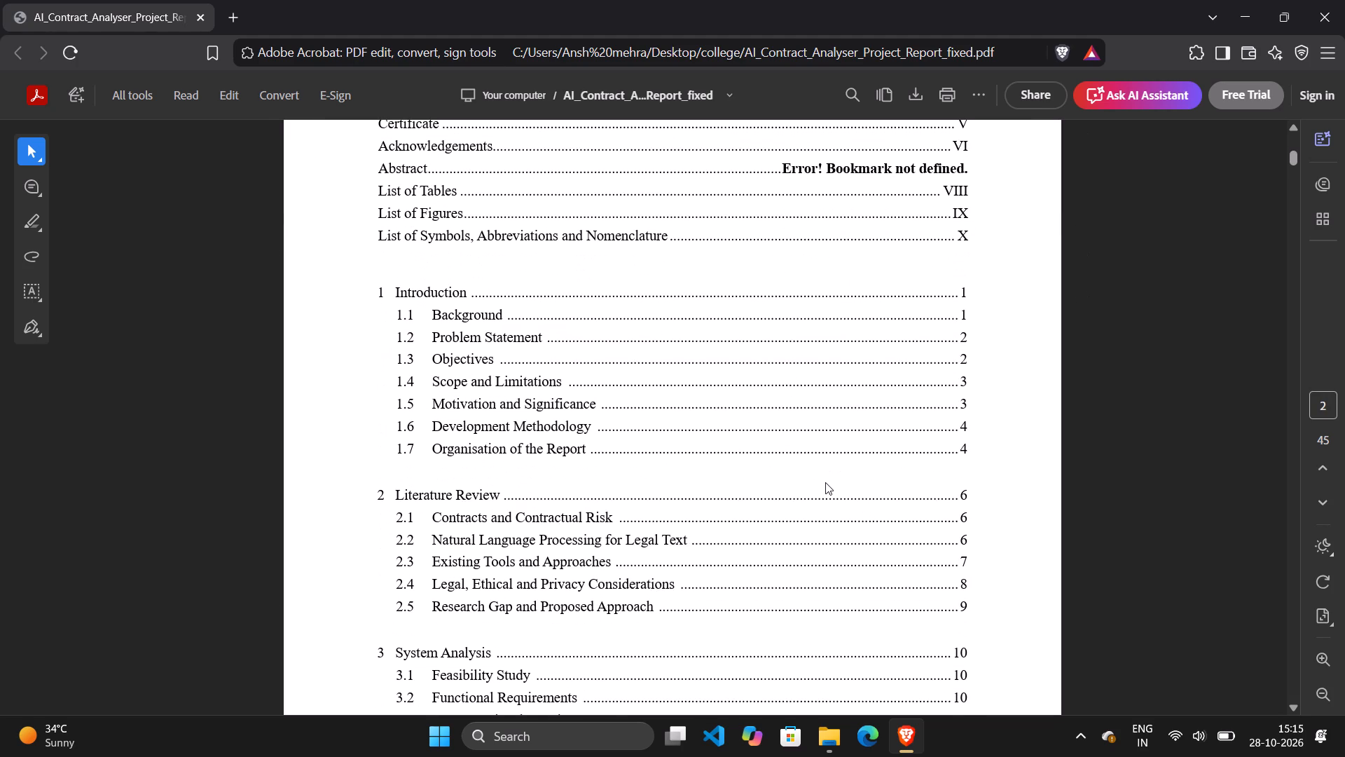
scroll(825, 482, down, 2)
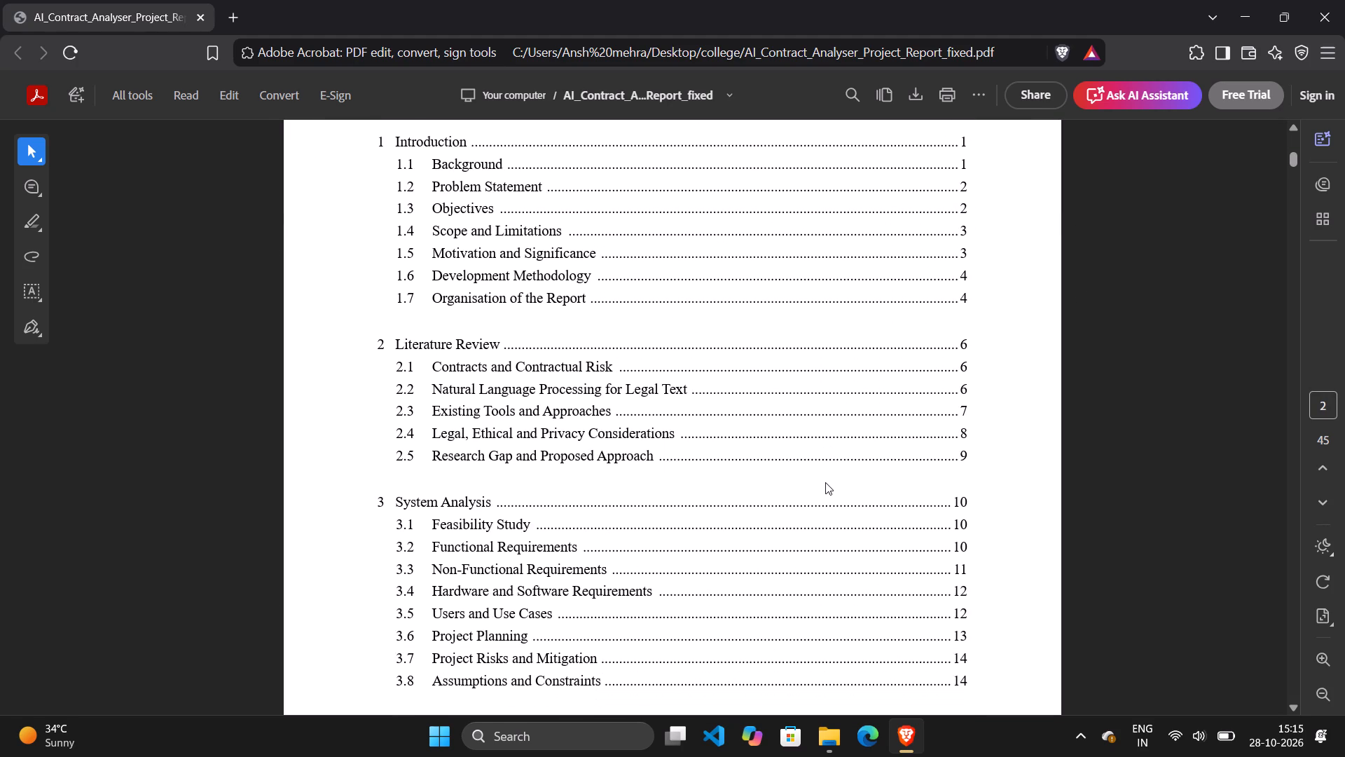
scroll(825, 482, down, 9)
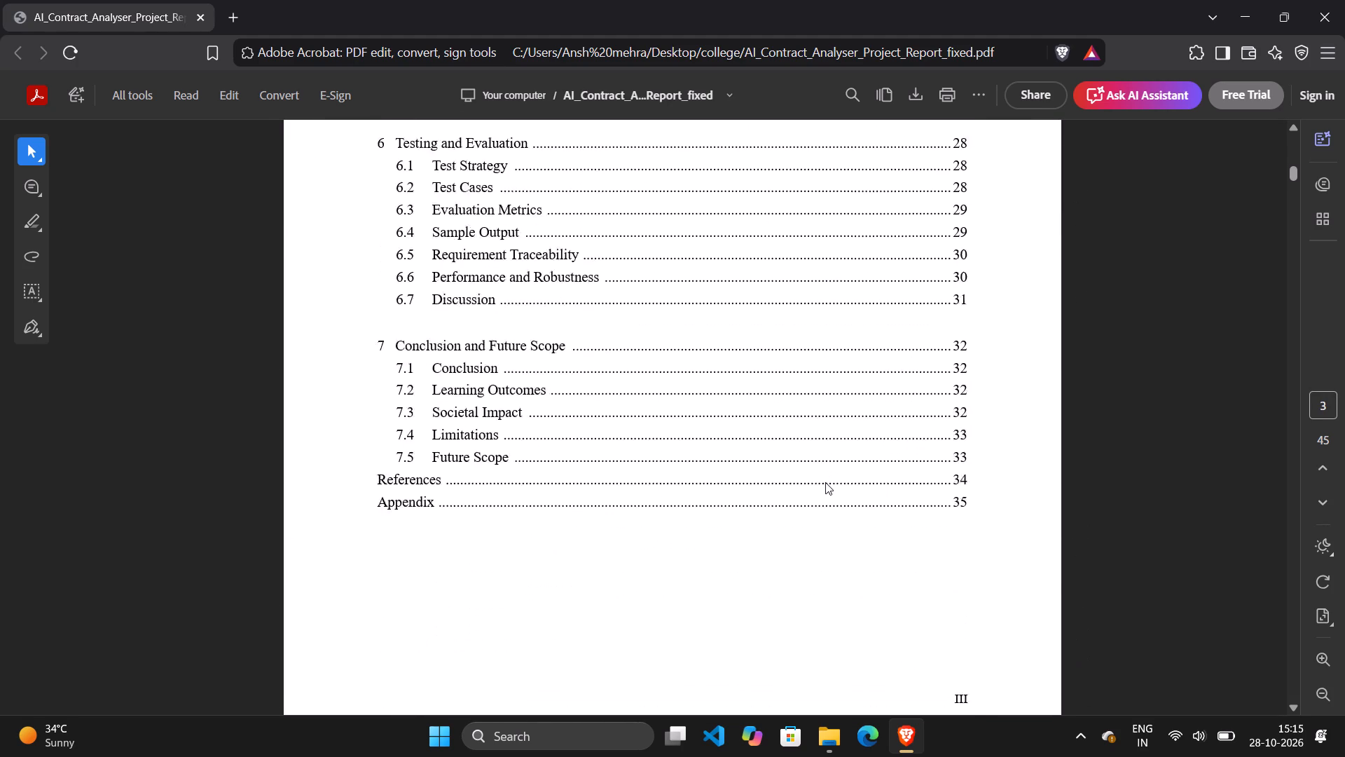
Check the layout and content of the Undertaking and Certificate pages, including the student table and signature areas.
scroll(825, 482, down, 3)
scroll(825, 482, up, 5)
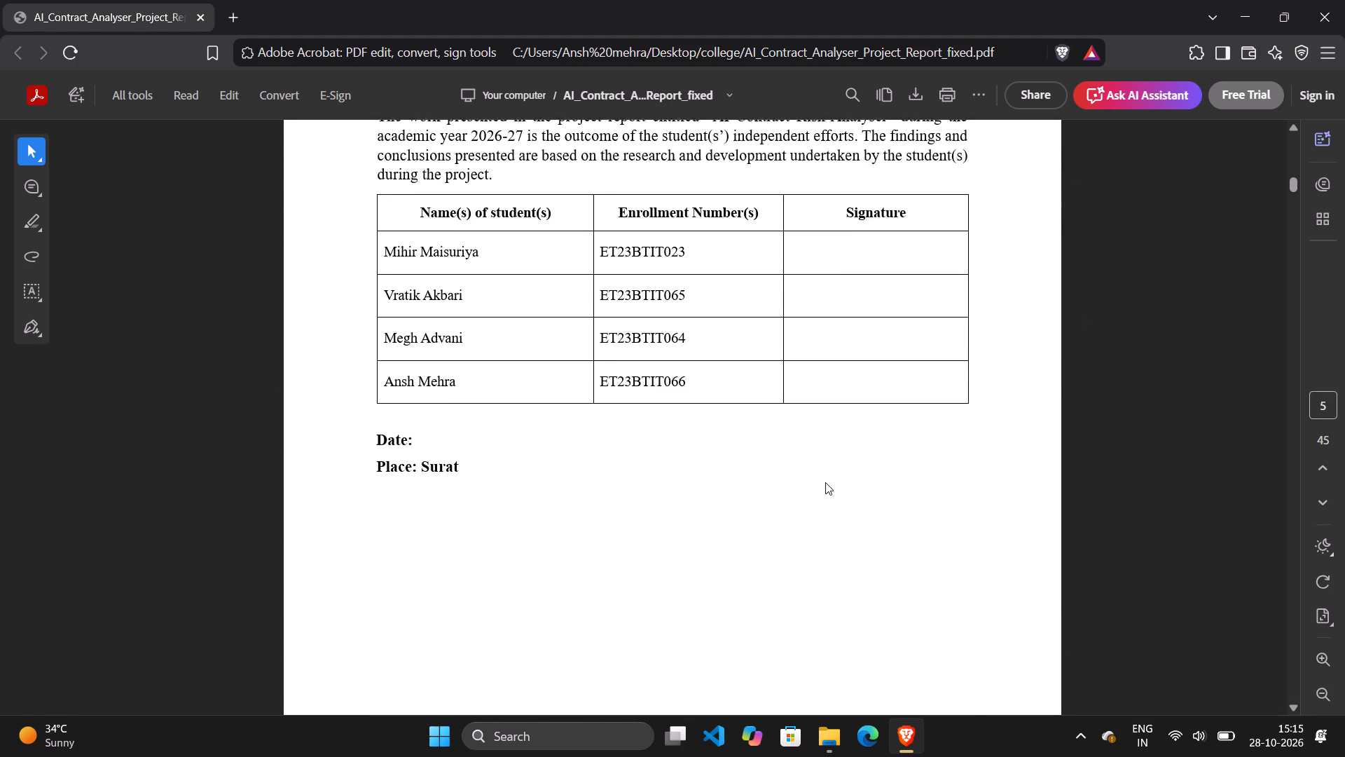
scroll(825, 482, up, 6)
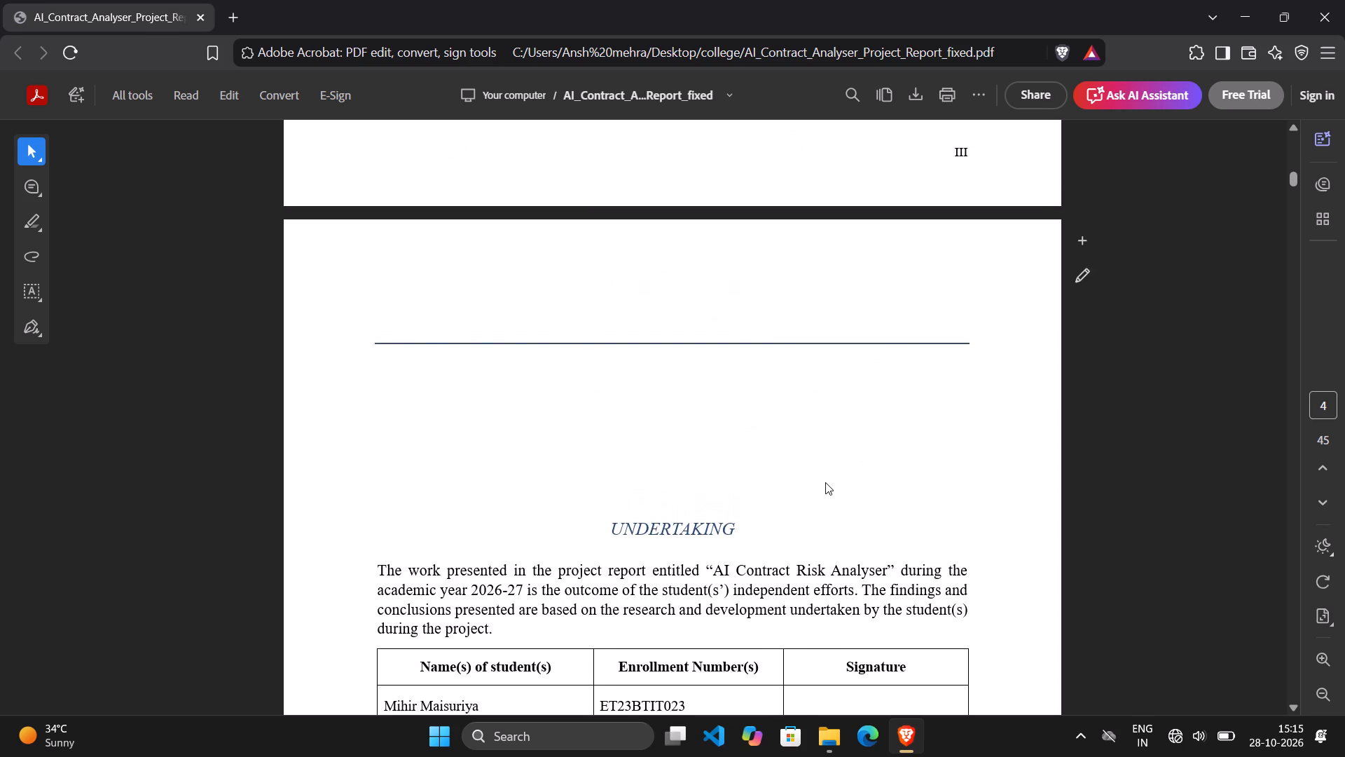
scroll(825, 482, up, 3)
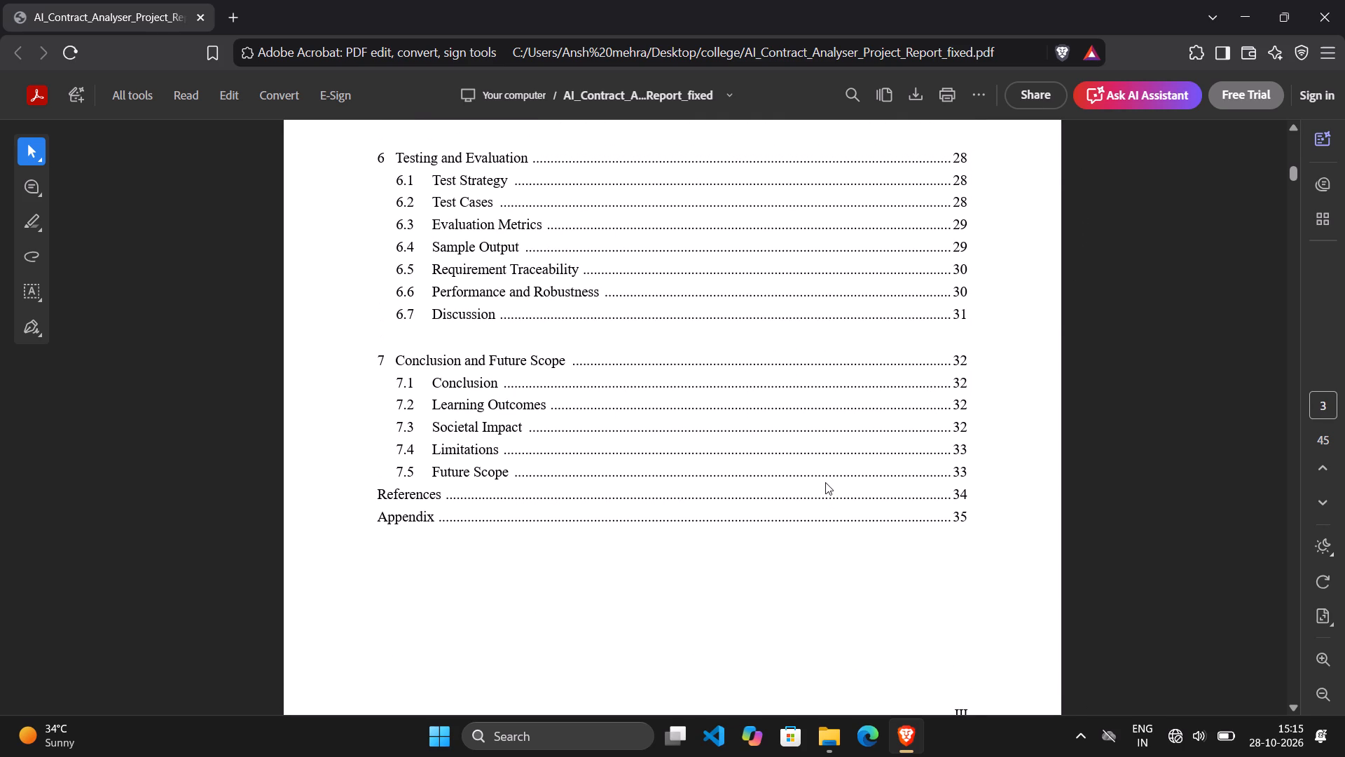
scroll(825, 482, down, 4)
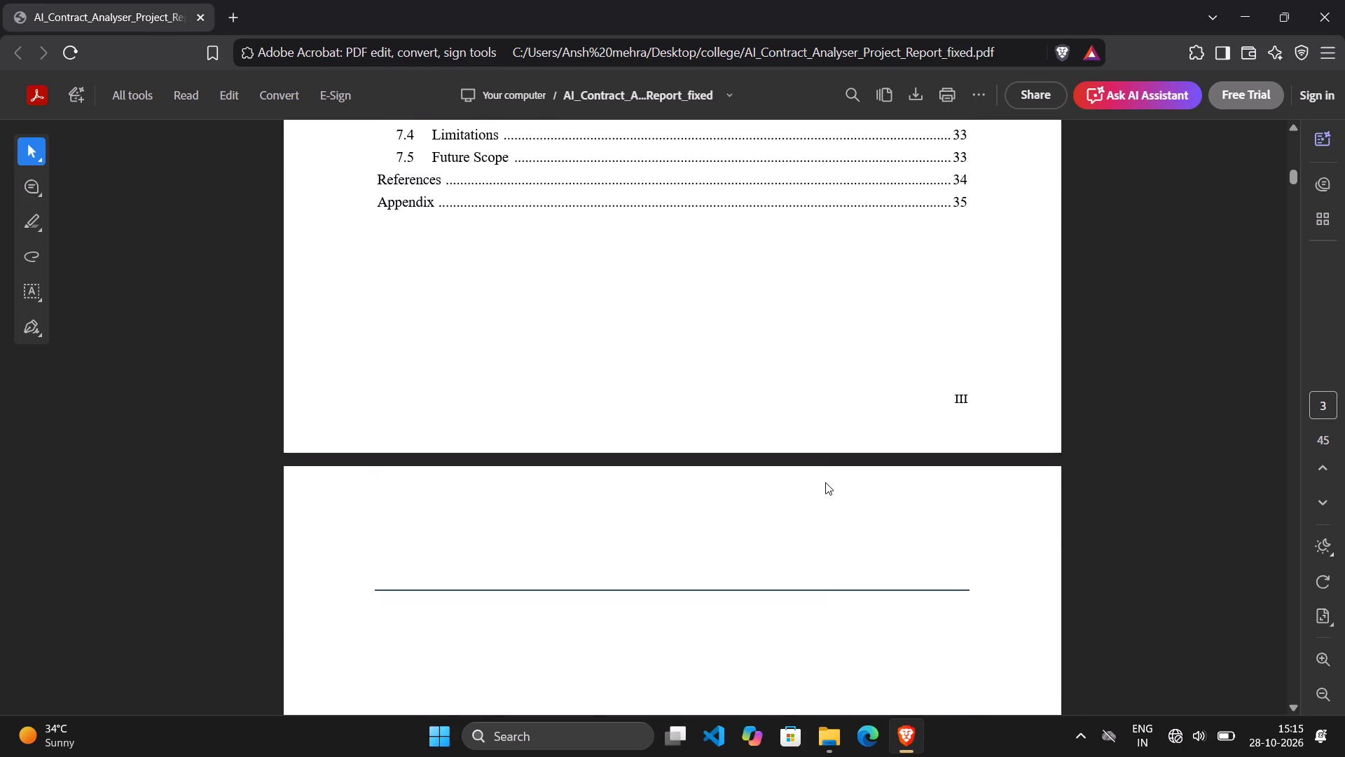
scroll(825, 482, down, 11)
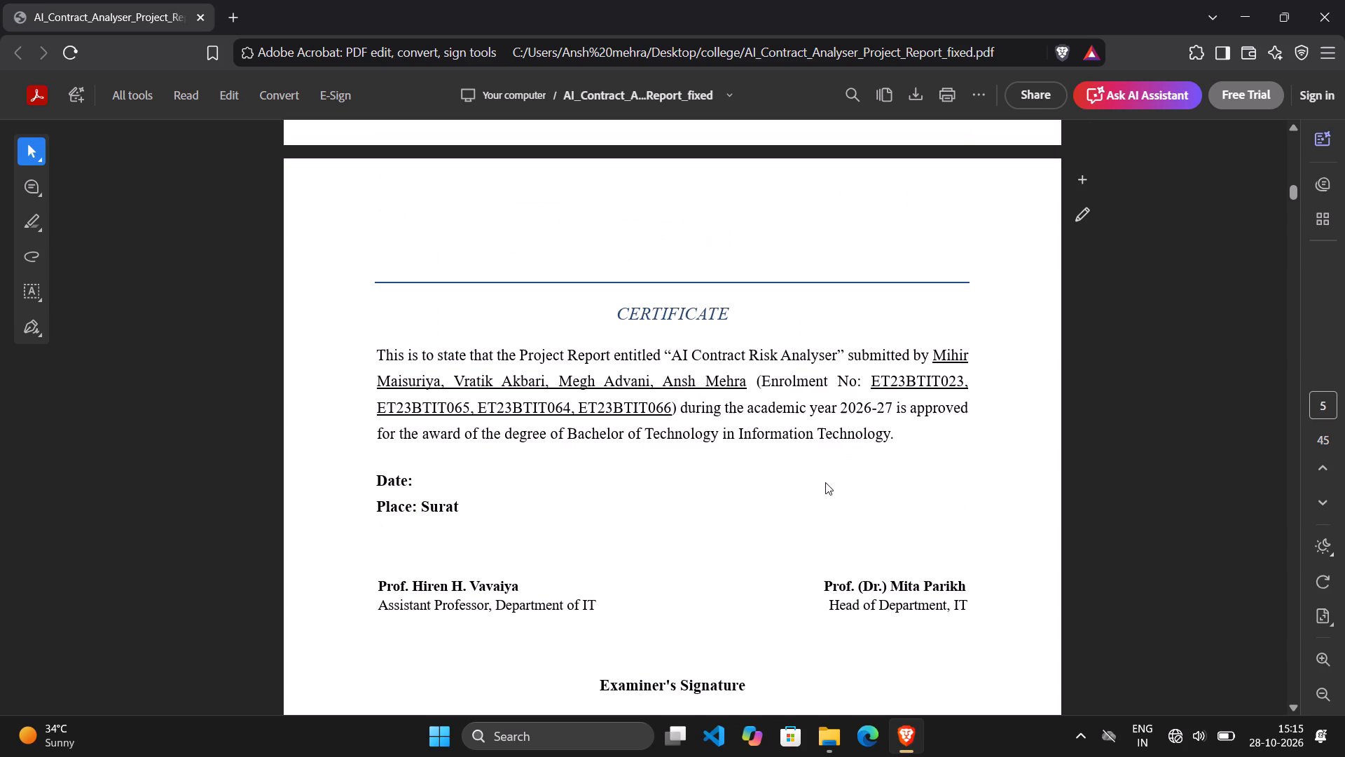
scroll(825, 482, down, 4)
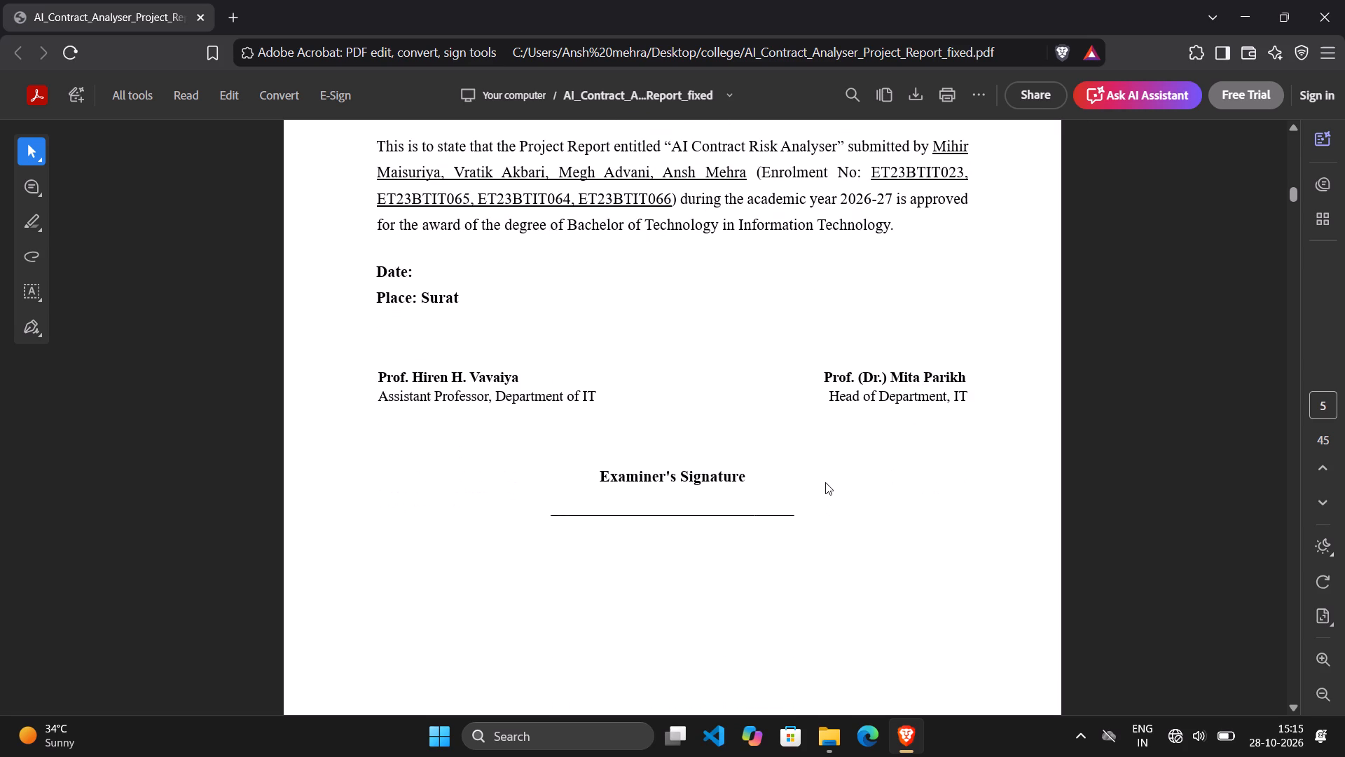
Check the Acknowledgements page, including its closing paragraph and the block of student names and enrollment numbers.
scroll(825, 482, down, 9)
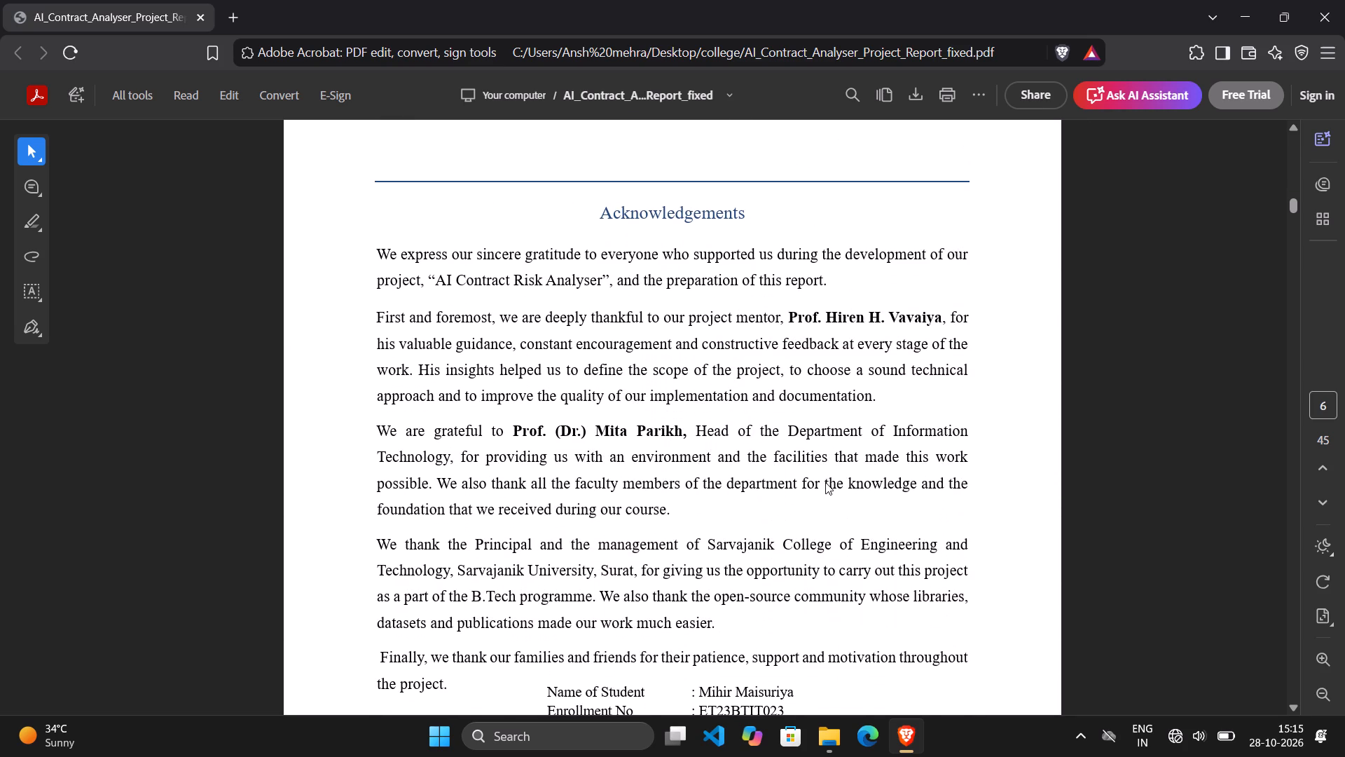
scroll(825, 482, down, 3)
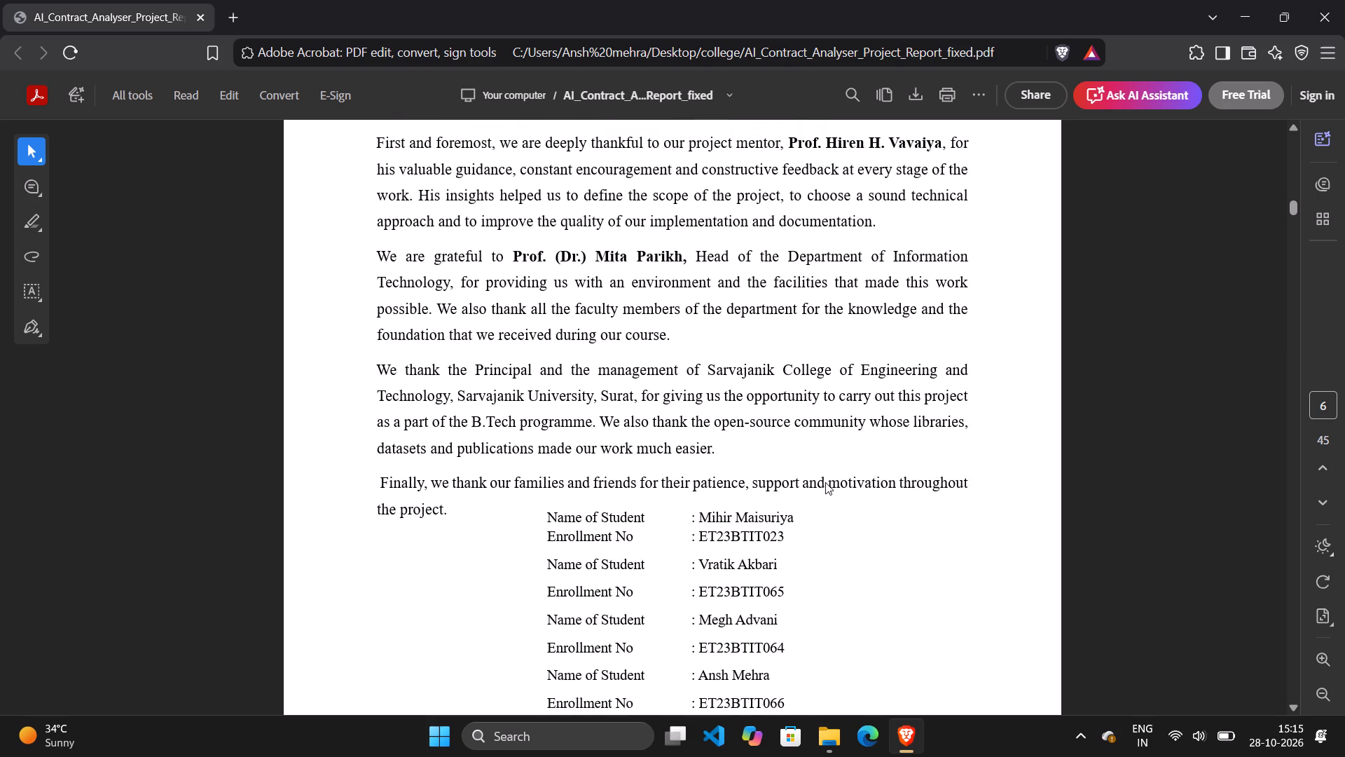
scroll(825, 482, down, 4)
scroll(825, 482, up, 1)
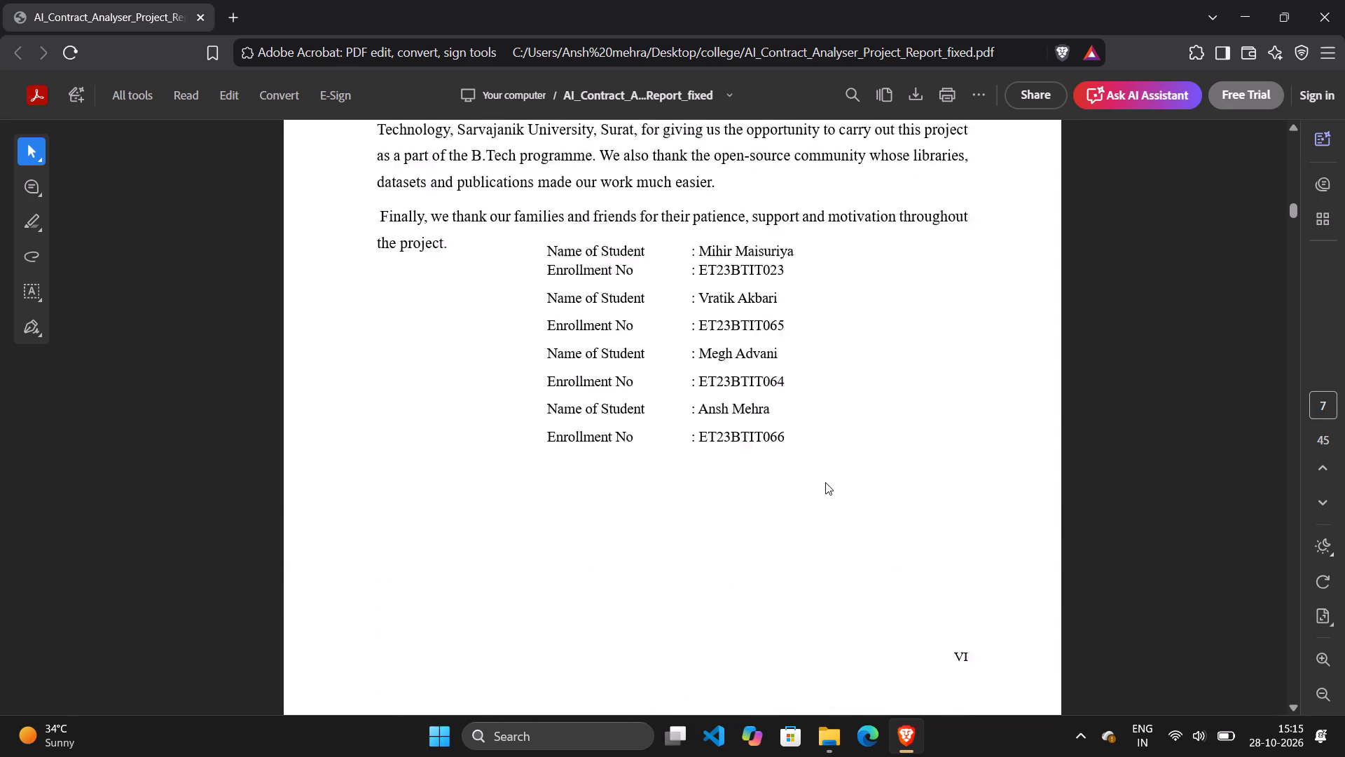
scroll(825, 482, up, 1)
scroll(825, 482, down, 9)
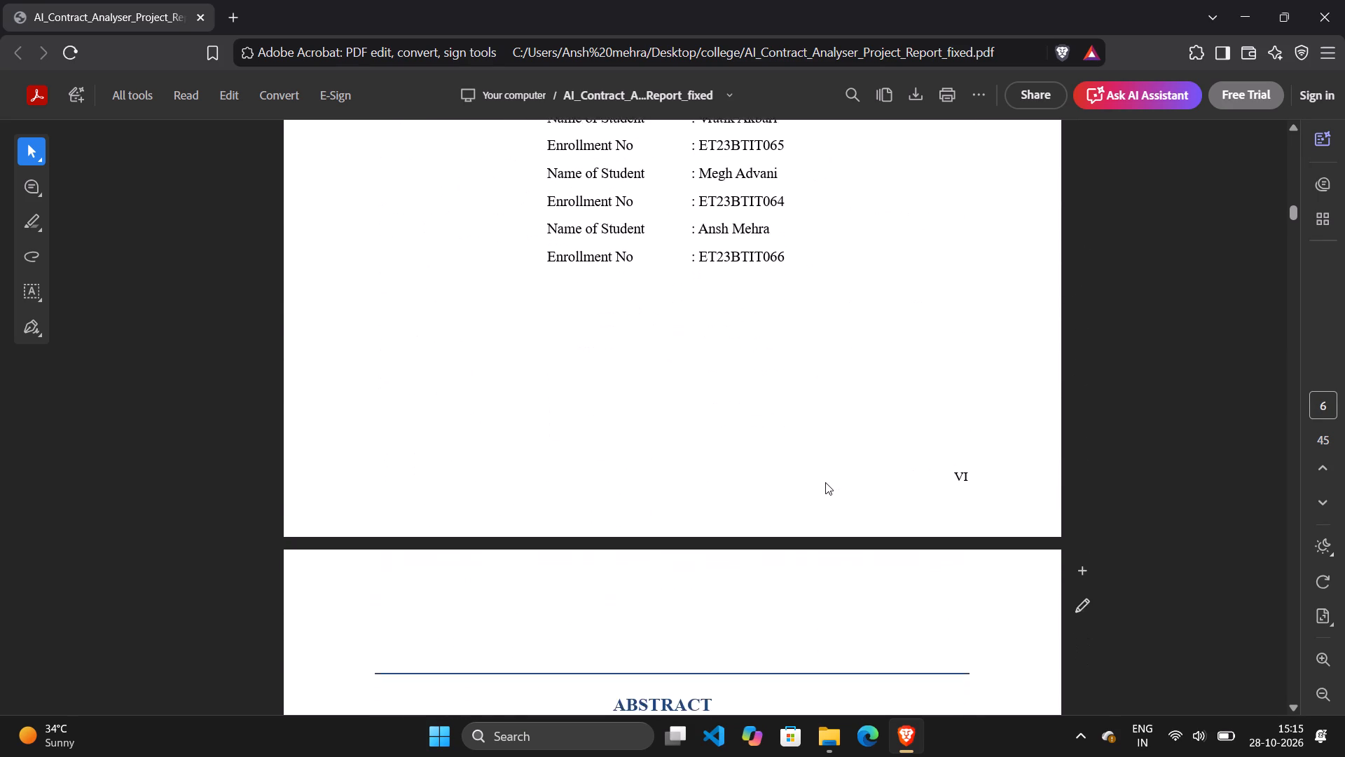
Check the Abstract page through its keywords and page number.
scroll(825, 482, down, 2)
scroll(825, 482, up, 1)
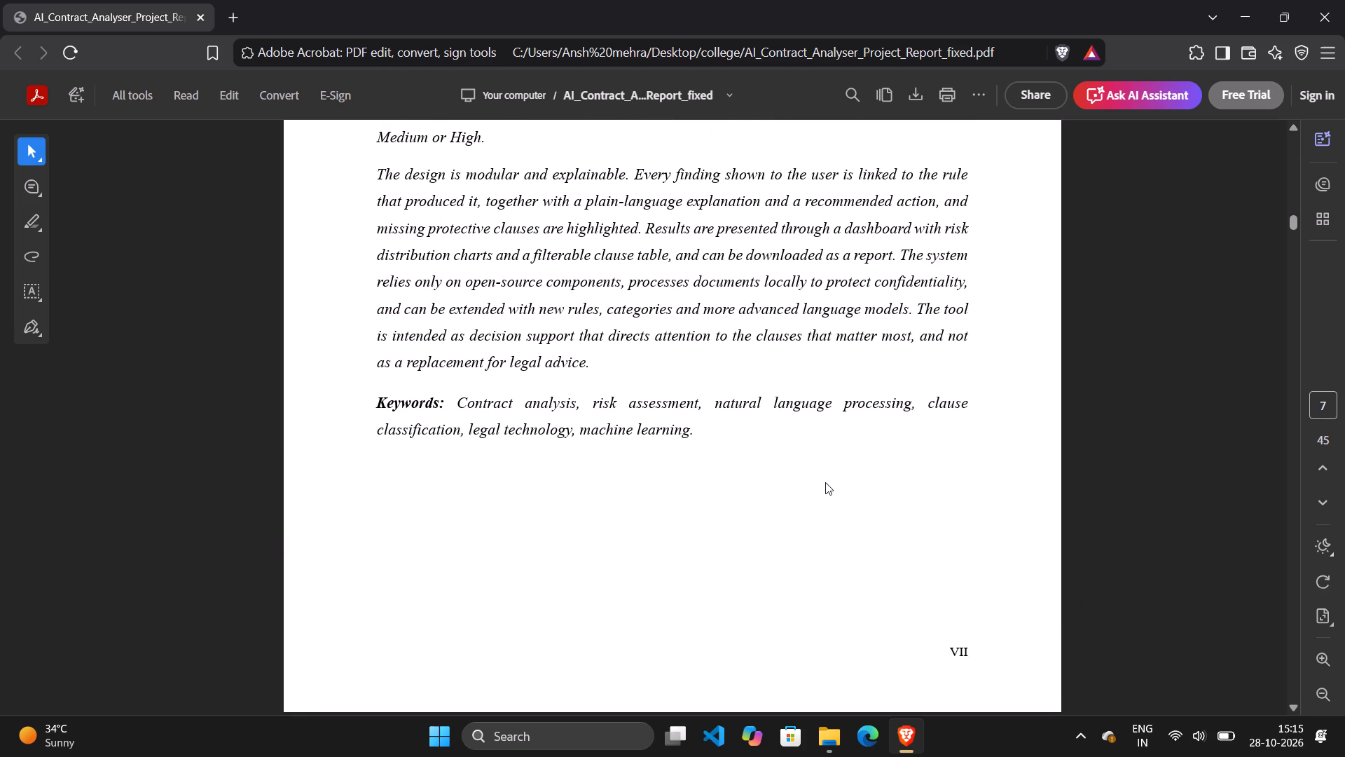
key(Down)
key(Down)
click(825, 482)
key(Down)
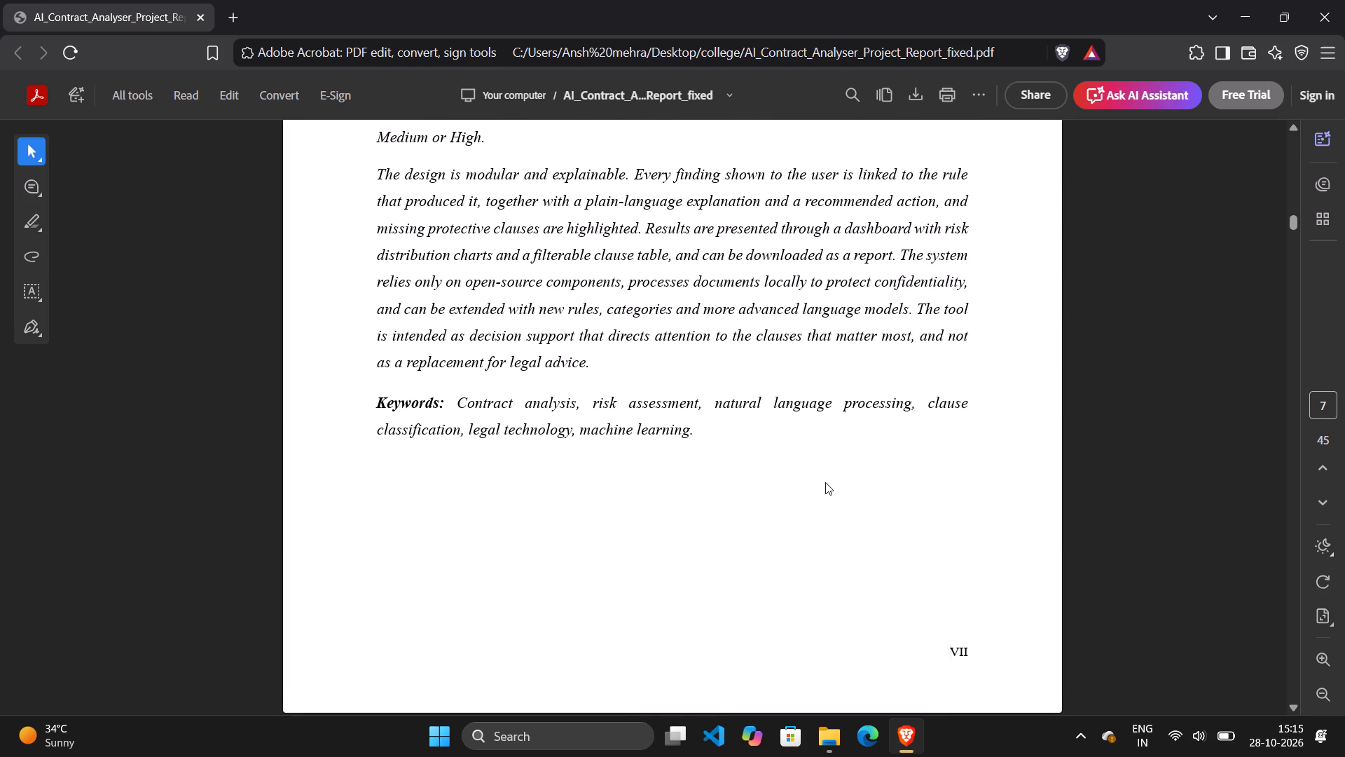
key(Down)
key(Down)
key(Down)
key(Down)
key(Down)
key(Down)
key(Down)
key(Down)
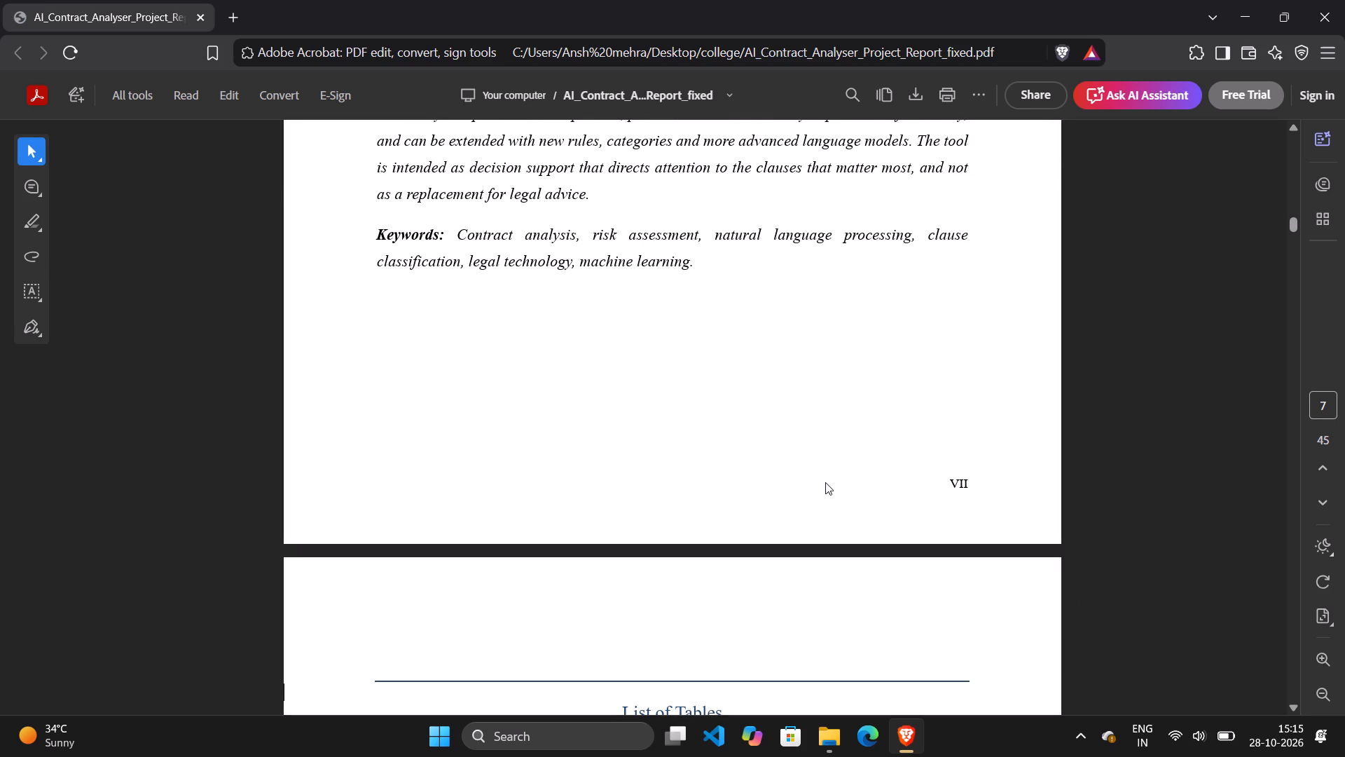
key(Down)
Check the List of Tables, the List of Figures, and the List of Symbols, Abbreviations and Nomenclature.
scroll(825, 482, down, 5)
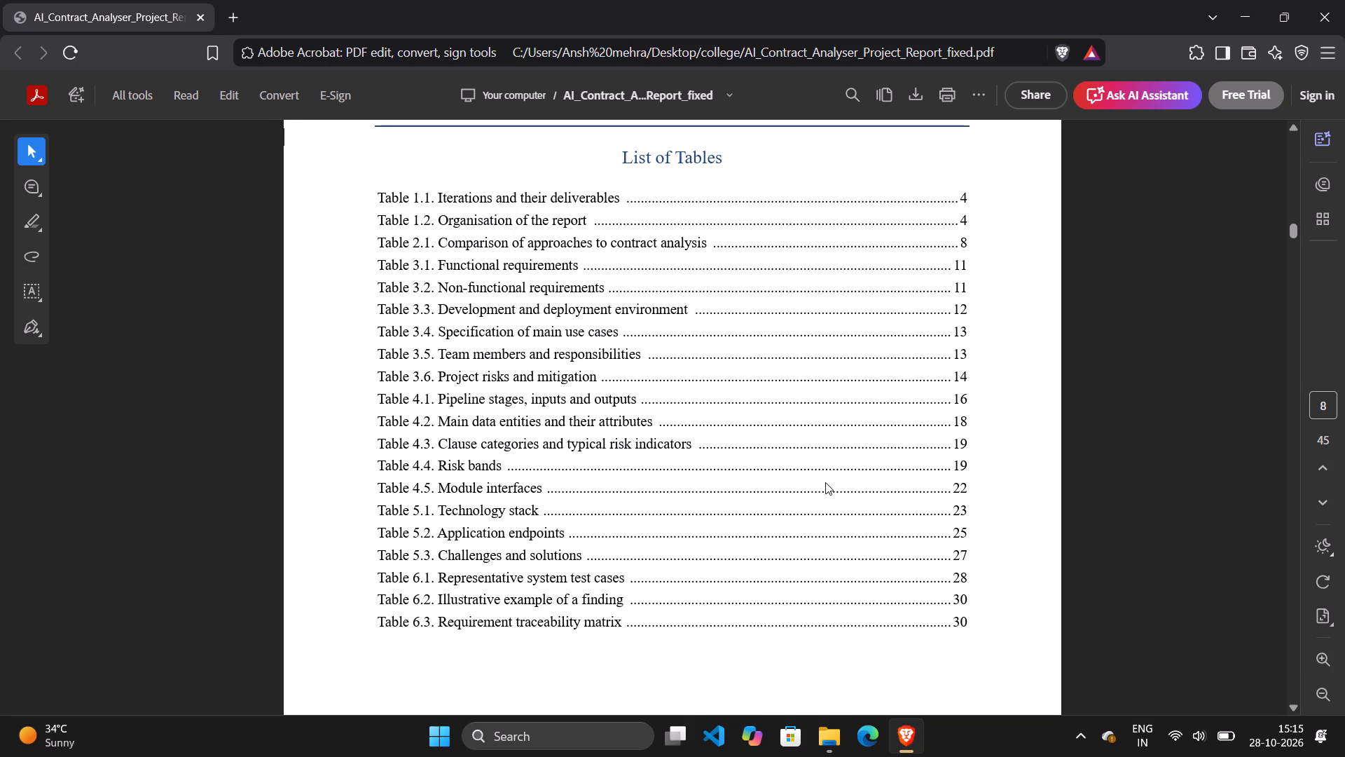
scroll(825, 482, down, 9)
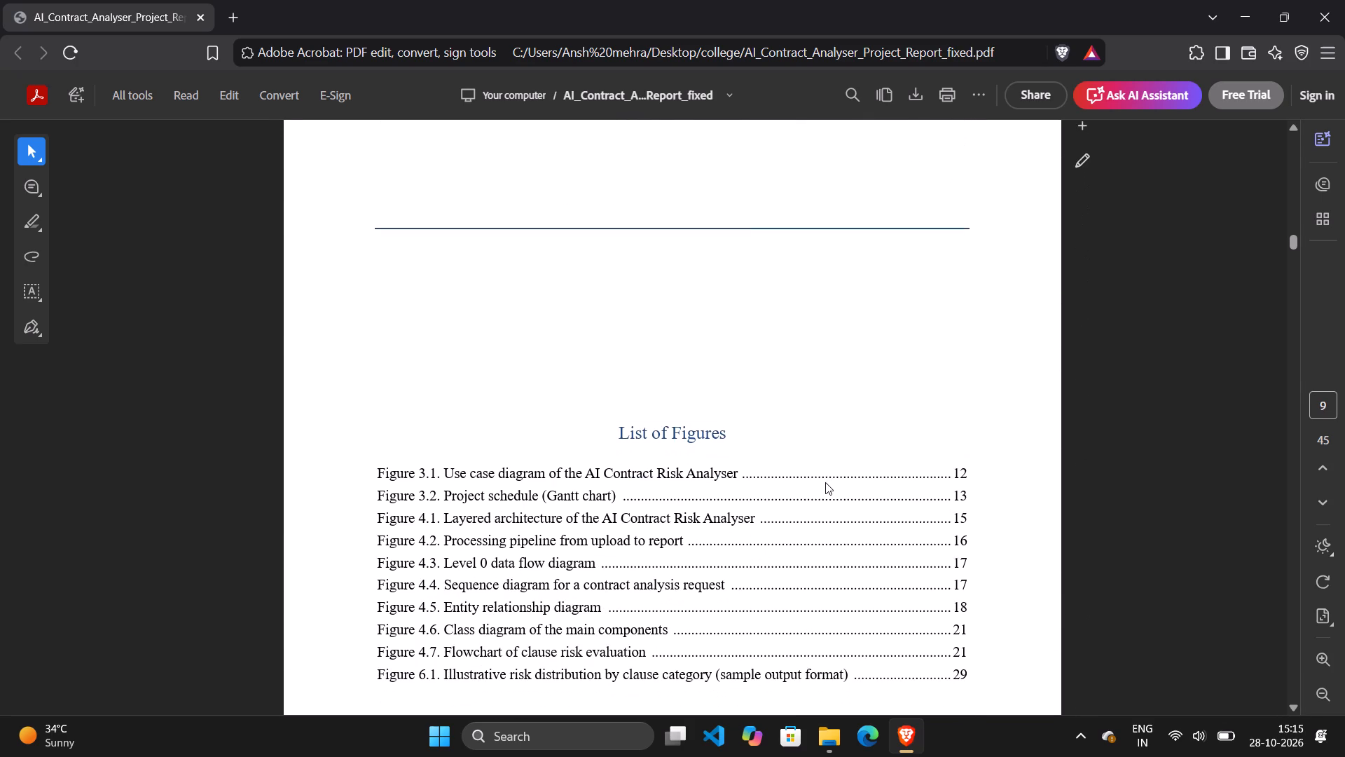
scroll(825, 482, down, 2)
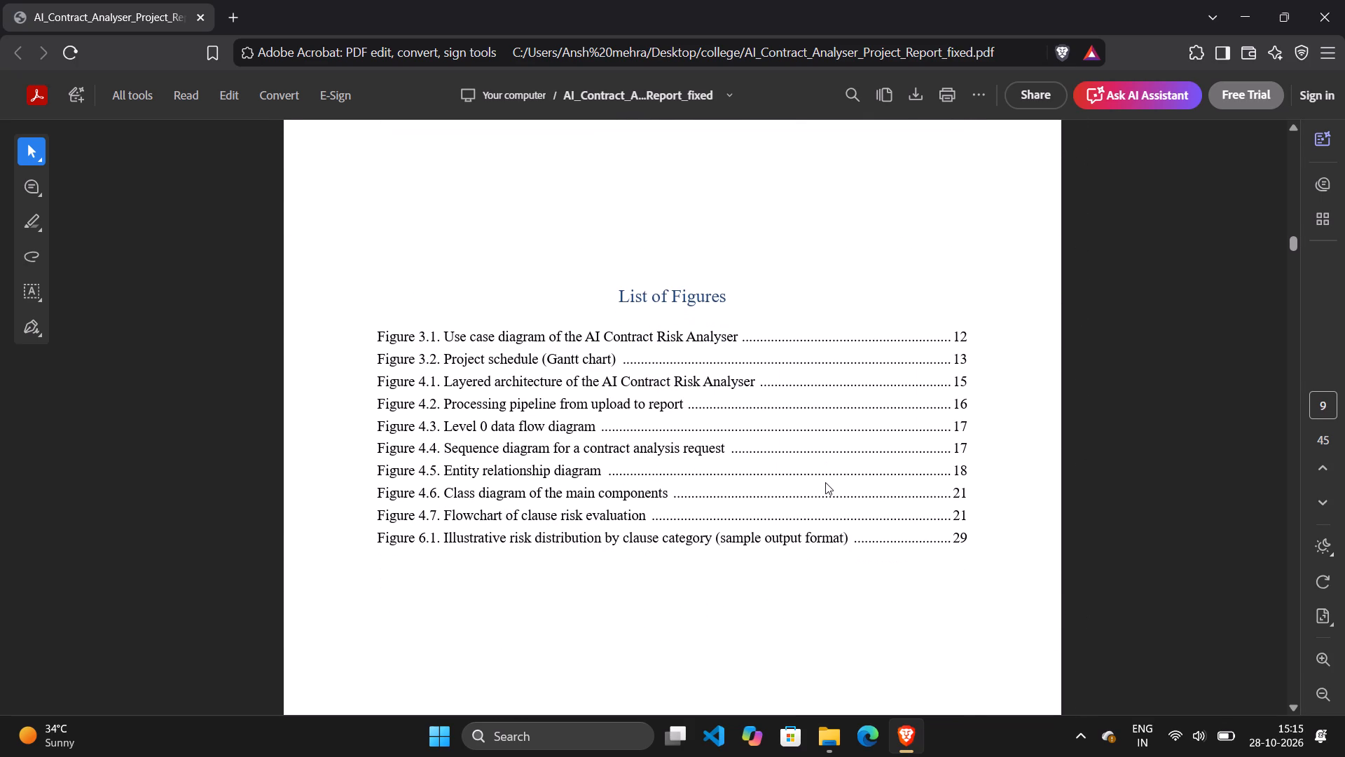
scroll(825, 482, down, 1)
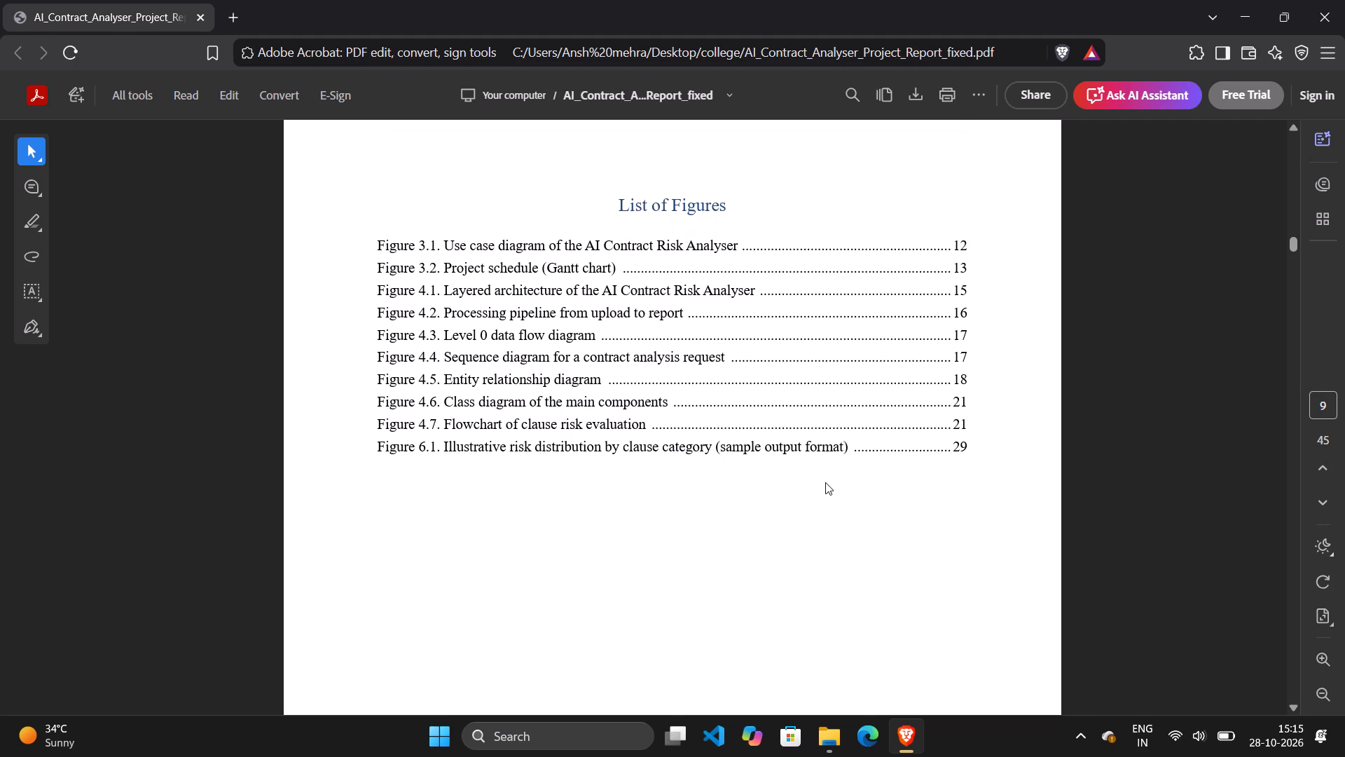
scroll(825, 482, down, 3)
scroll(825, 482, up, 2)
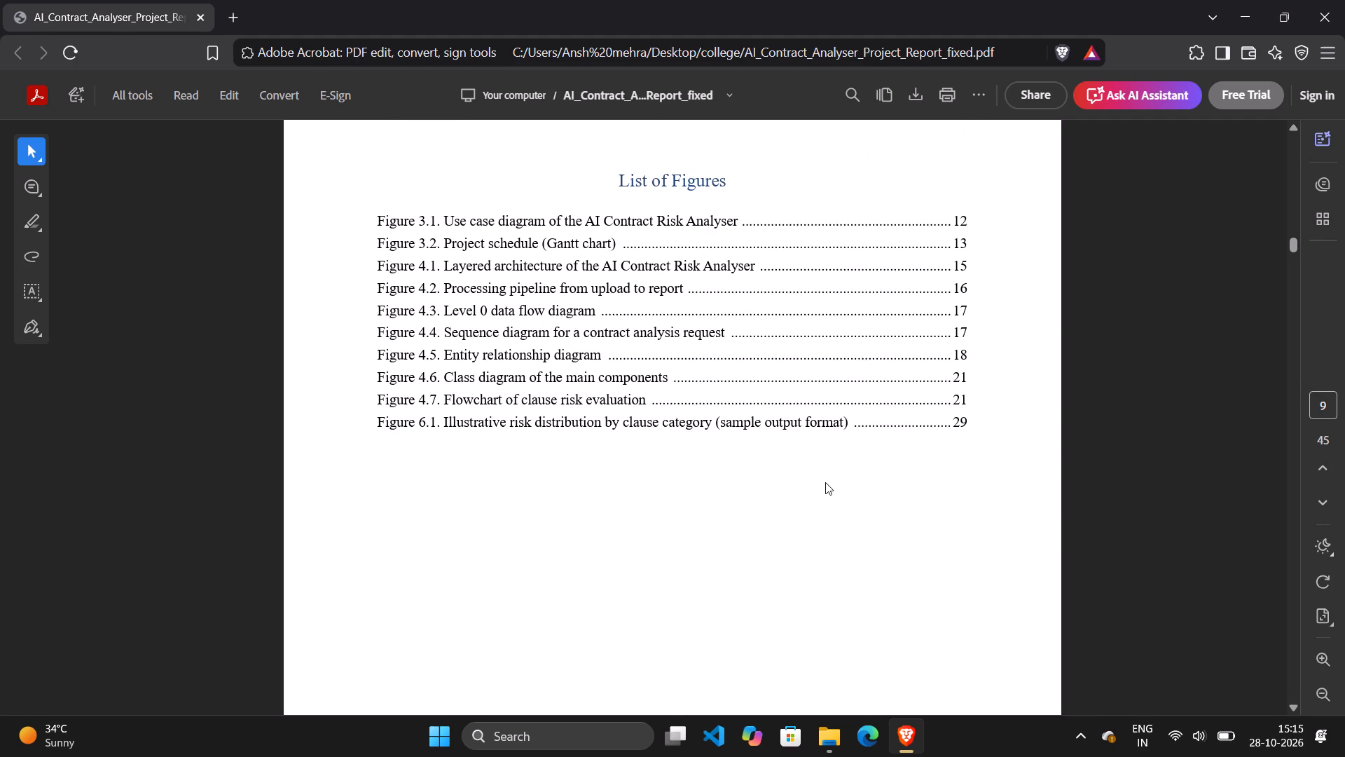
scroll(825, 482, down, 8)
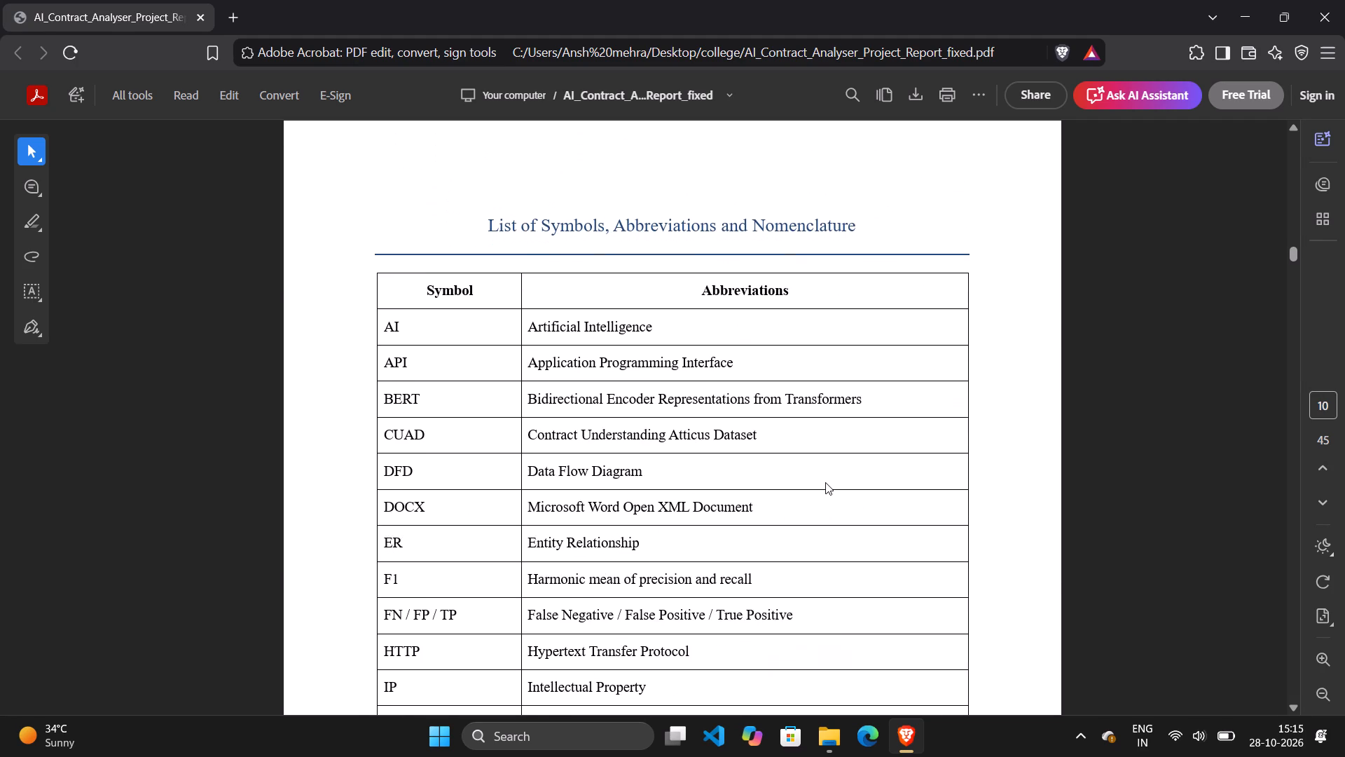
scroll(825, 482, down, 5)
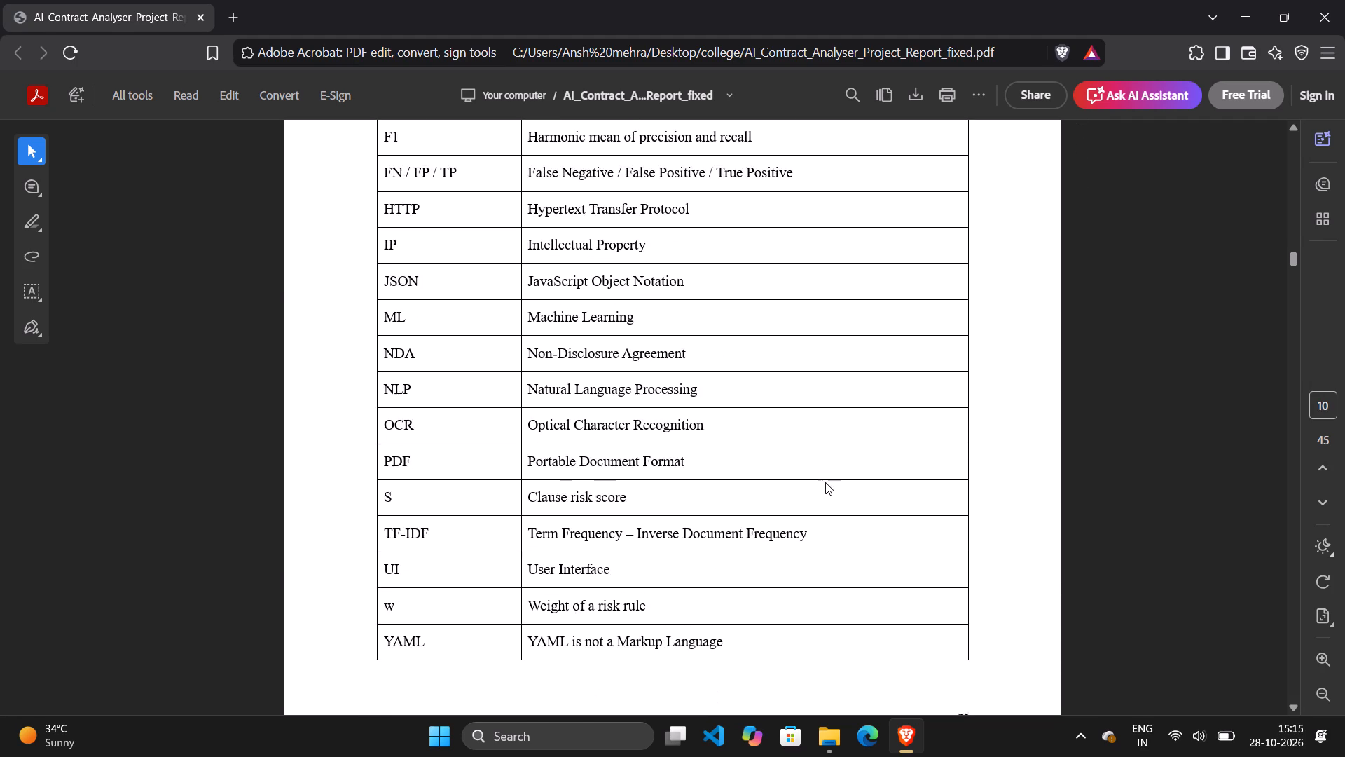
Review the Introduction chapter from section 1.1 Background through section 1.6 Development Methodology and Table 1.1.
scroll(825, 482, down, 8)
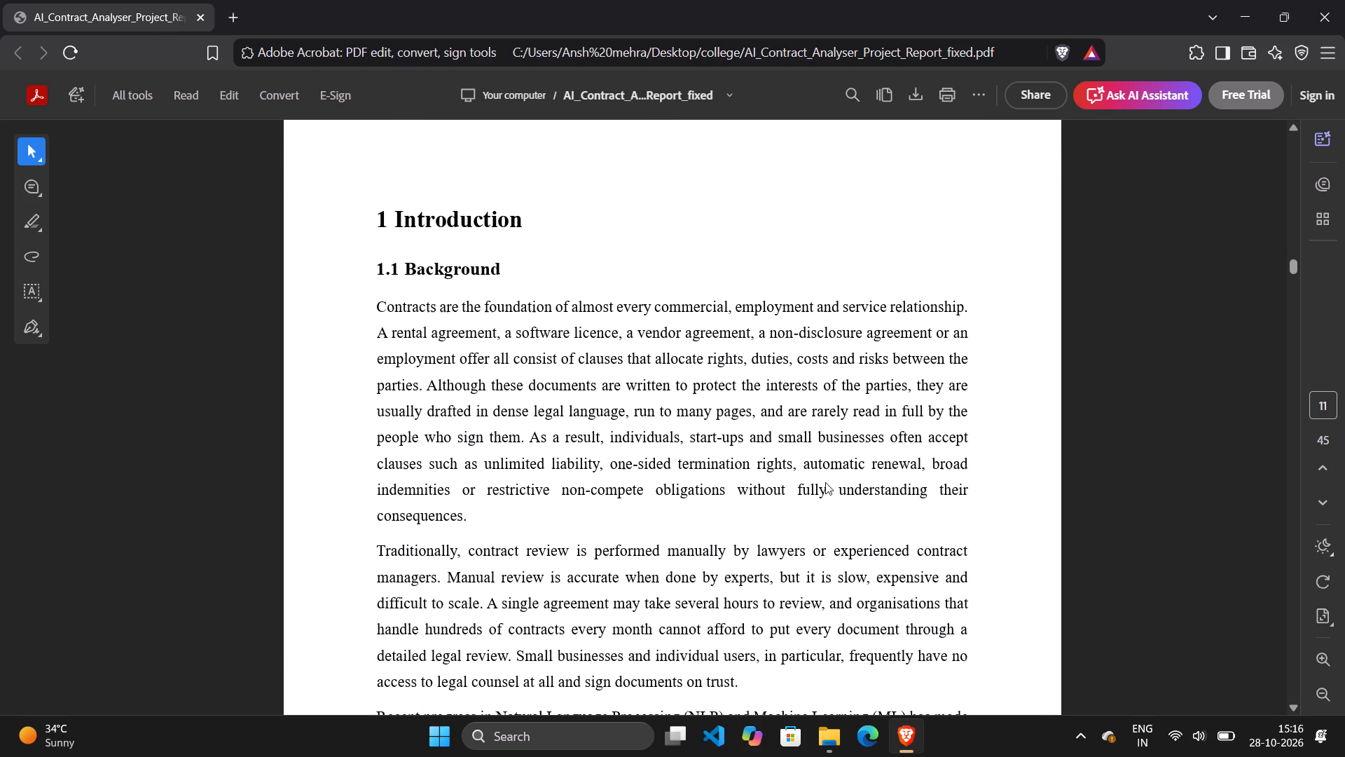
scroll(825, 482, down, 3)
scroll(825, 482, up, 2)
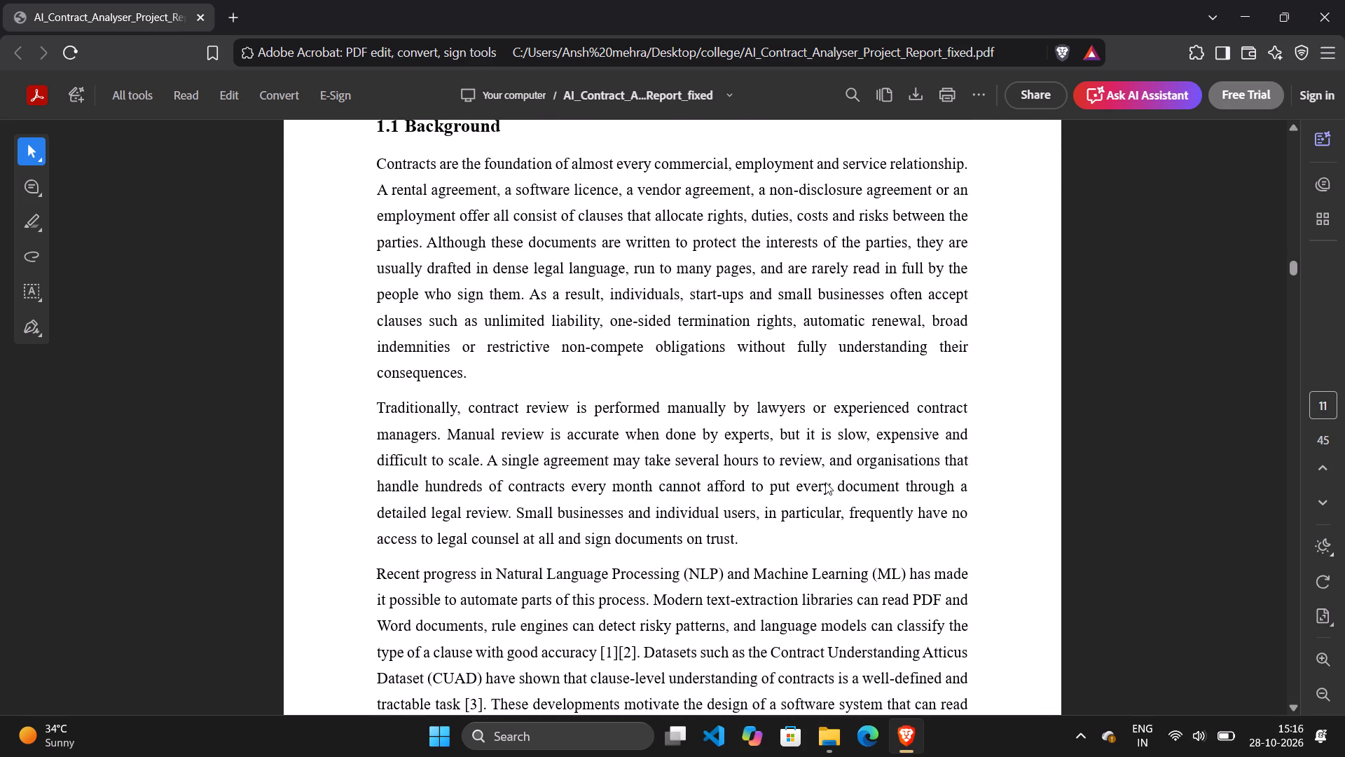
scroll(825, 482, down, 4)
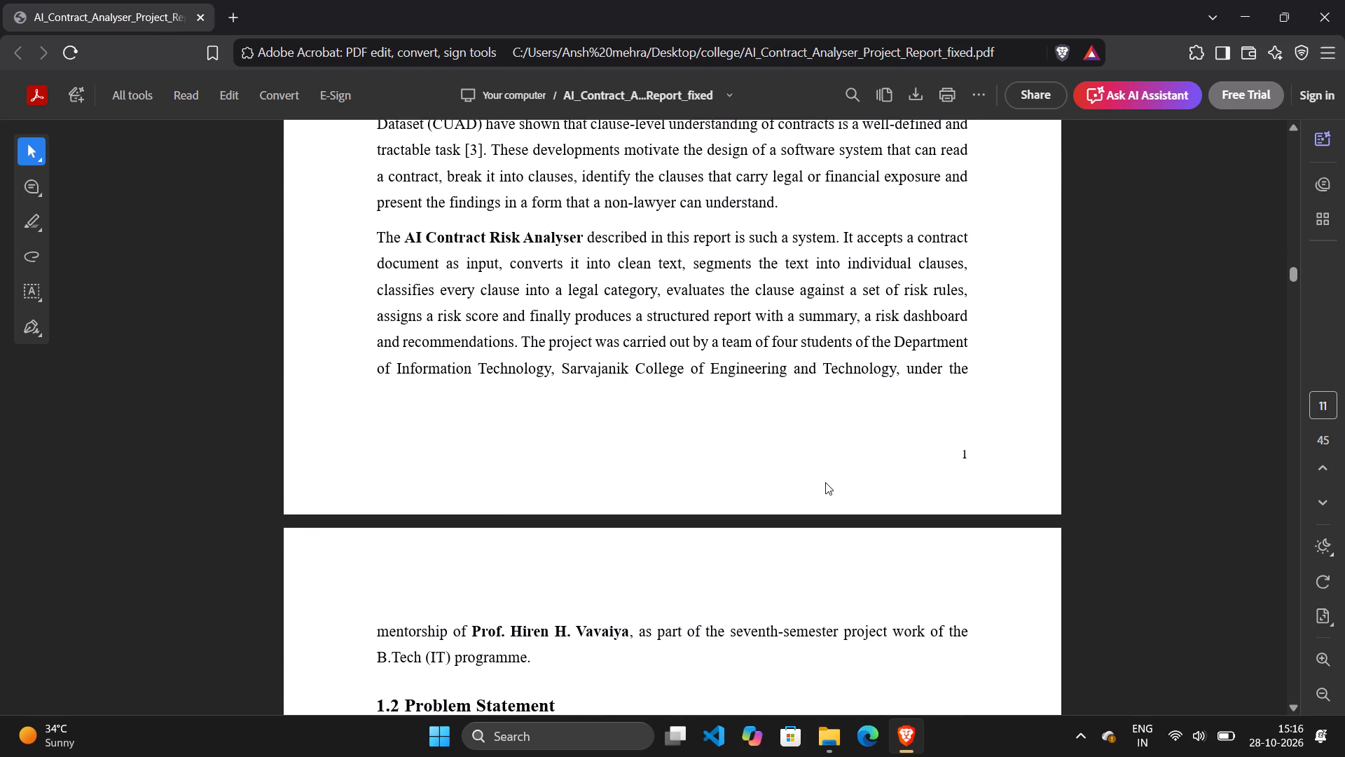
scroll(825, 482, down, 3)
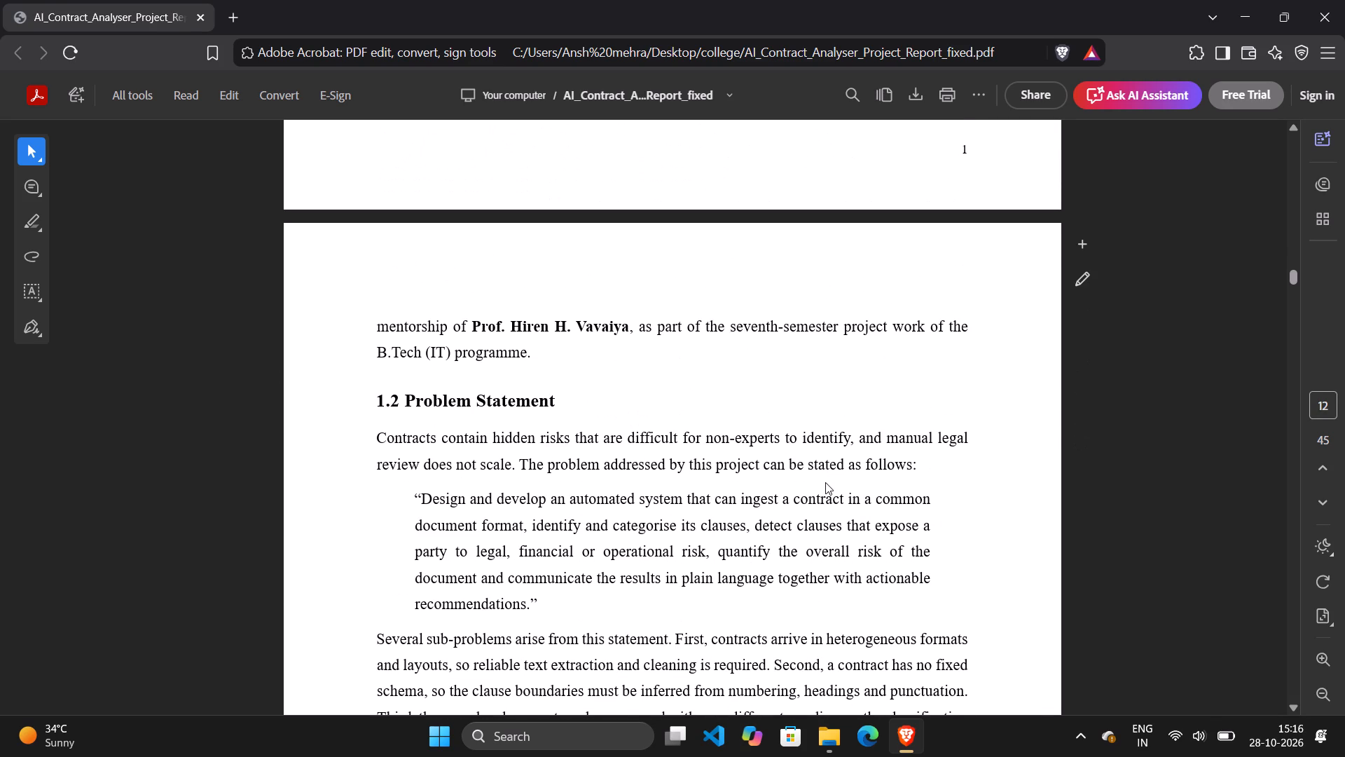
scroll(825, 482, down, 7)
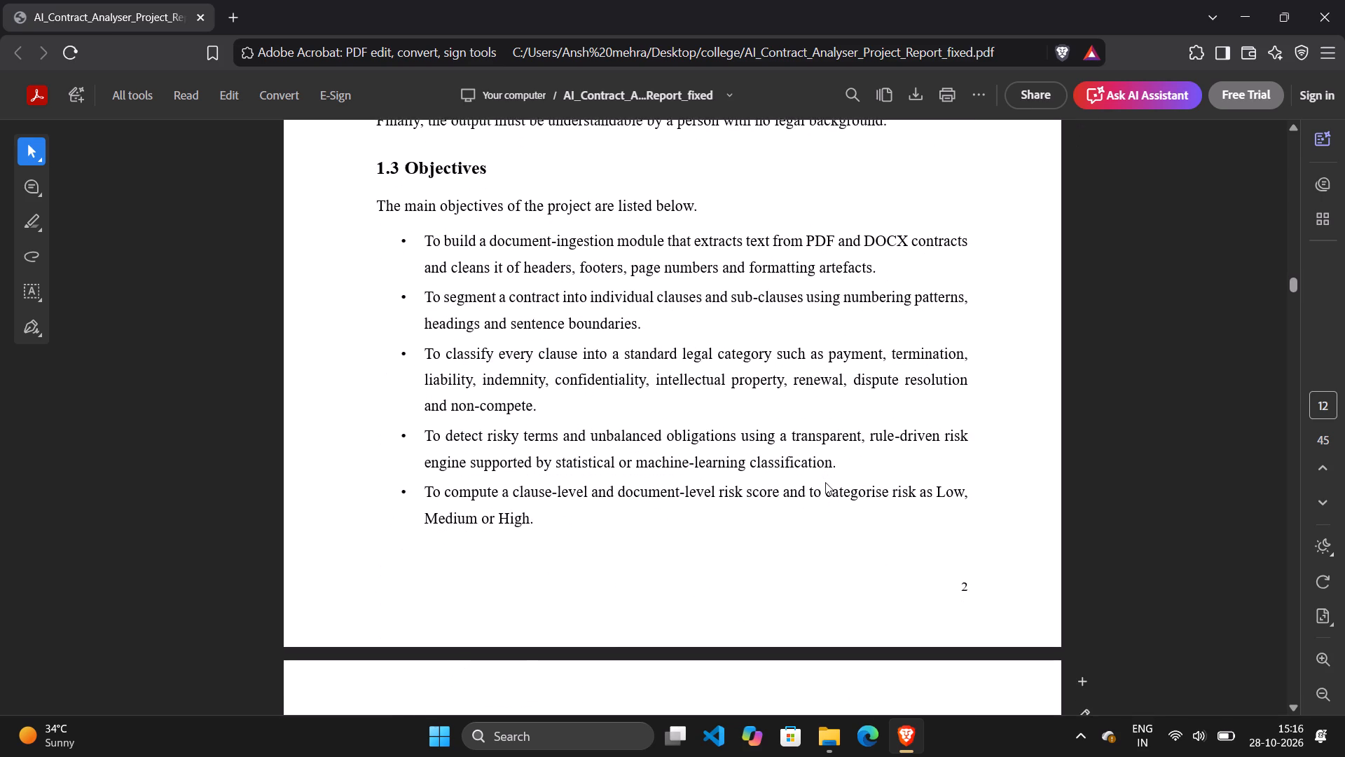
scroll(825, 482, down, 6)
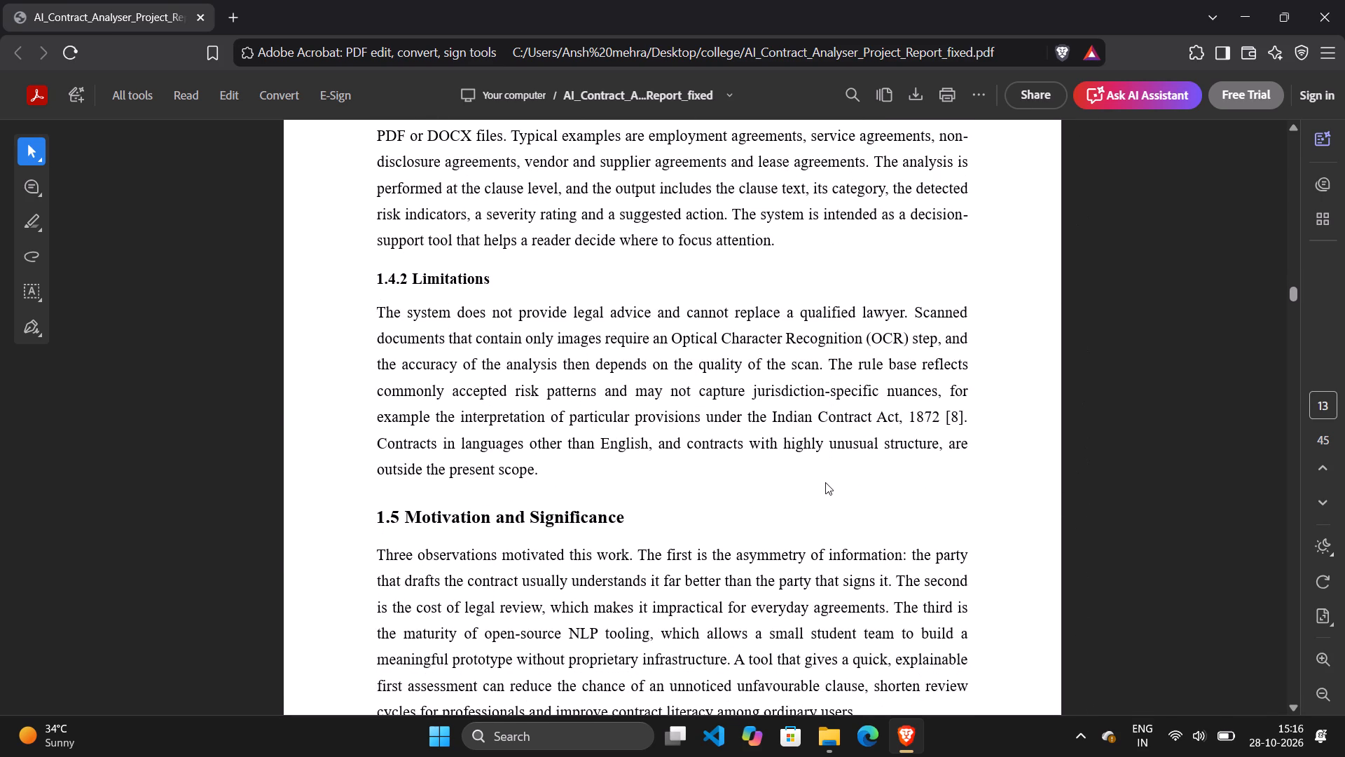
scroll(825, 482, down, 6)
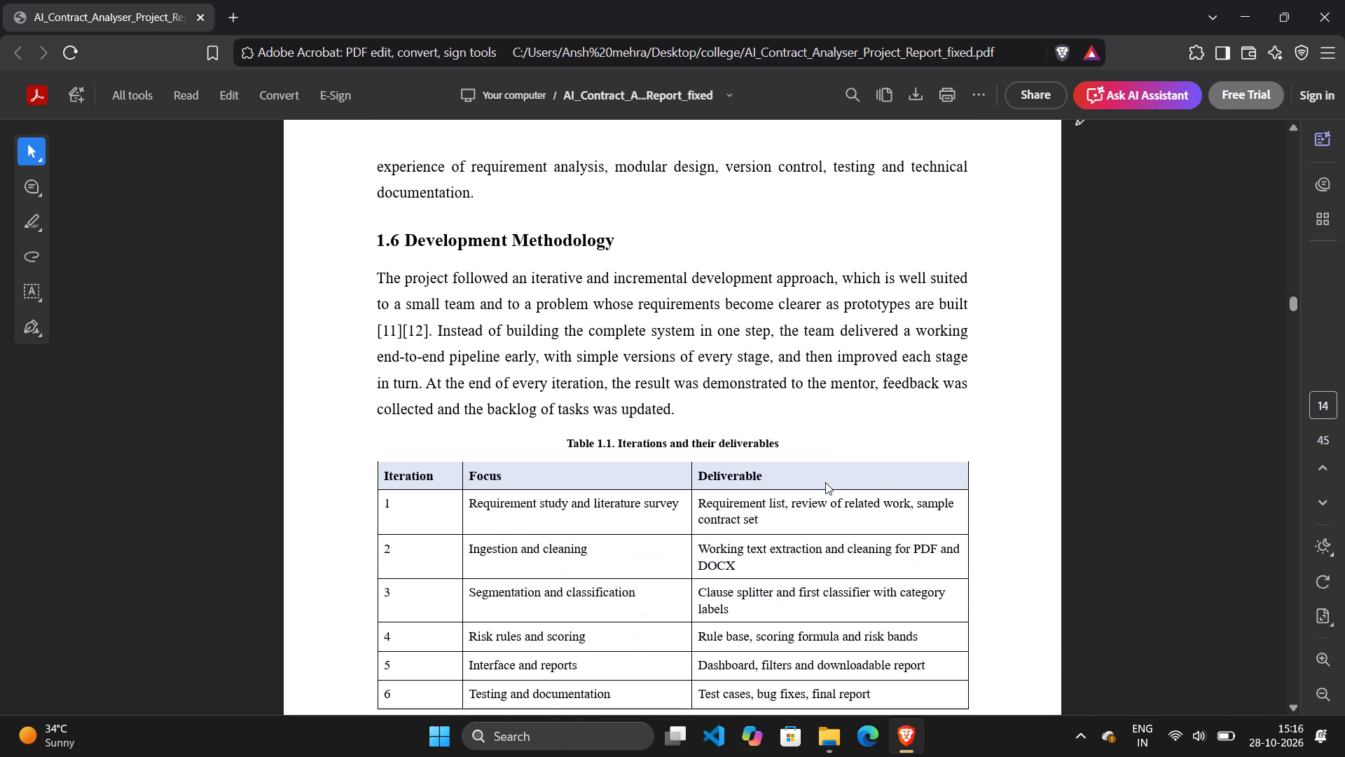
scroll(825, 482, down, 2)
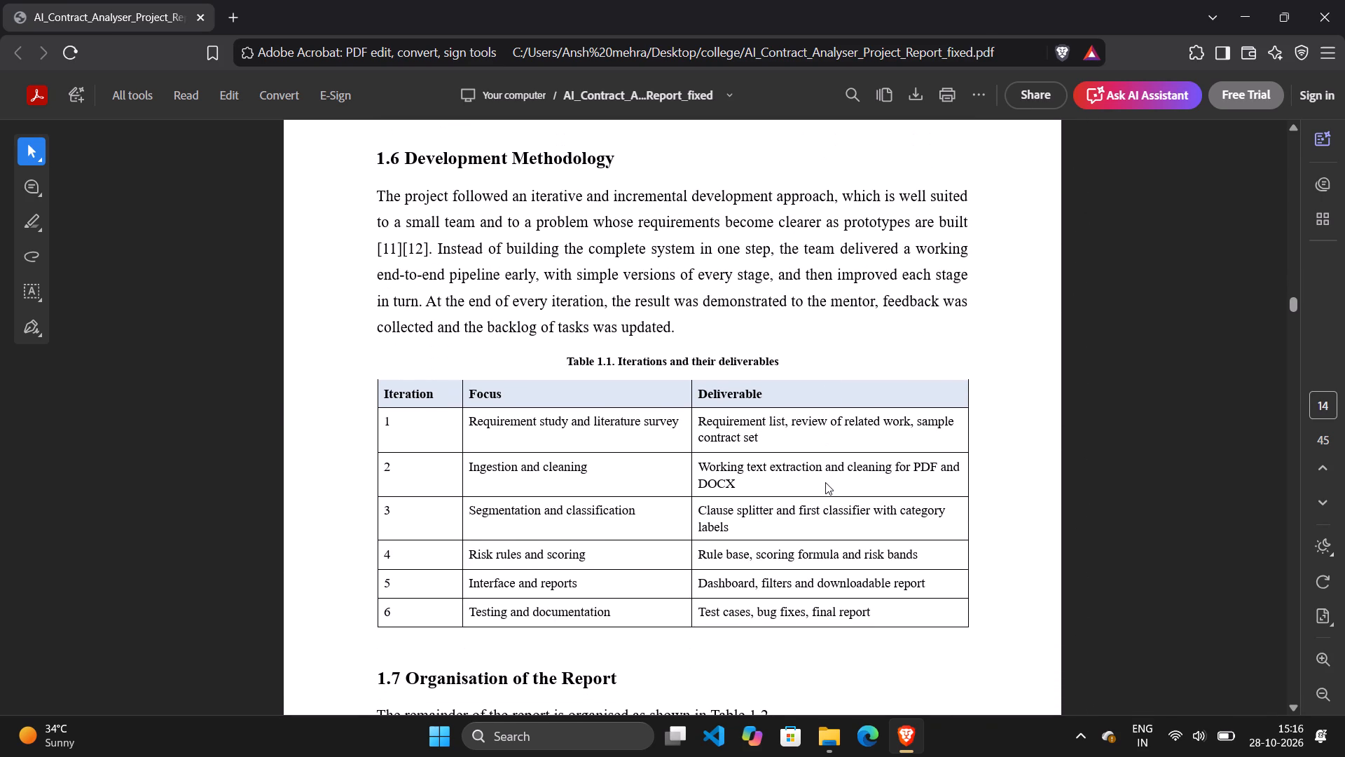
Check section 1.7 Organisation of the Report and Table 1.2 at the end of the Introduction chapter.
scroll(825, 482, down, 8)
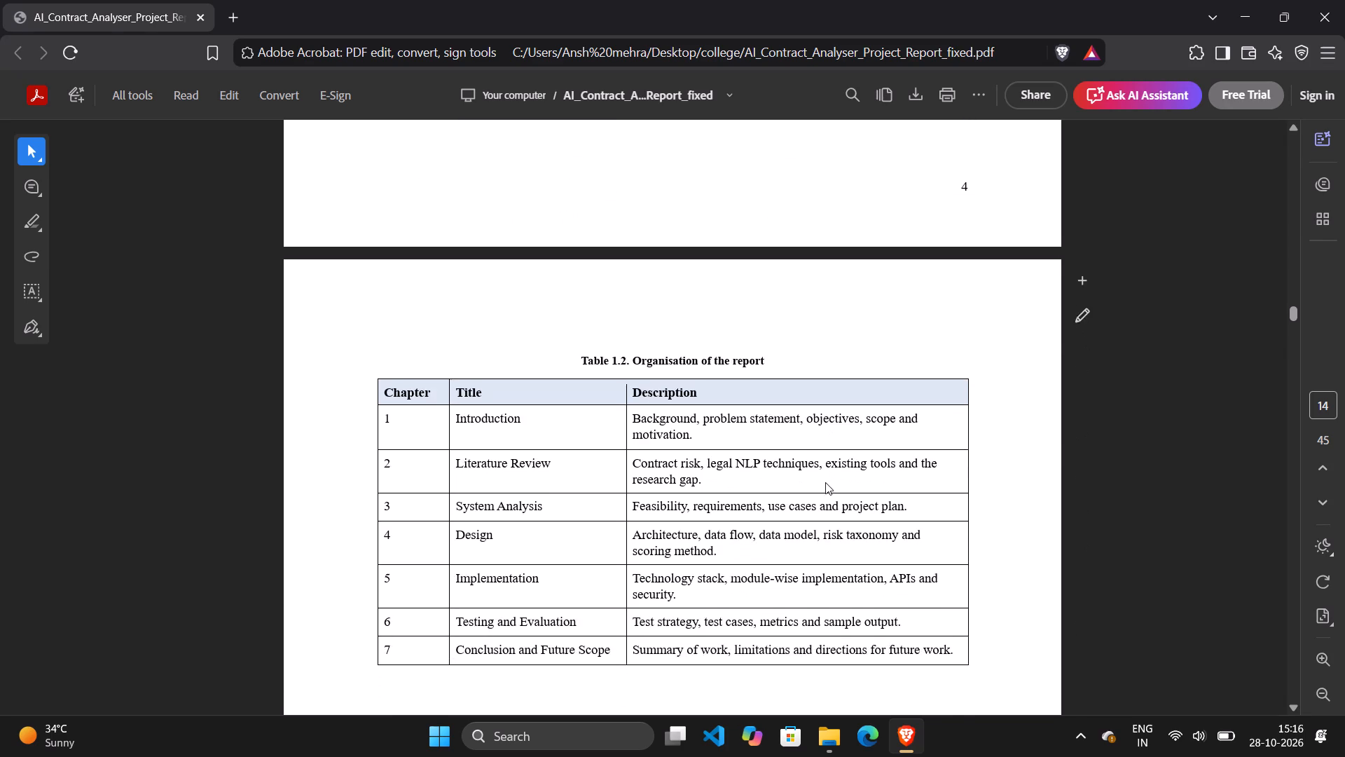
scroll(825, 482, down, 5)
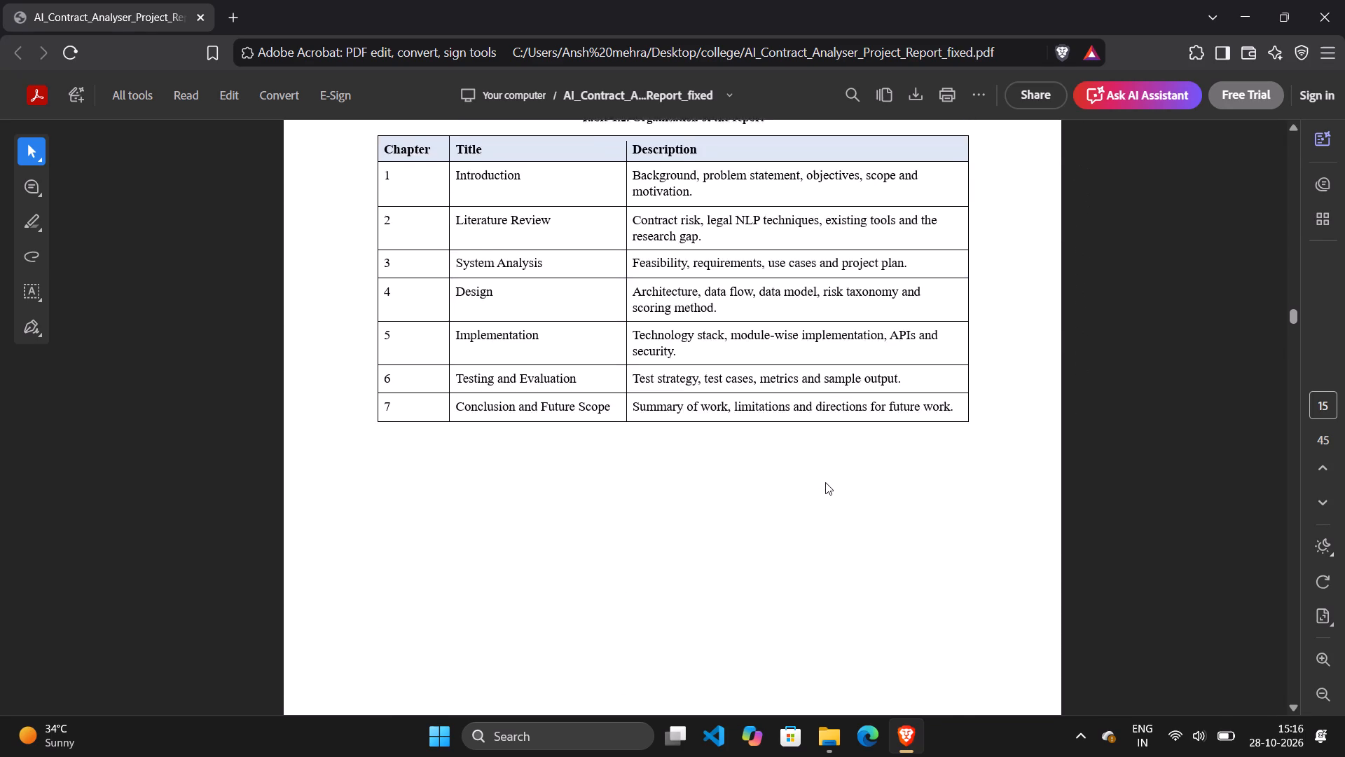
Review the Literature Review chapter through section 2.5 Research Gap and Proposed Approach, including Table 2.1 on approaches to contract analysis.
scroll(825, 482, down, 8)
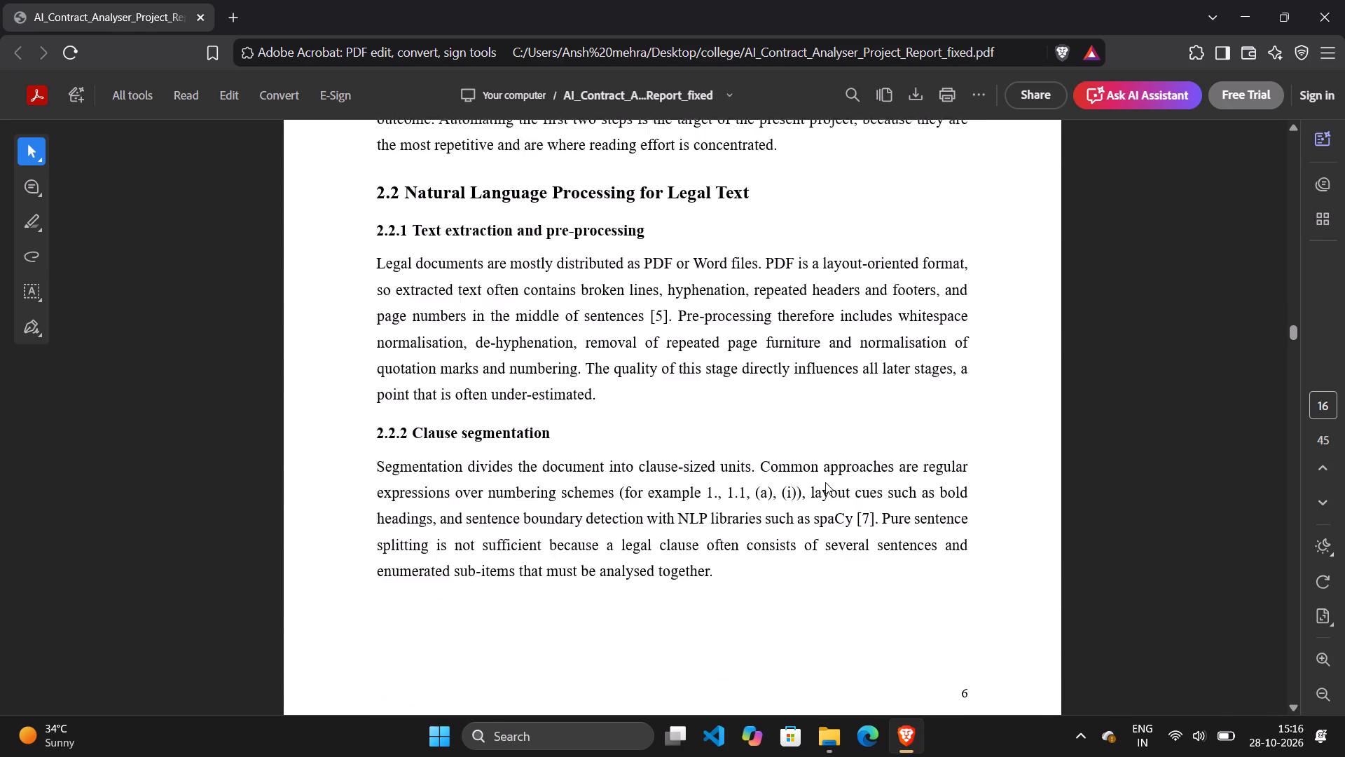
scroll(825, 482, down, 8)
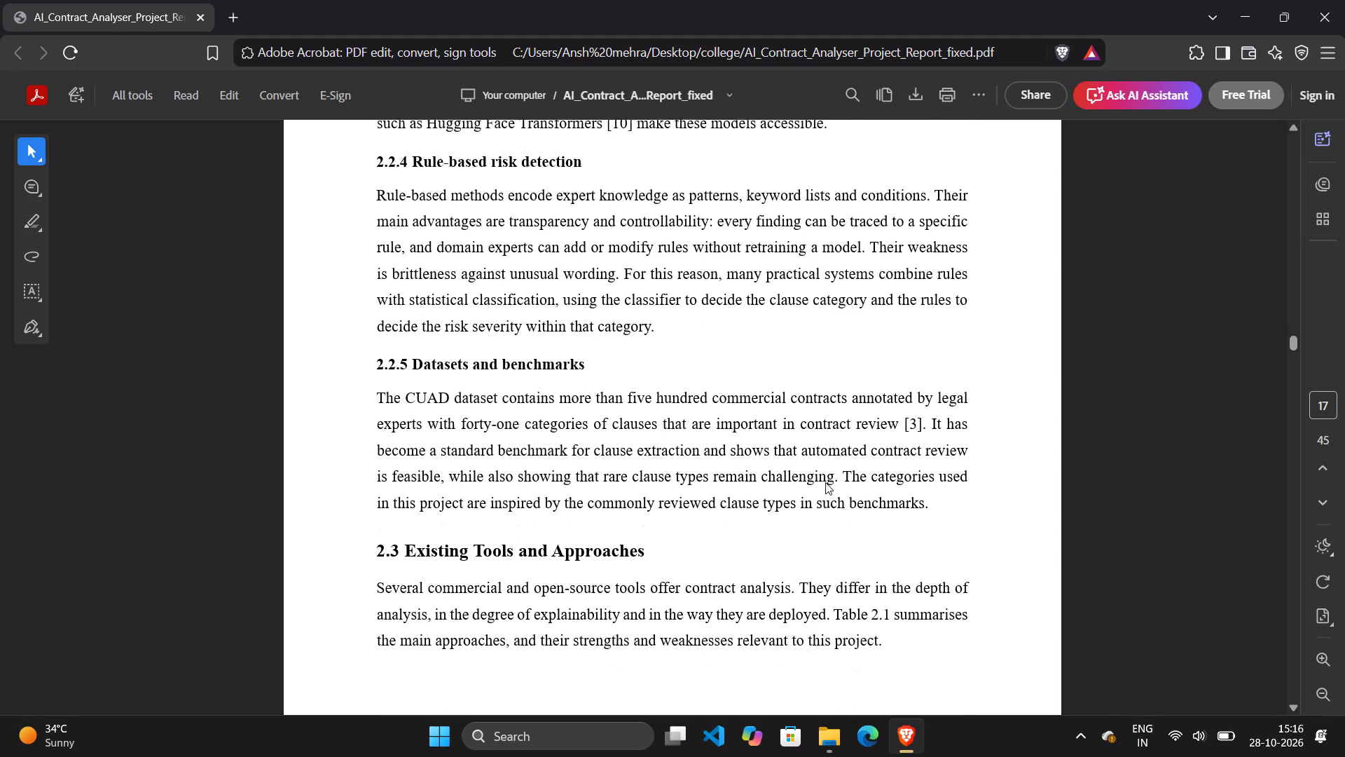
scroll(825, 482, down, 4)
scroll(825, 482, up, 1)
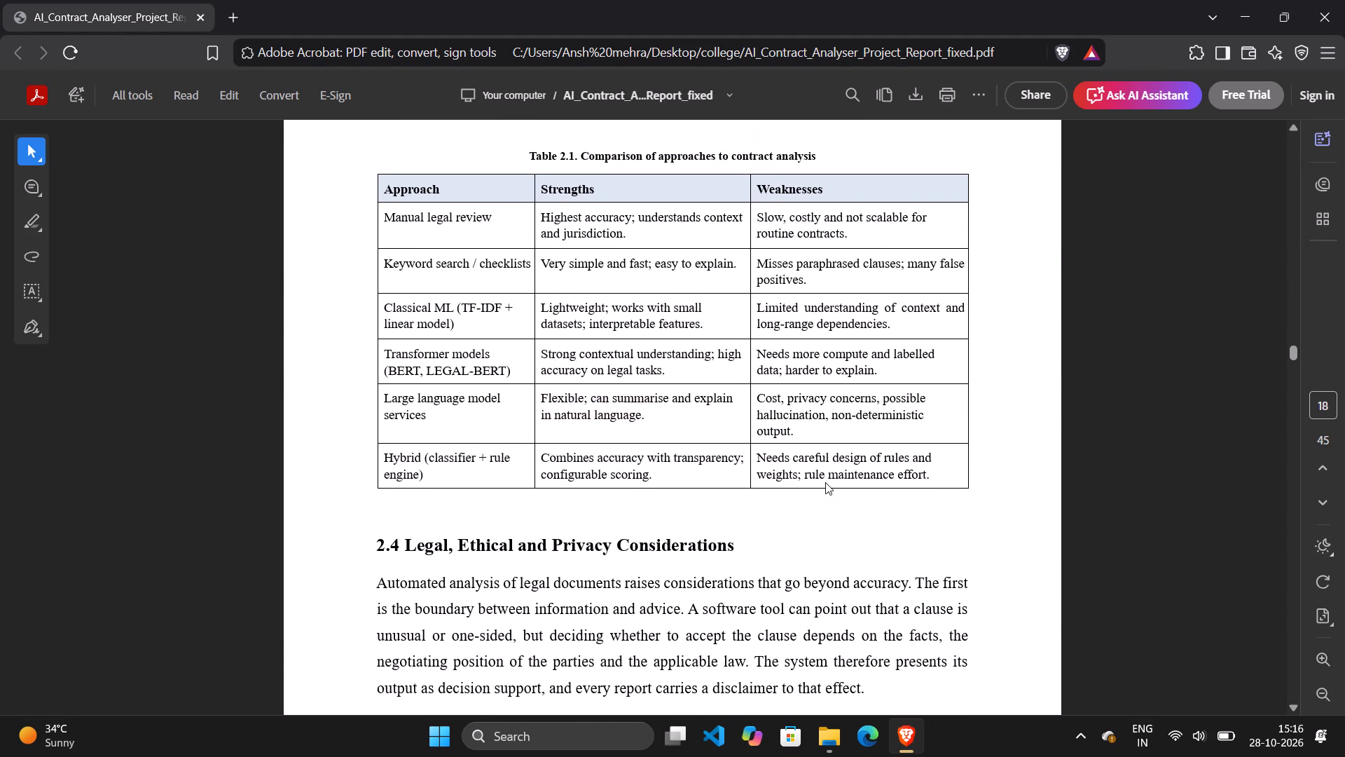
scroll(825, 482, up, 1)
scroll(825, 482, down, 6)
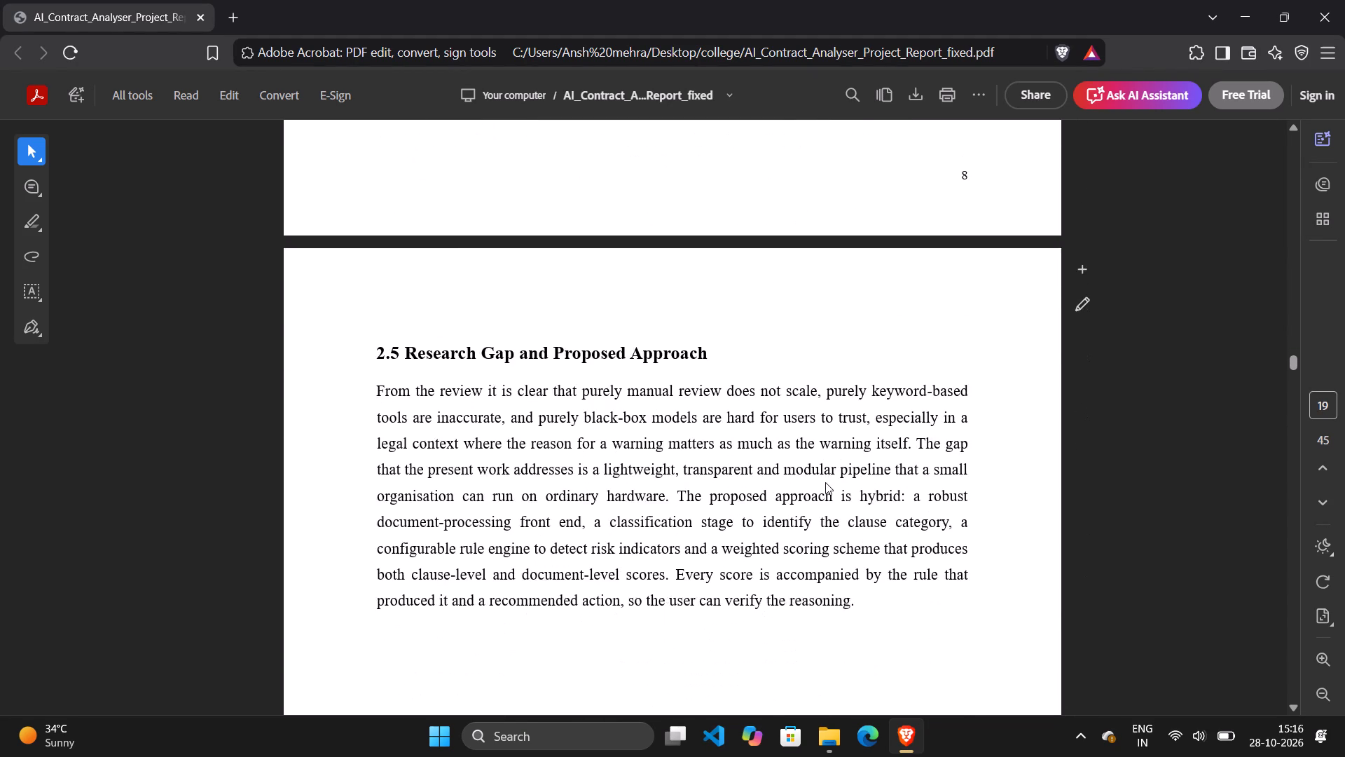
Review the System Analysis chapter's feasibility subsections and section 3.2 Functional Requirements.
scroll(825, 482, down, 7)
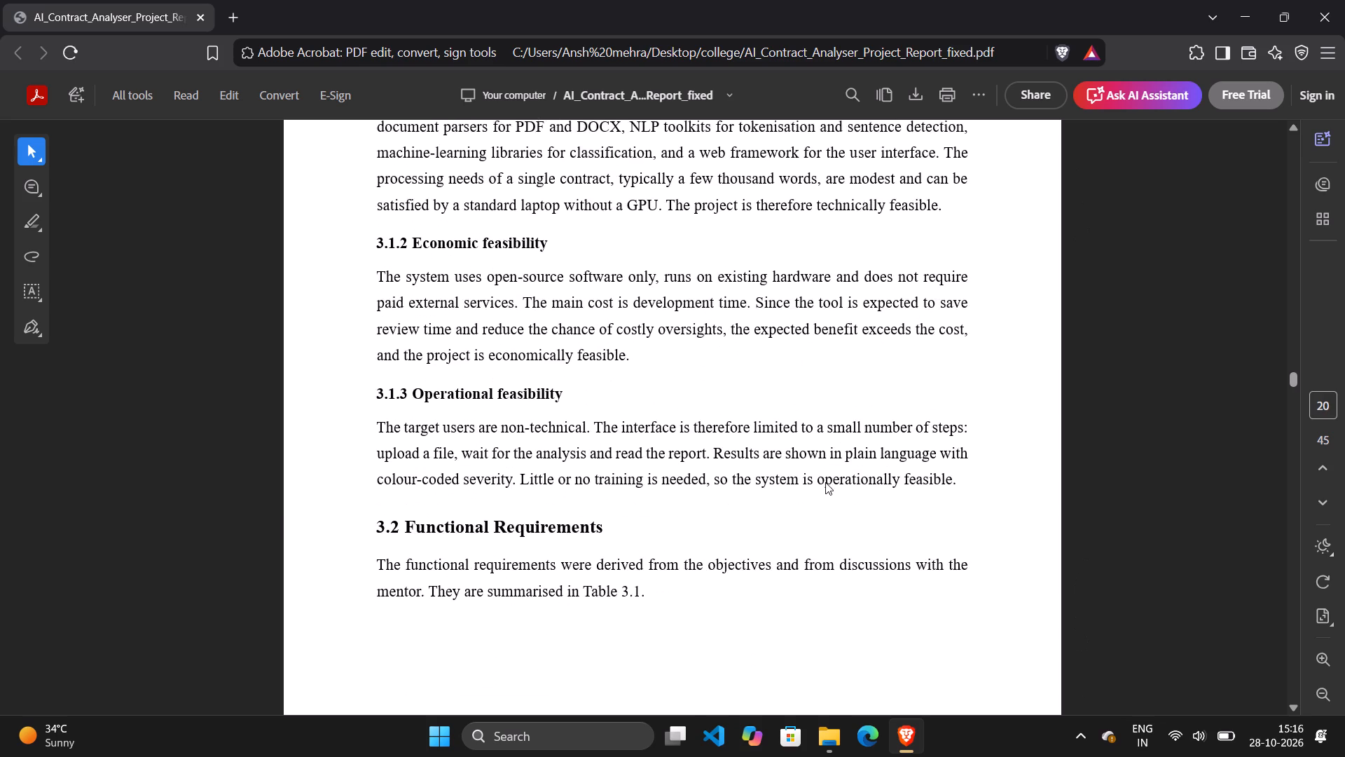
scroll(825, 482, down, 4)
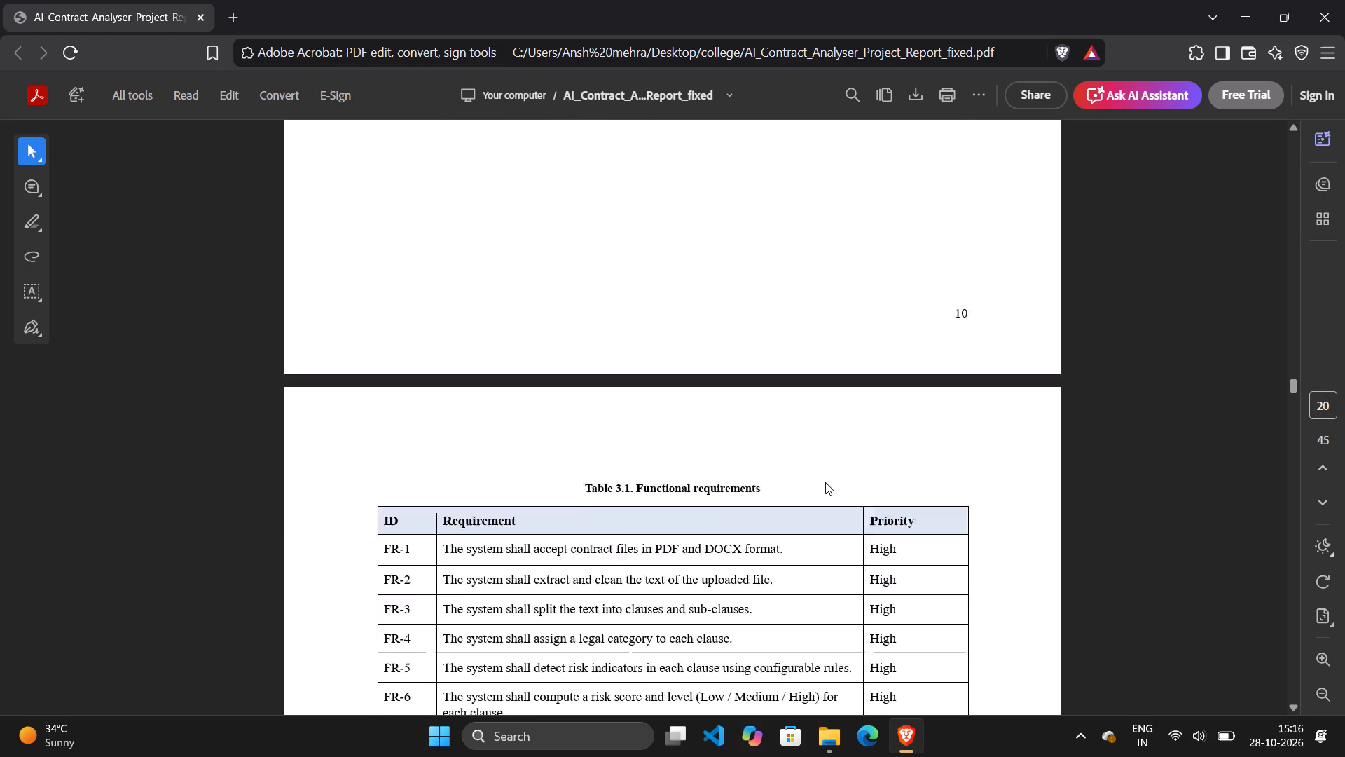
scroll(825, 482, down, 2)
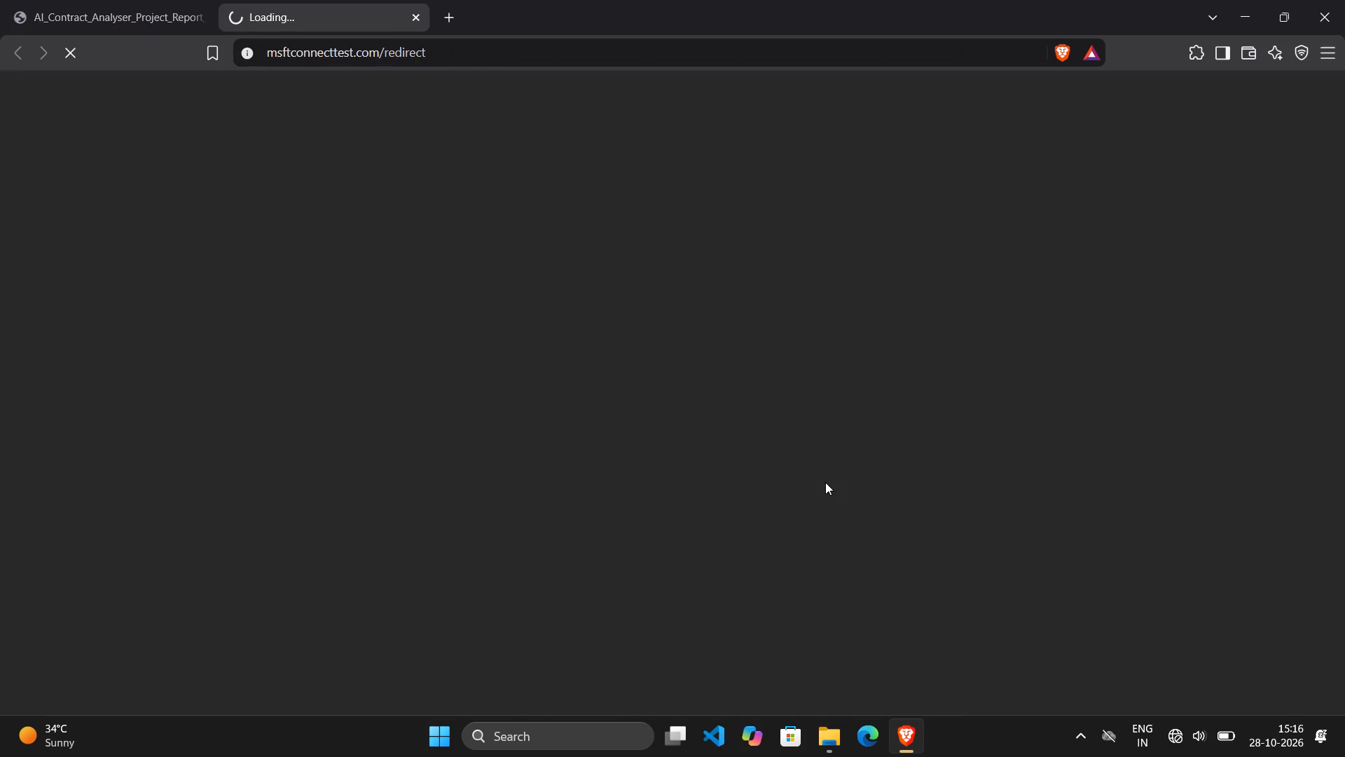
Return to the project report tab and check Tables 3.1 to 3.3 and the use case diagram in Figure 3.1.
click(177, 32)
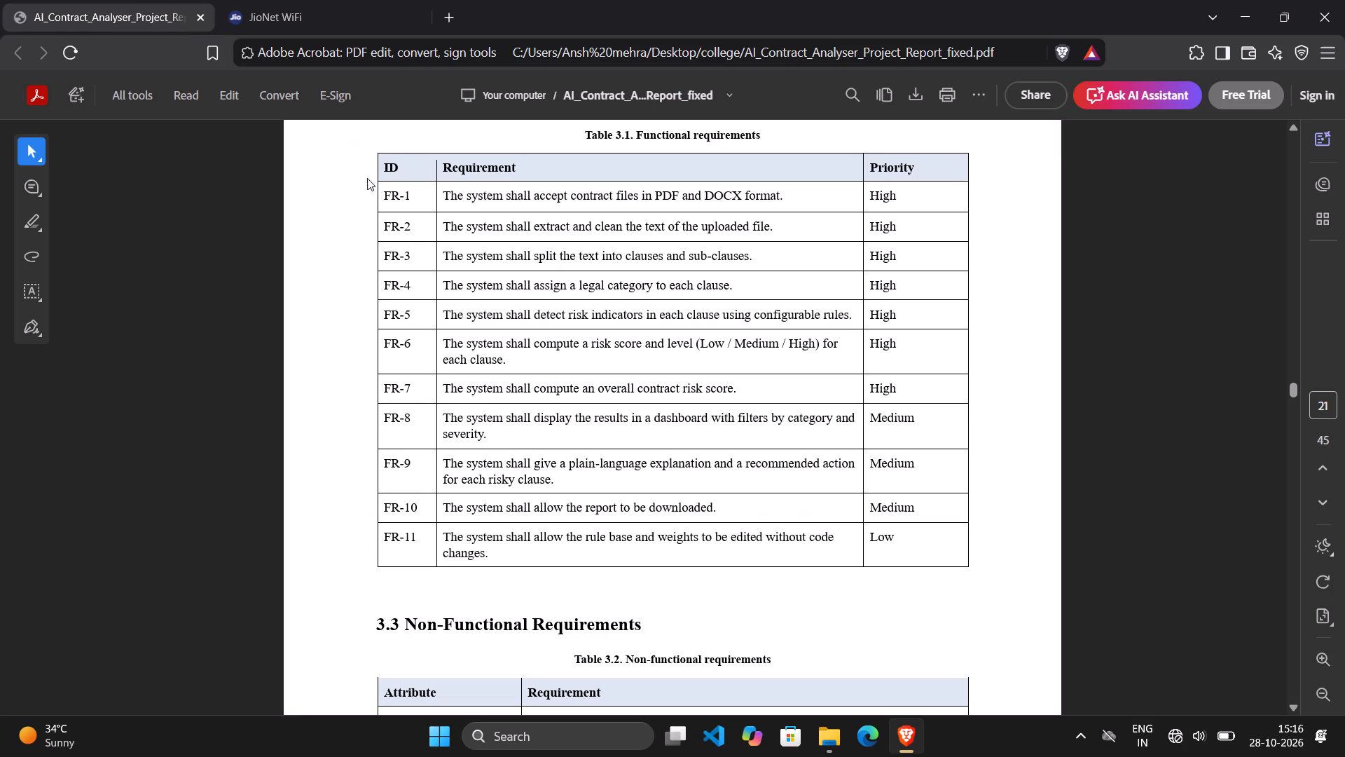
scroll(630, 399, down, 4)
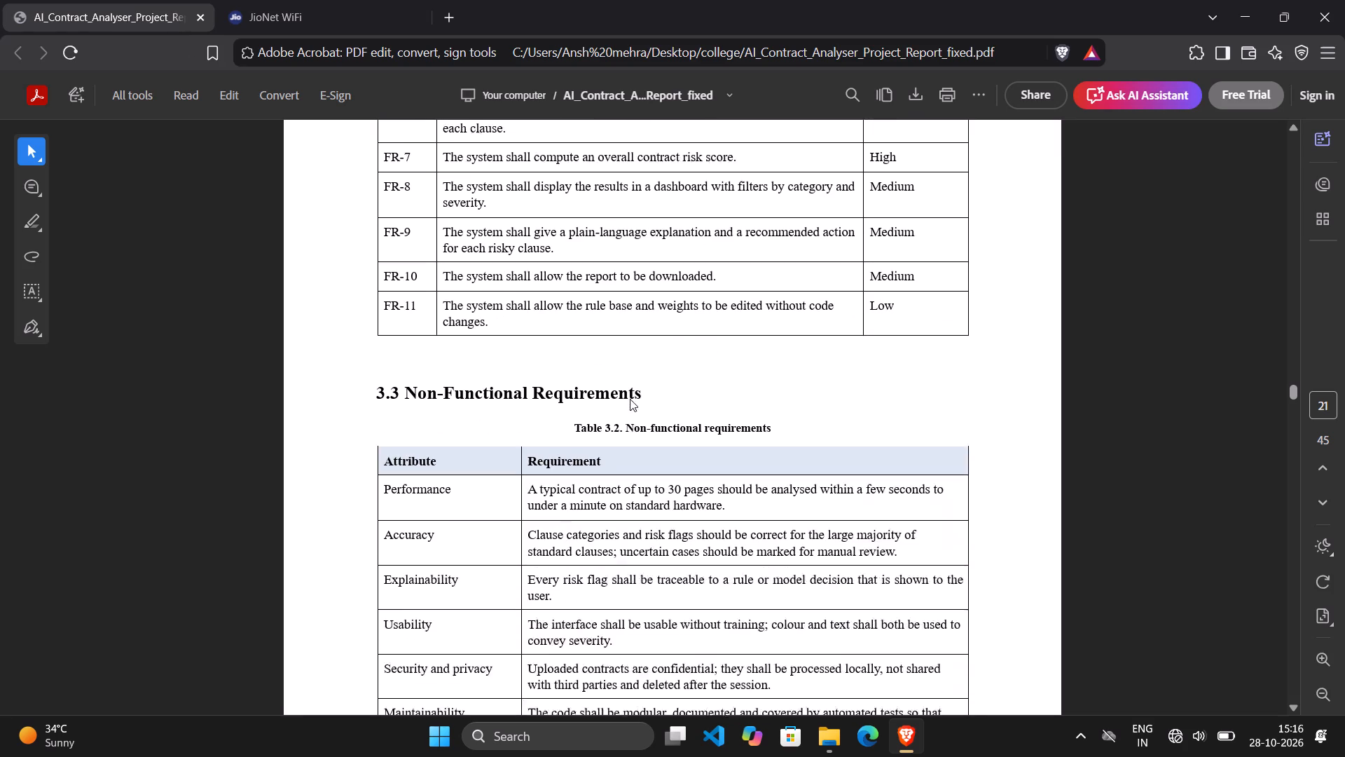
scroll(630, 399, down, 8)
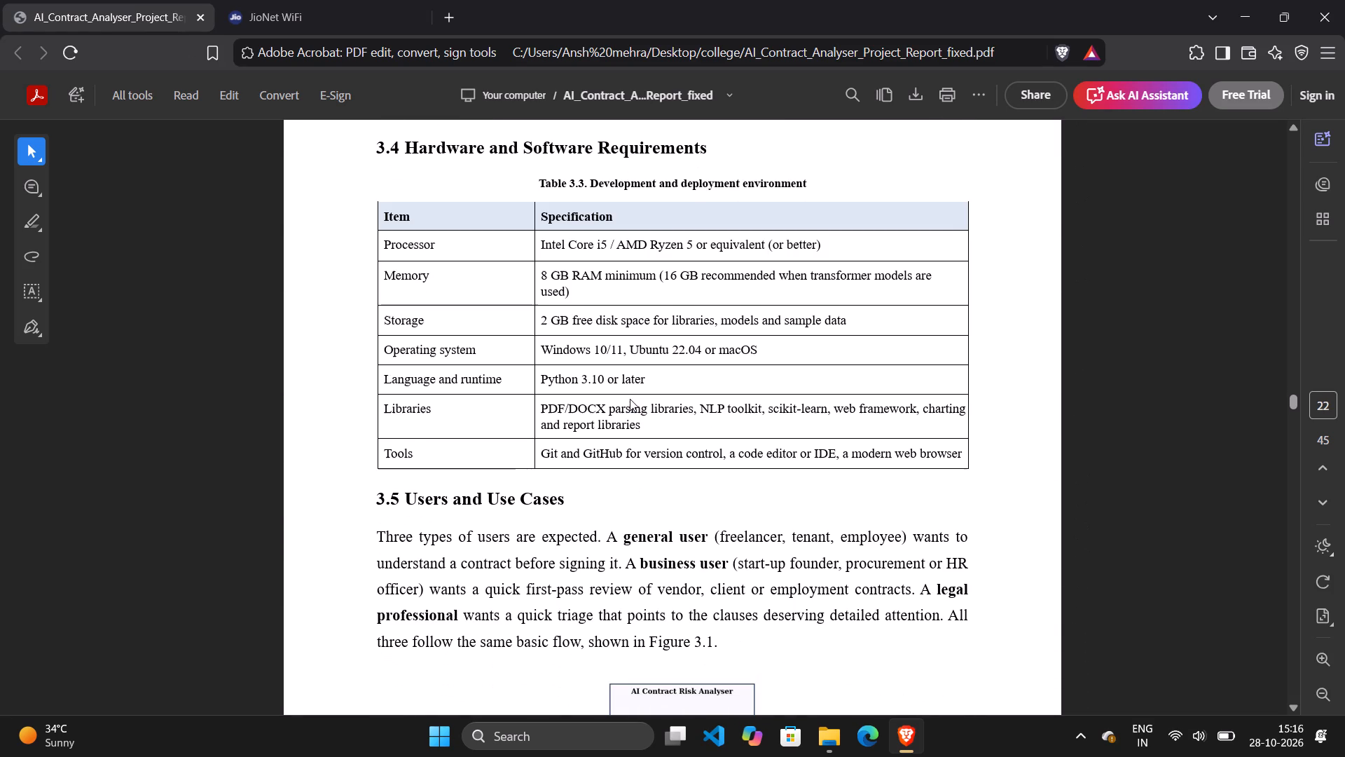
scroll(630, 399, down, 2)
scroll(663, 445, down, 1)
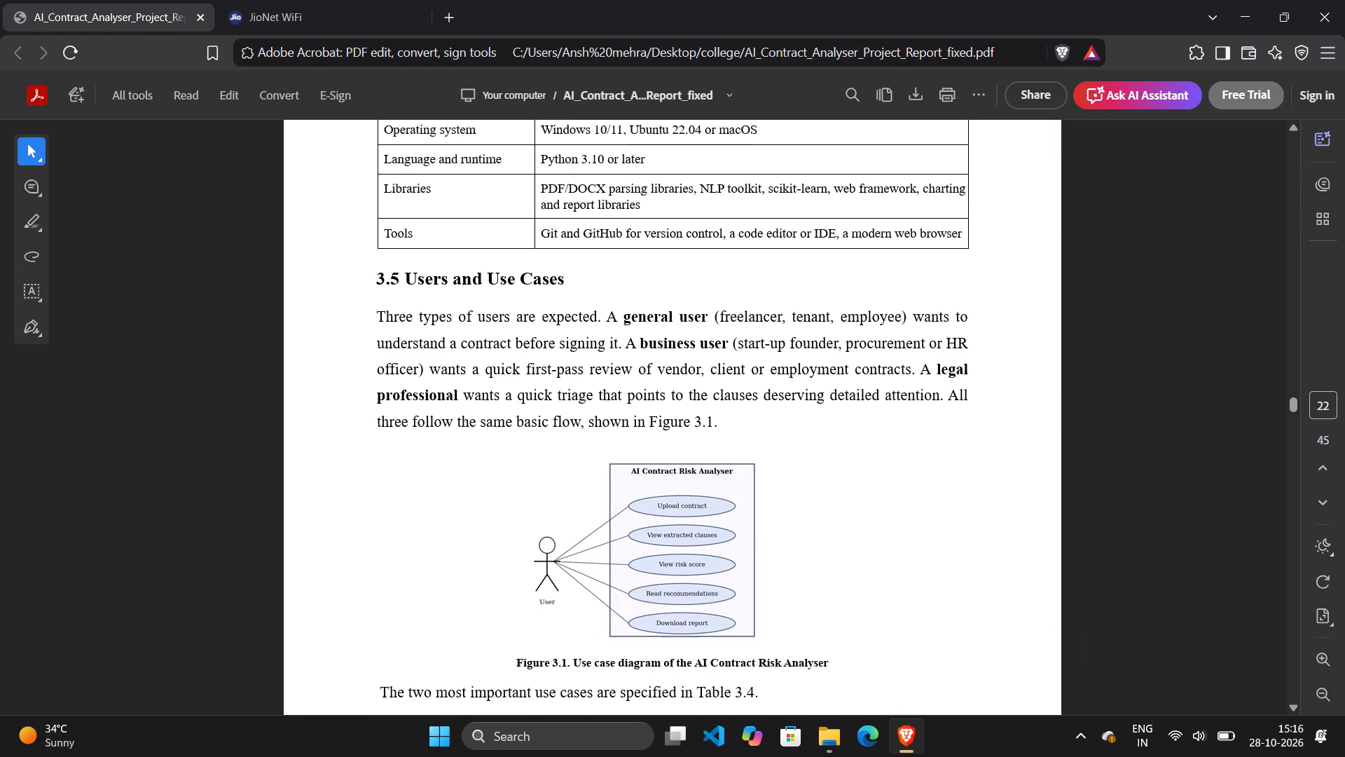
scroll(663, 445, down, 2)
scroll(683, 572, down, 1)
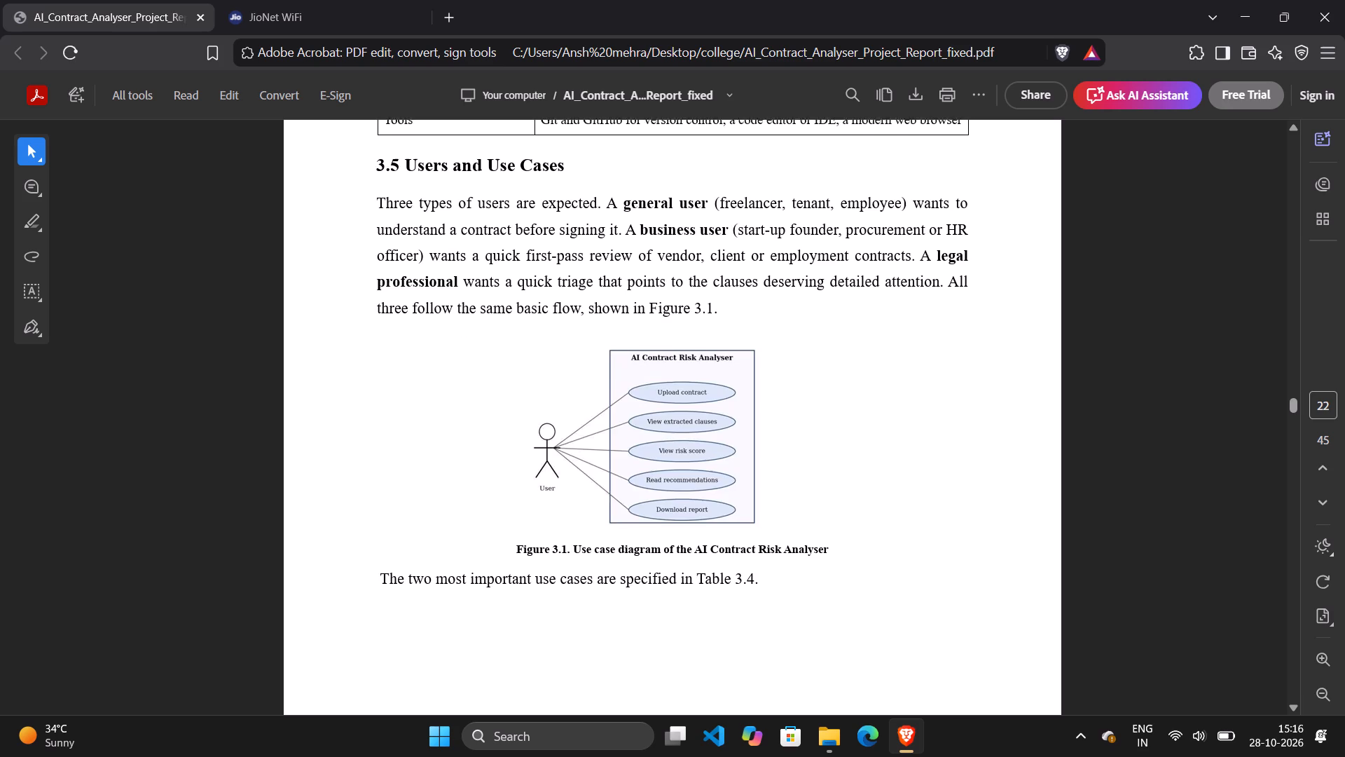
Check Tables 3.4 to 3.6, the Gantt chart in Figure 3.2, and the System Analysis text through section 3.8 Assumptions and Constraints.
scroll(683, 572, down, 5)
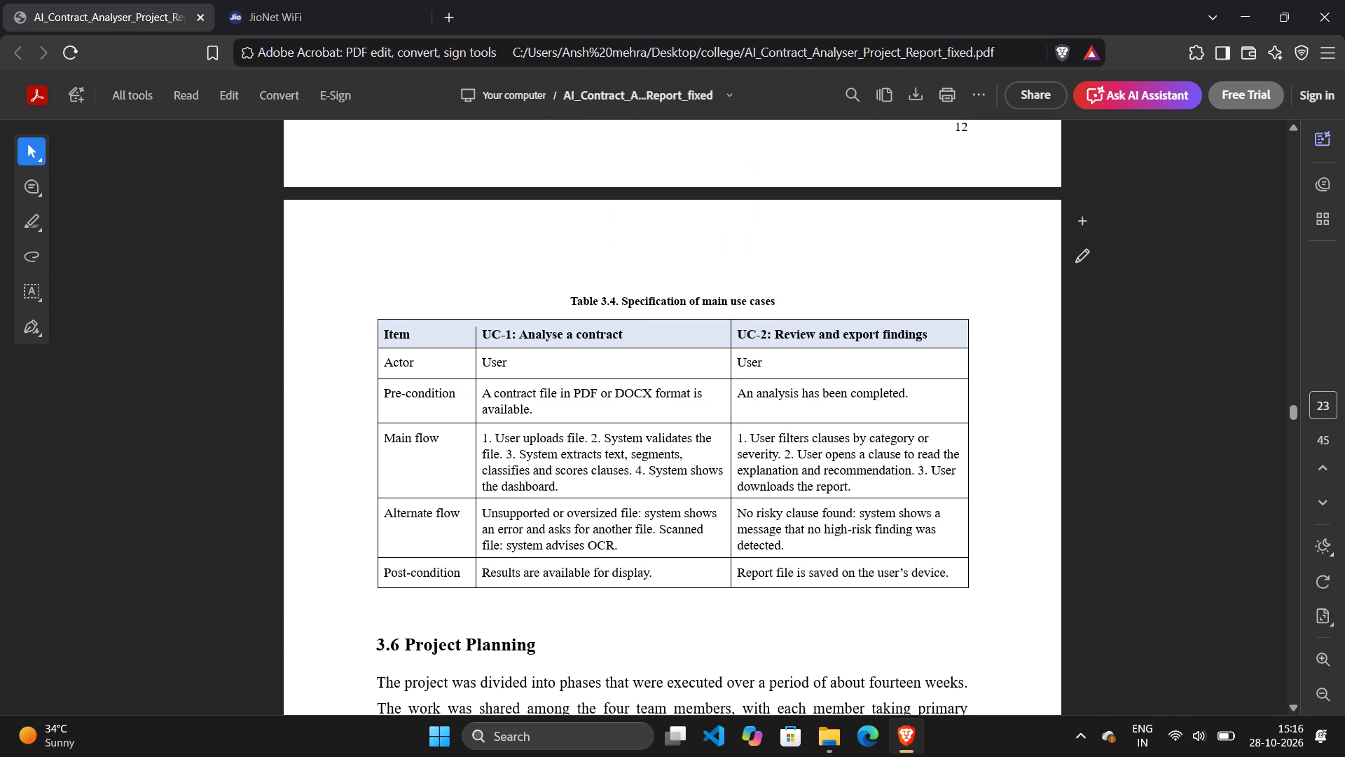
scroll(683, 572, down, 5)
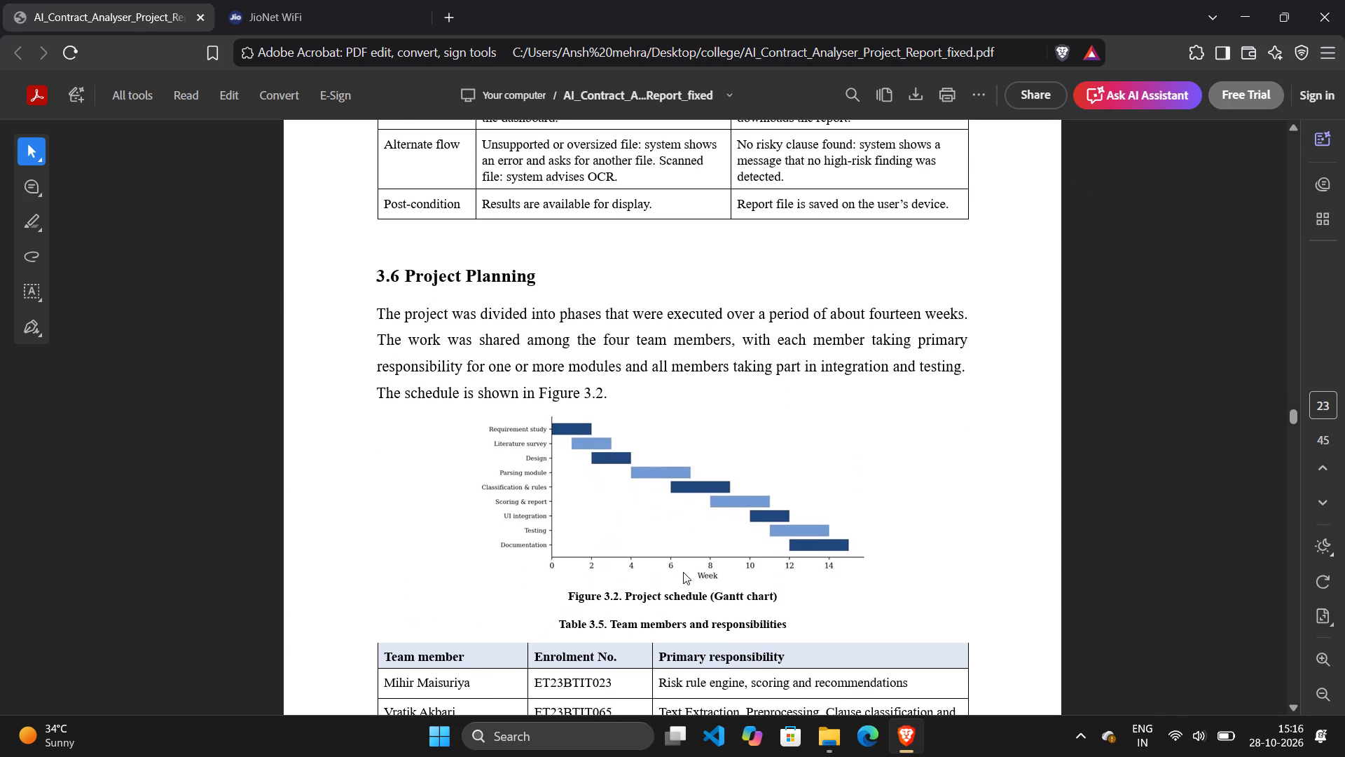
scroll(683, 572, down, 5)
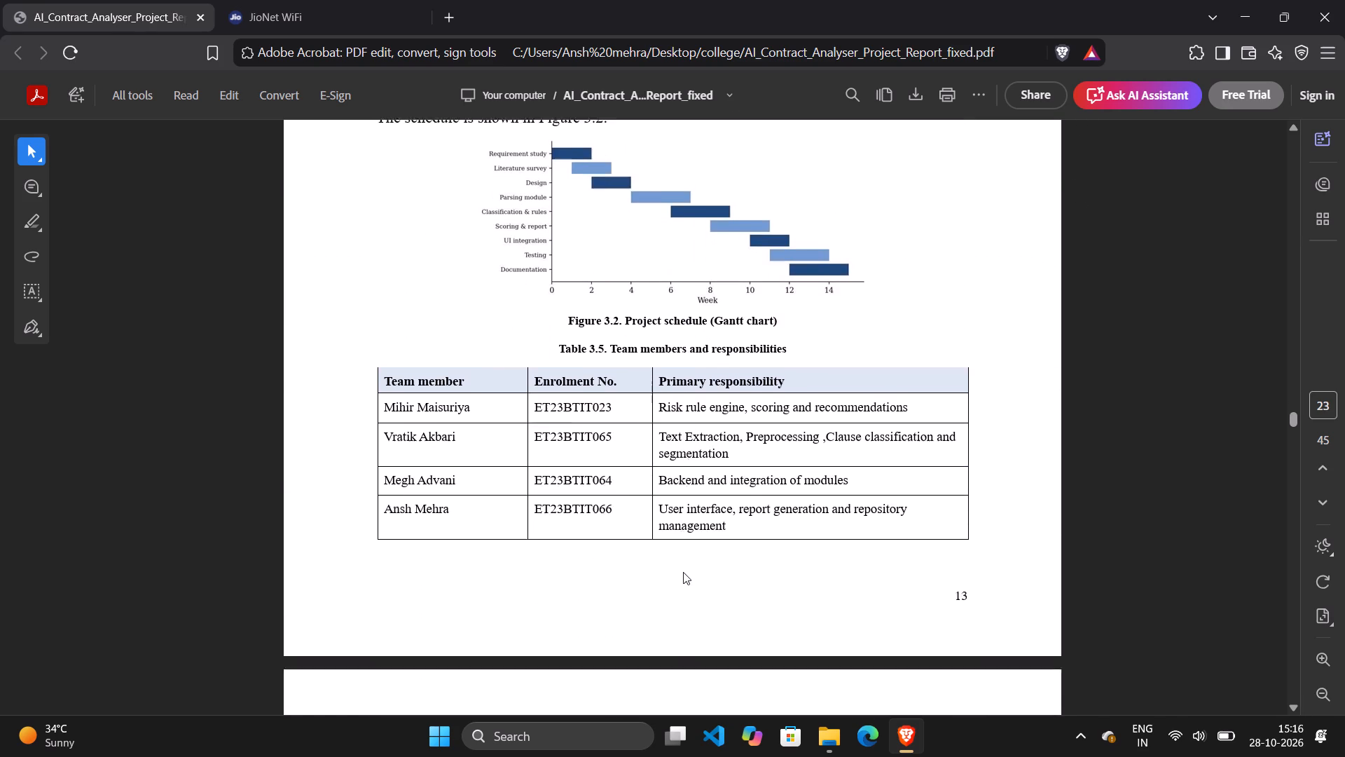
scroll(683, 572, down, 4)
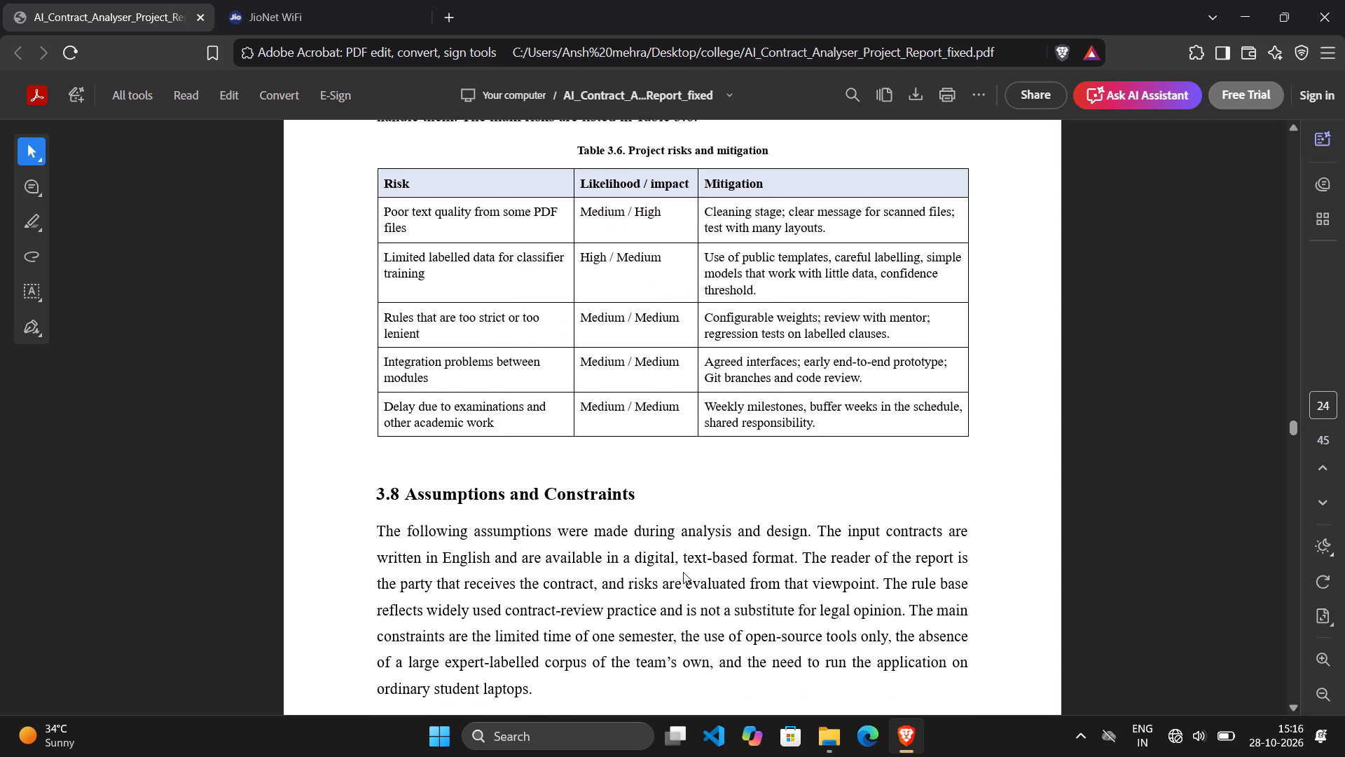
scroll(683, 572, down, 4)
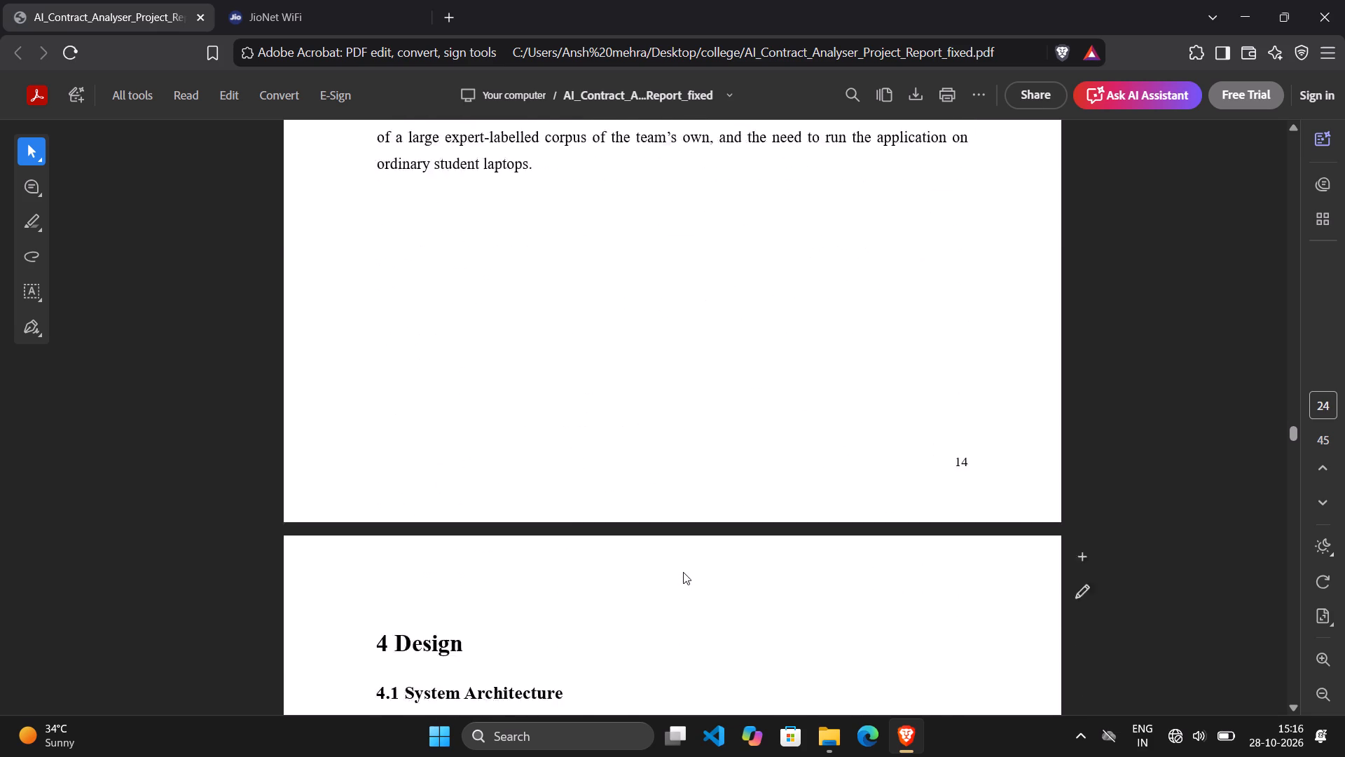
Review the Design chapter's sections 4.1 System Architecture and 4.2 Processing Pipeline, including Figures 4.1 and 4.2 and Table 4.1.
scroll(683, 572, down, 2)
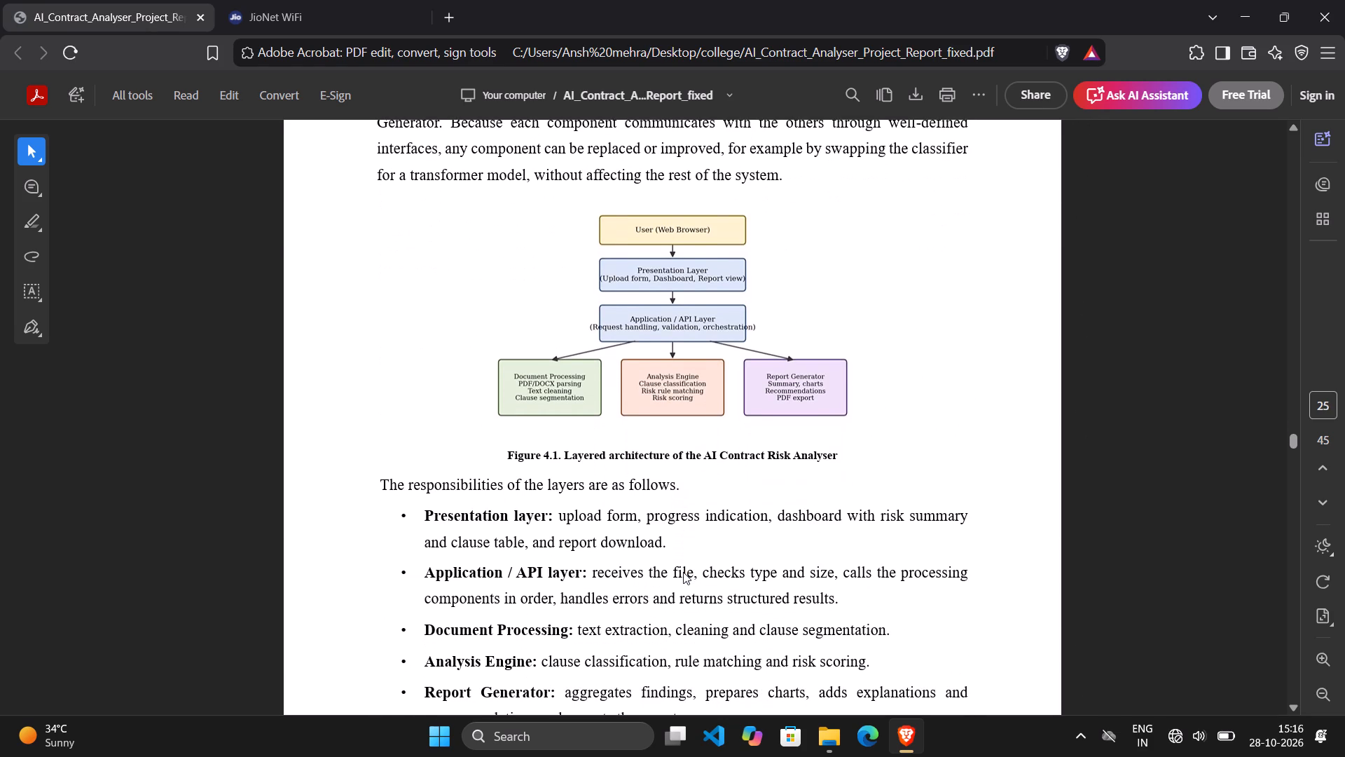
scroll(683, 572, down, 5)
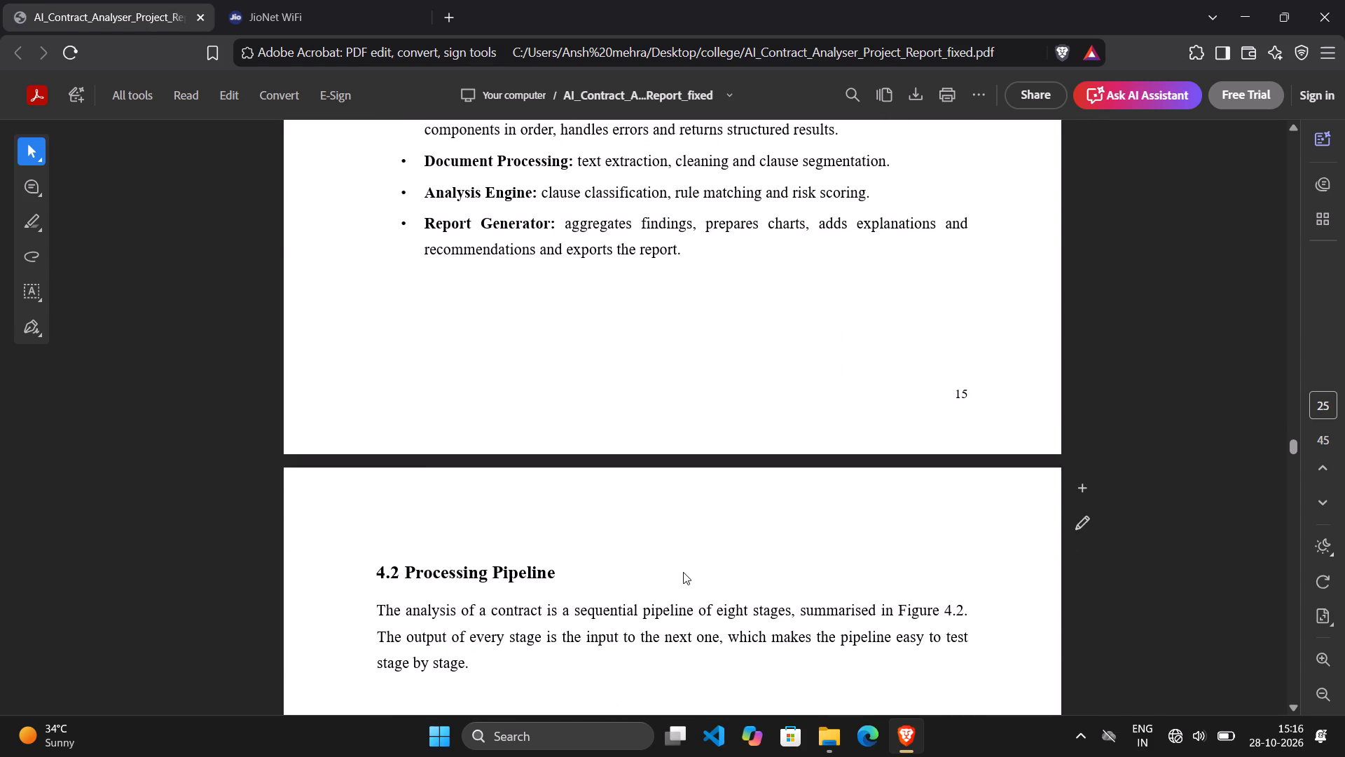
scroll(683, 572, down, 3)
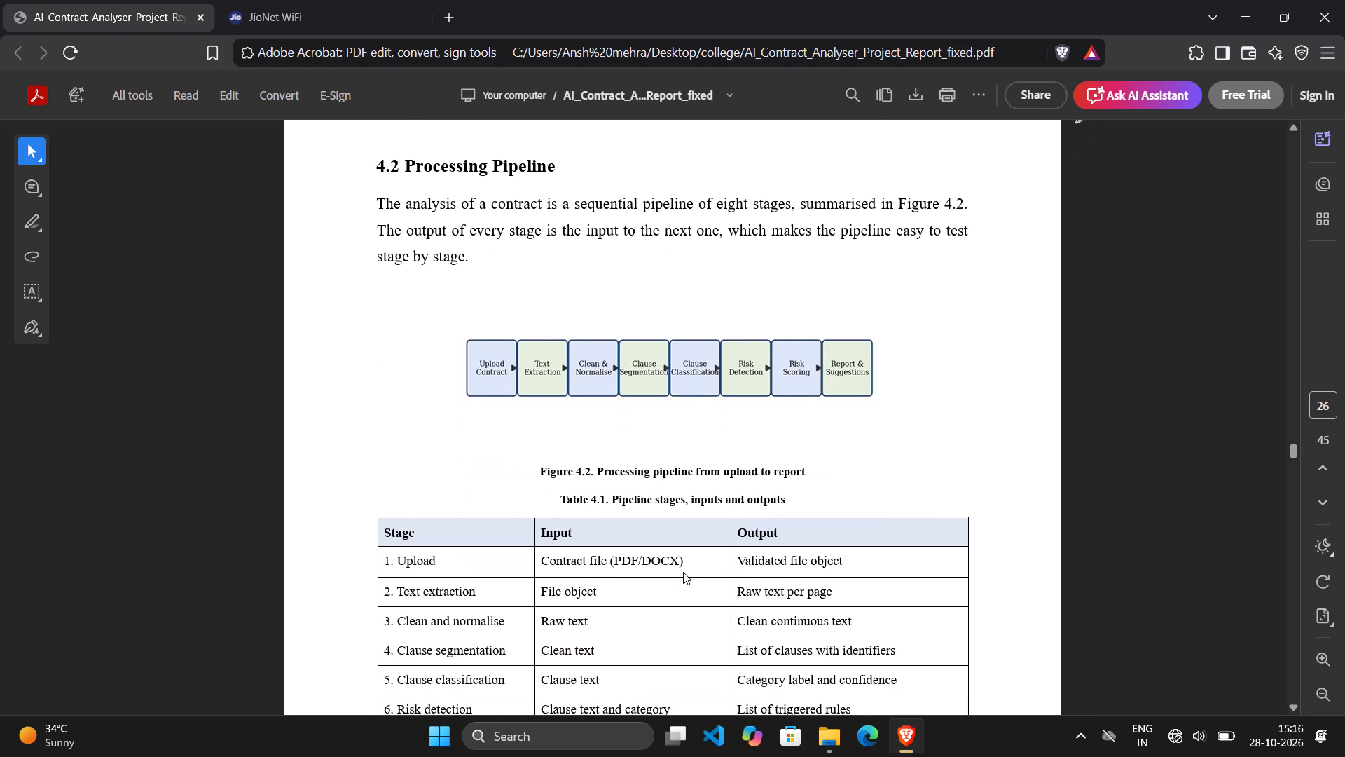
scroll(683, 572, down, 1)
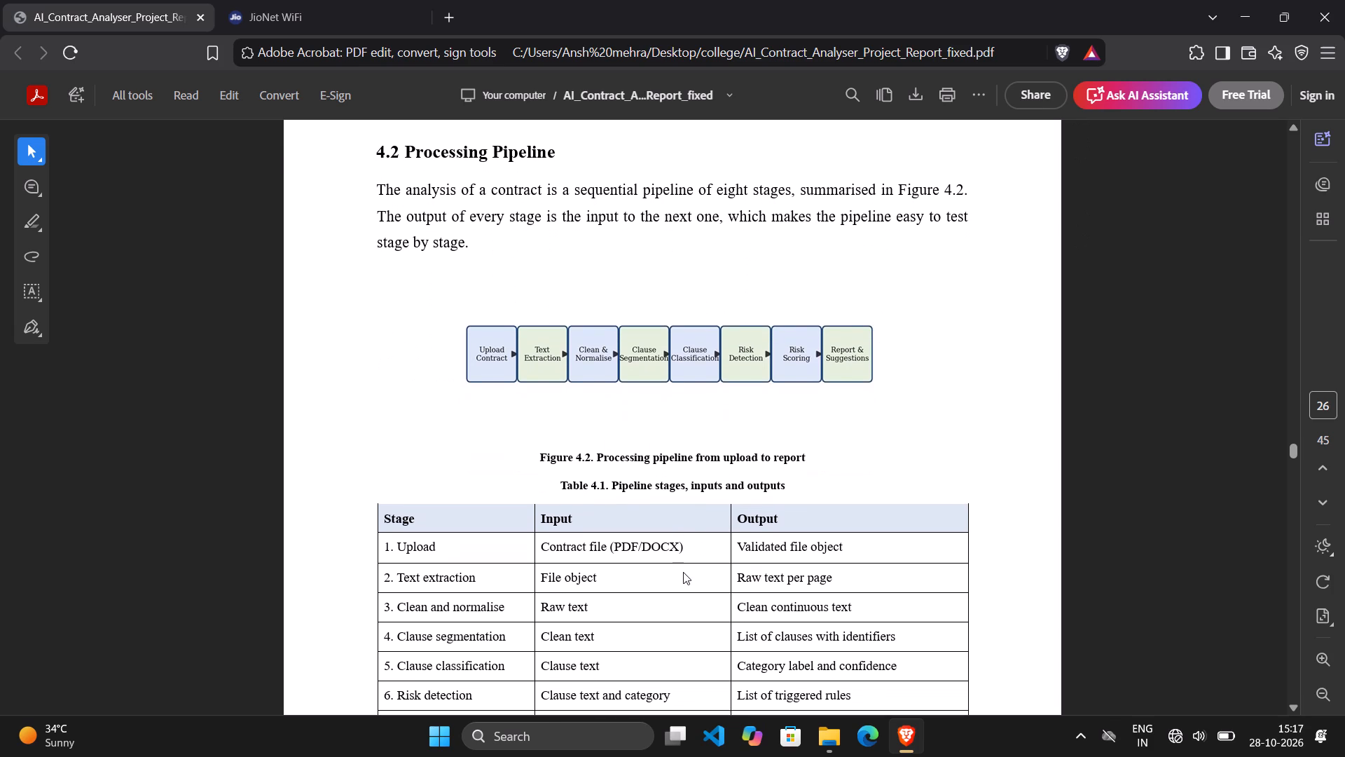
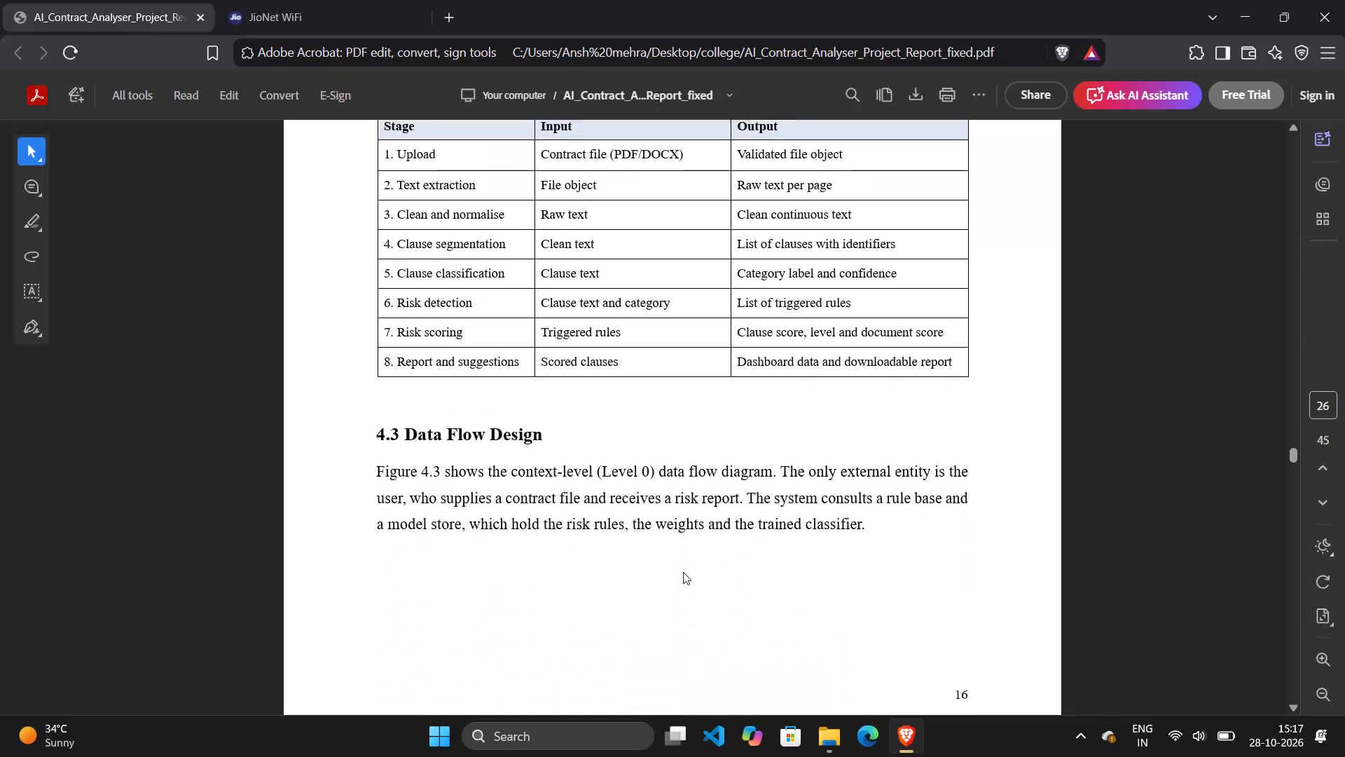
Review the System Design chapter from section 4.3 Data Flow Design through section 4.6 Risk Taxonomy, including Figures 4.3 to 4.5 and Table 4.2.
scroll(683, 572, down, 1)
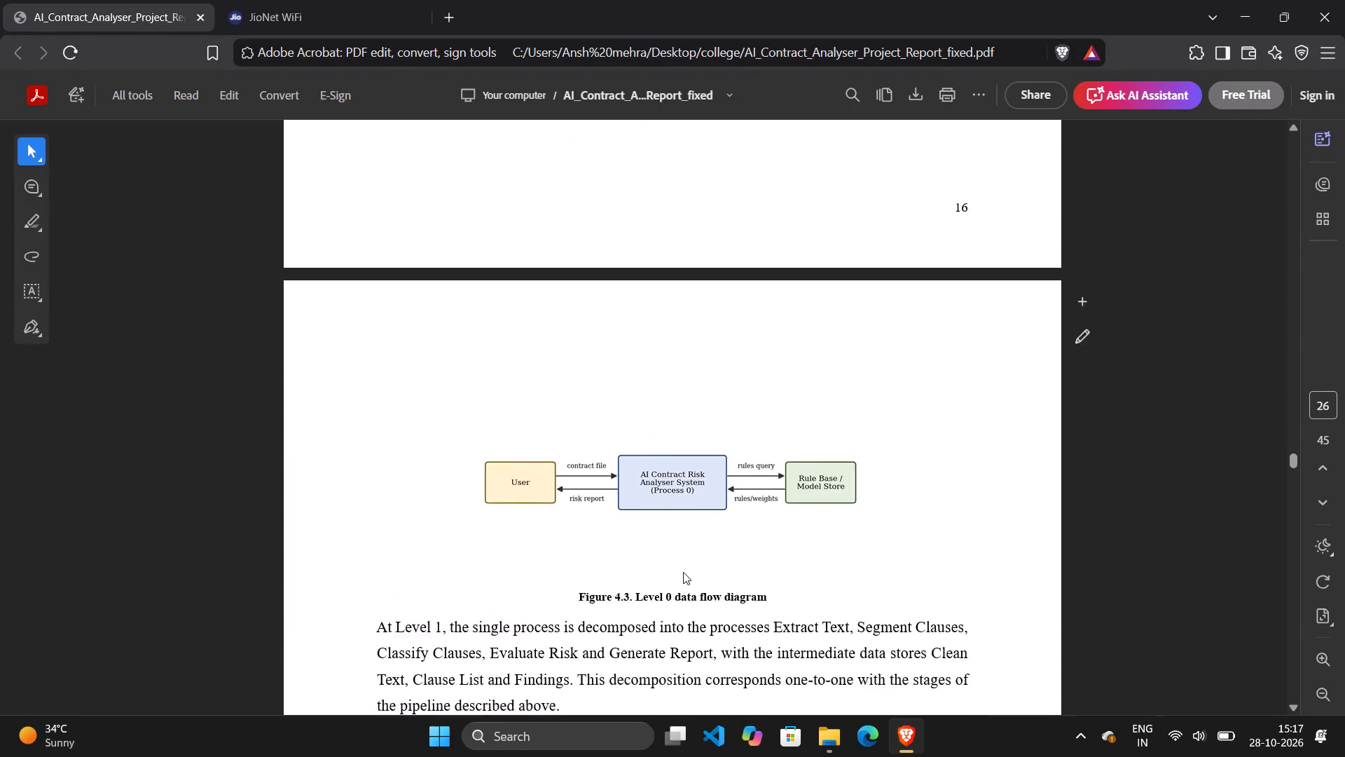
scroll(683, 572, down, 2)
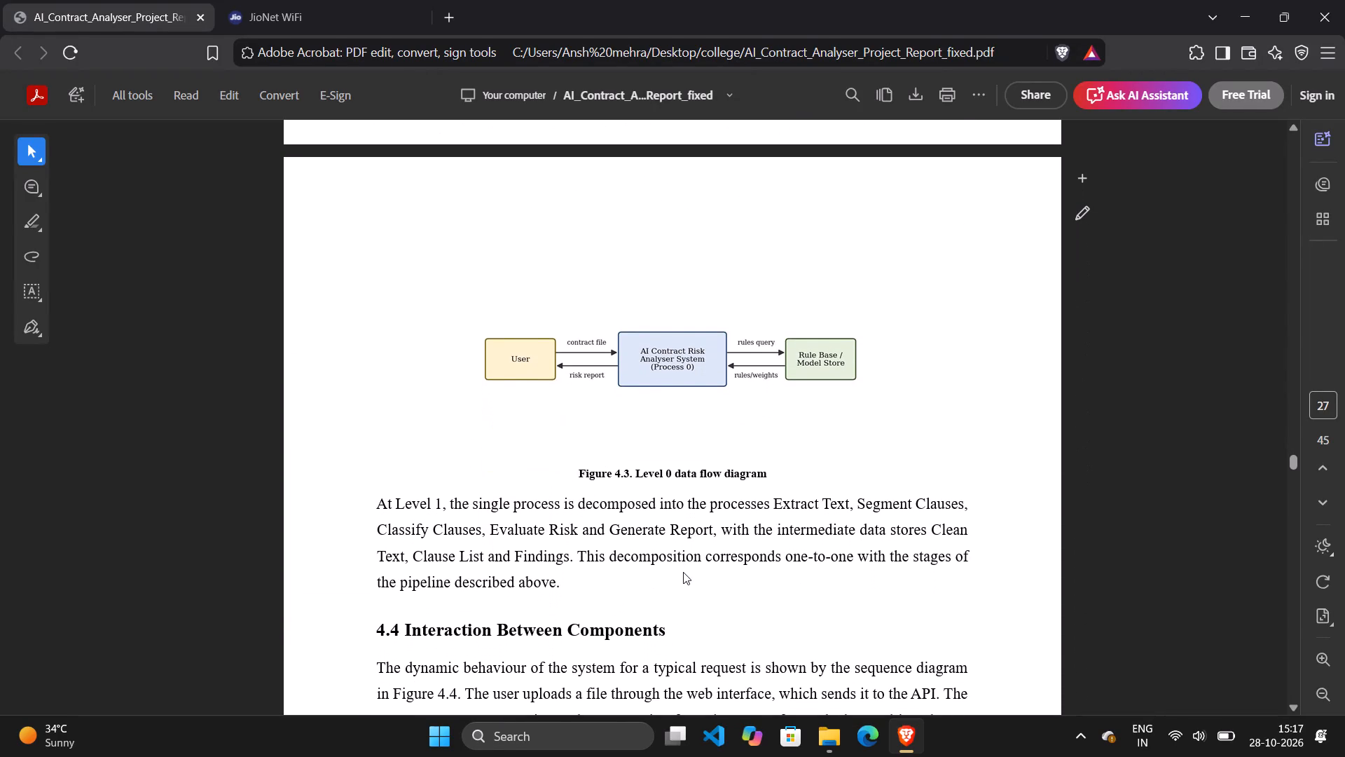
scroll(683, 572, down, 4)
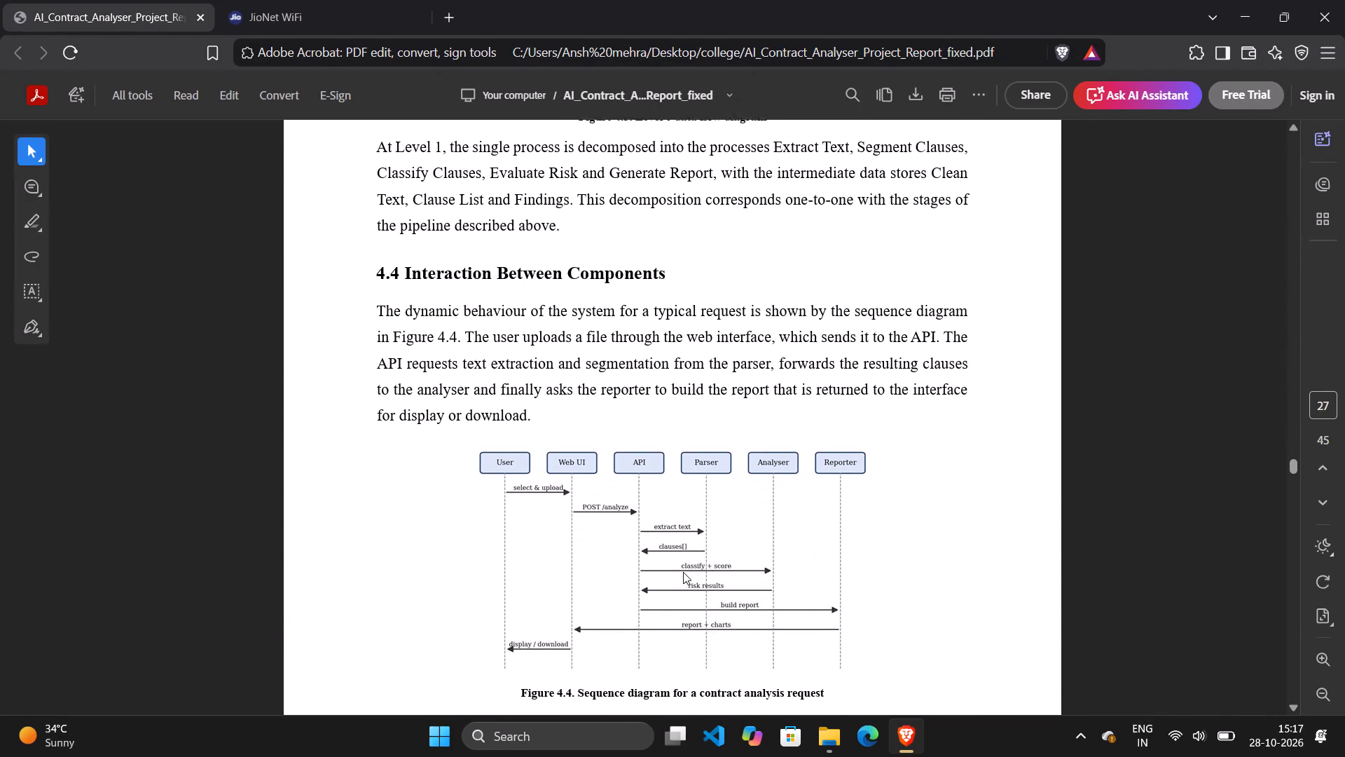
scroll(683, 572, down, 4)
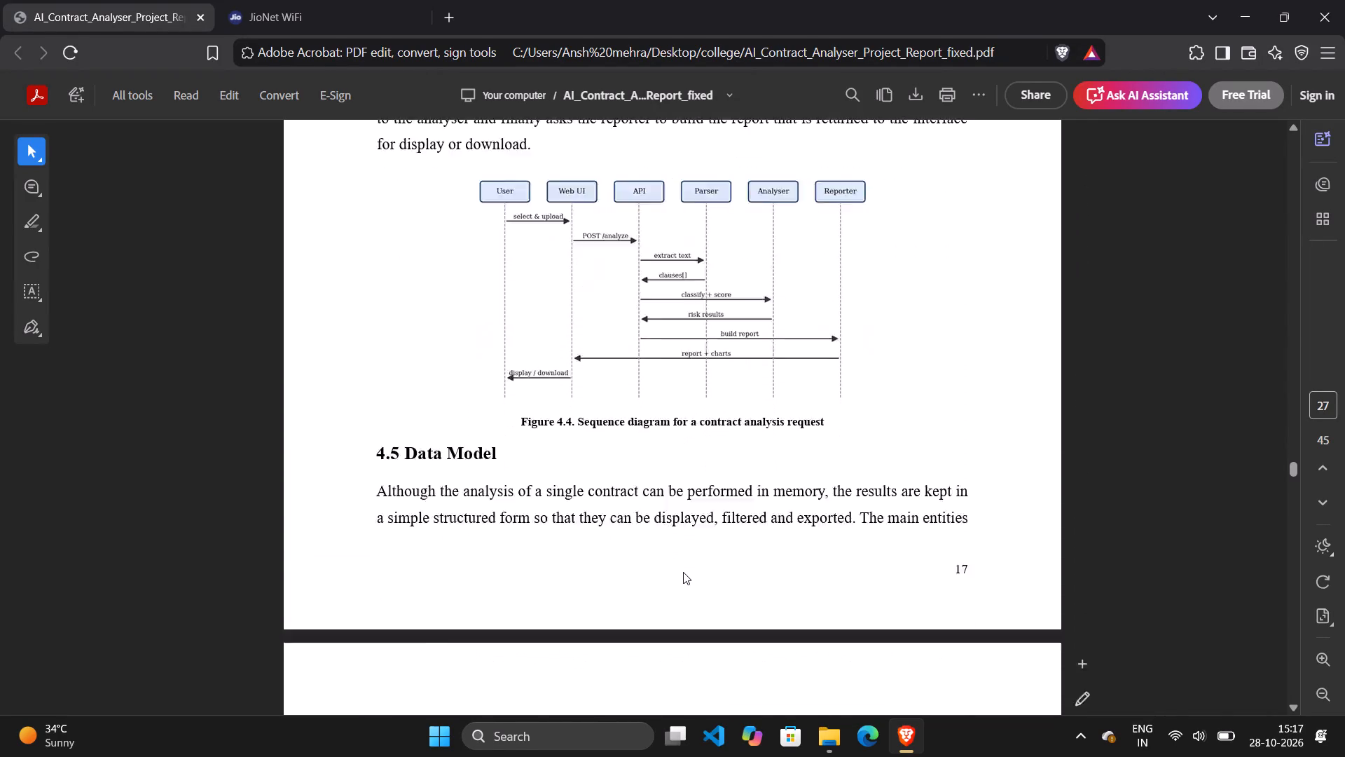
scroll(683, 572, down, 3)
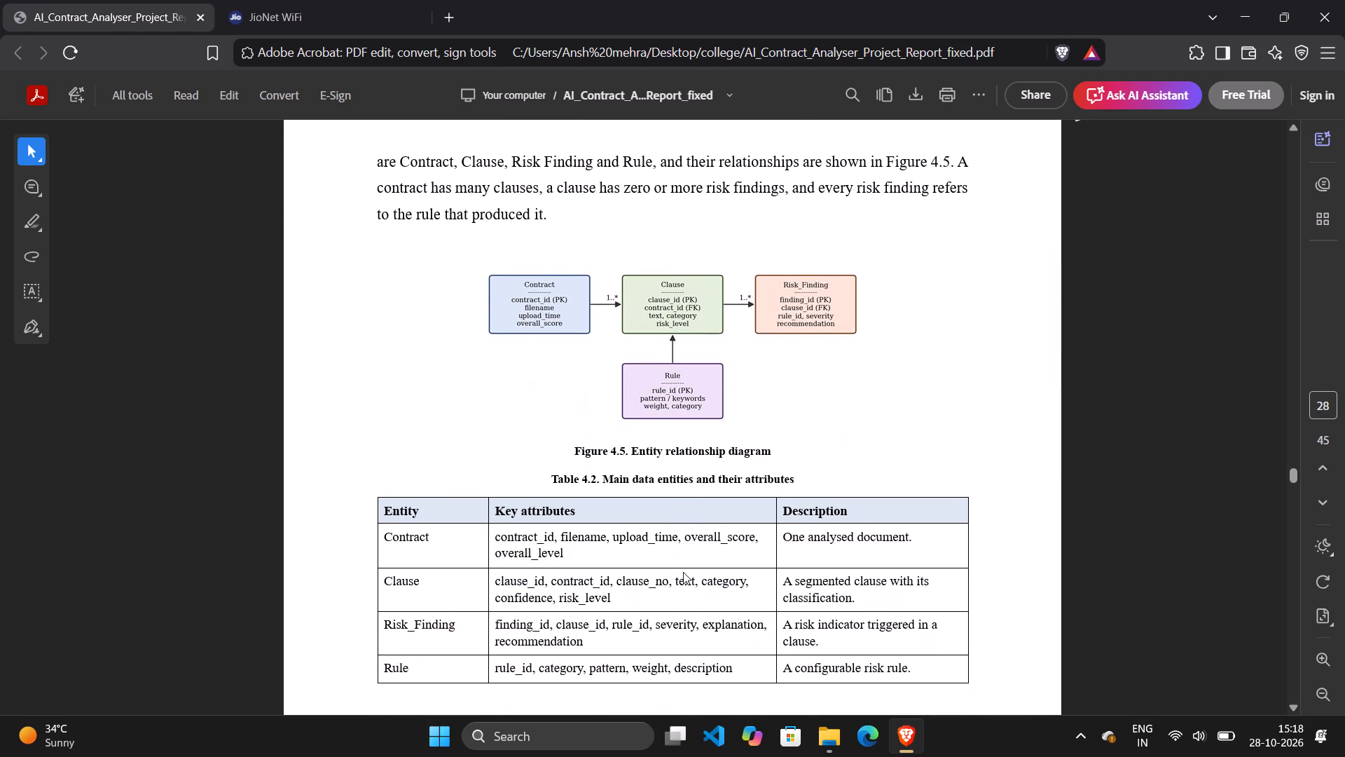
scroll(683, 572, down, 6)
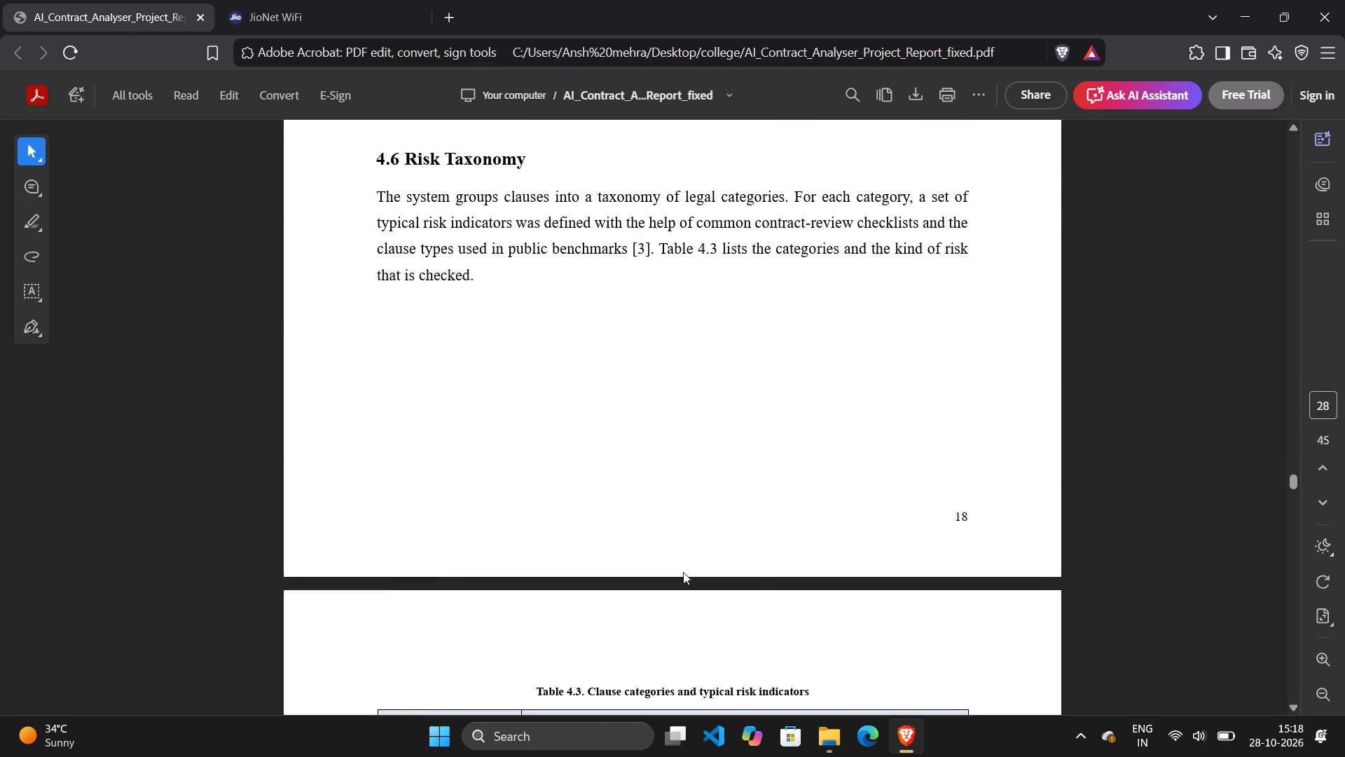
Review Tables 4.3 and 4.4, the Risk Scoring Methodology, the User Interface Design section and the class diagram in Figure 4.6.
scroll(683, 572, down, 6)
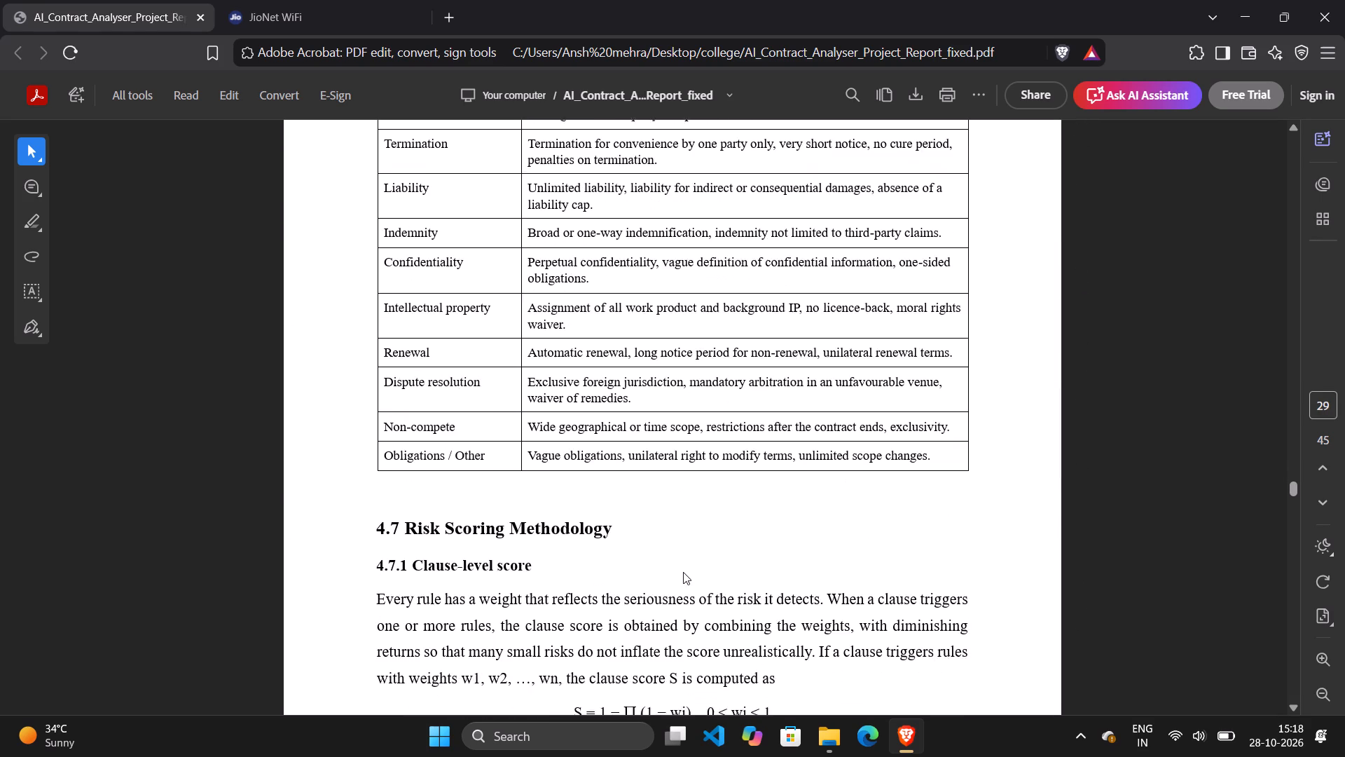
scroll(683, 572, down, 7)
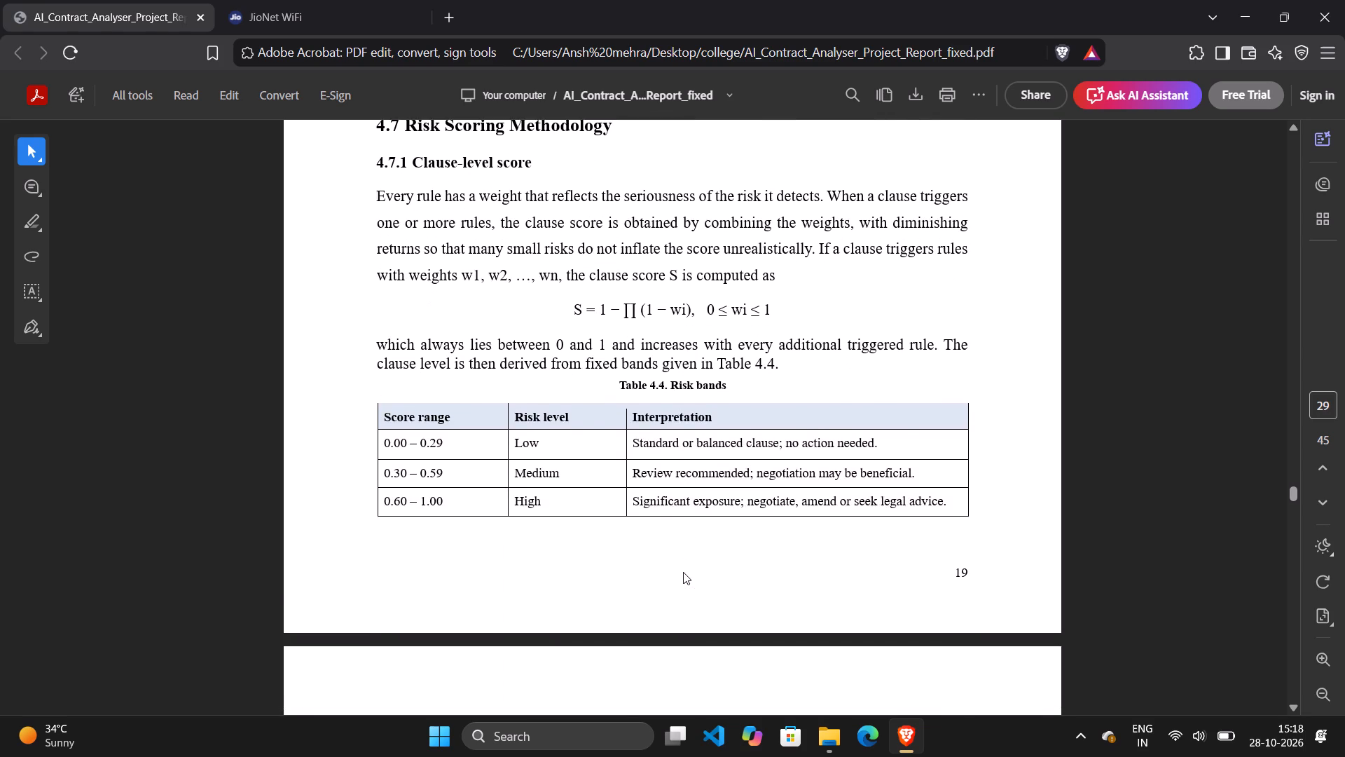
scroll(683, 572, down, 6)
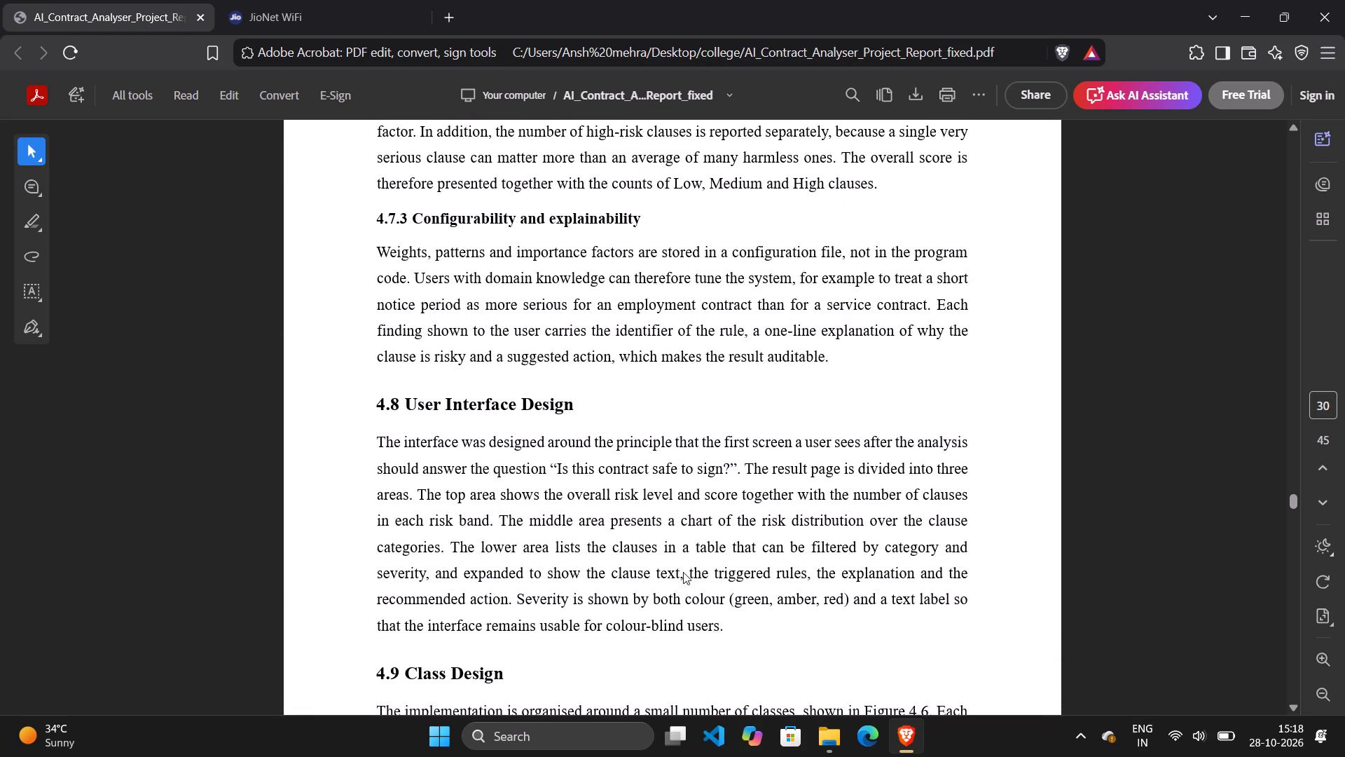
scroll(683, 572, down, 6)
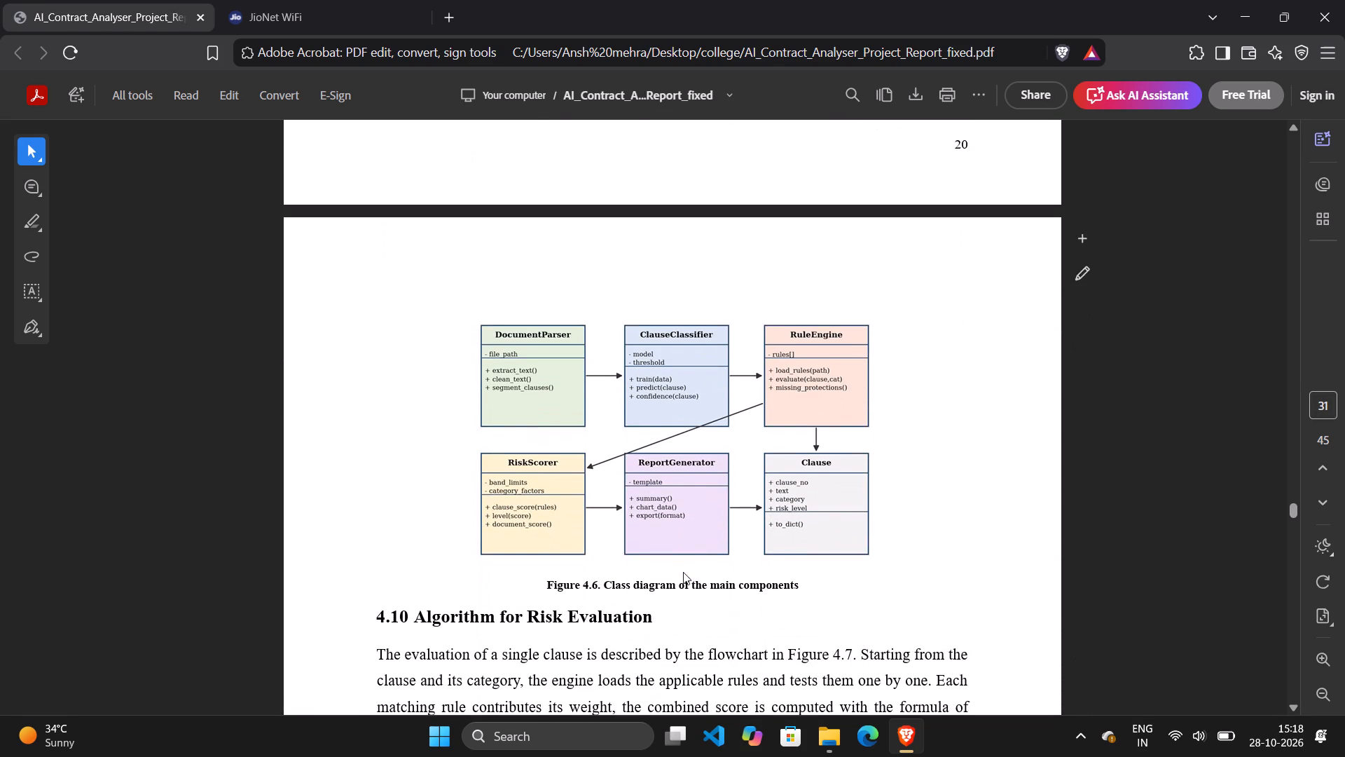
Examine section 4.10's flowchart in Figure 4.7, the Listing 3 pseudo-code across its page break, and section 4.11 with Table 4.5.
scroll(683, 572, down, 5)
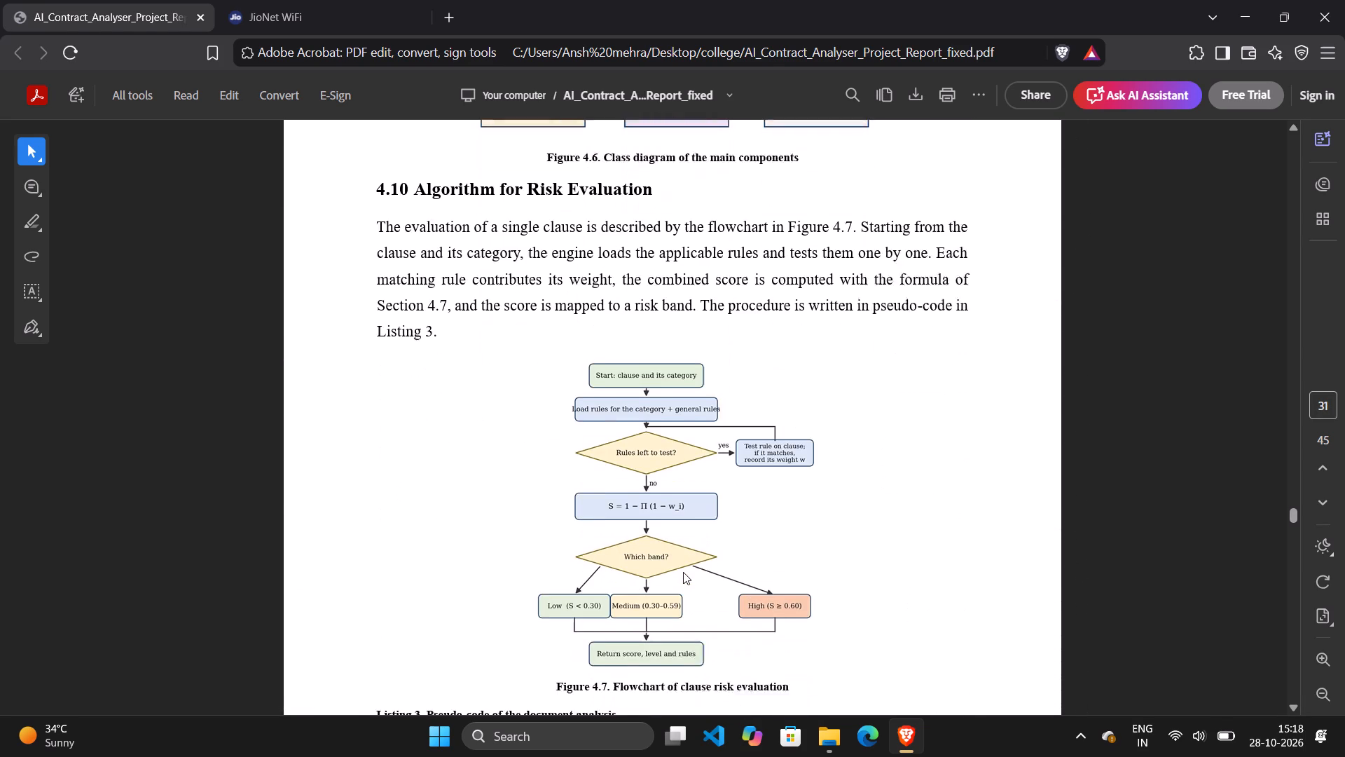
scroll(683, 572, down, 4)
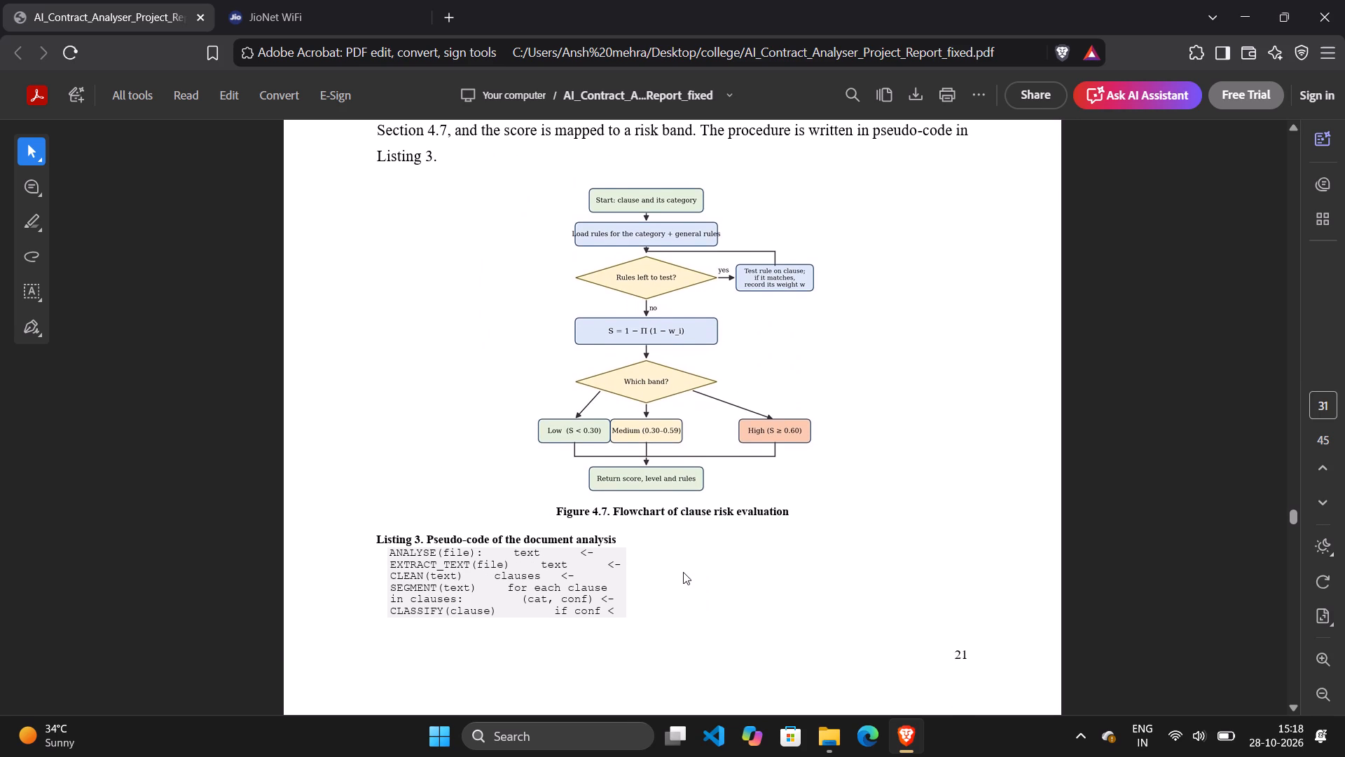
scroll(683, 572, down, 2)
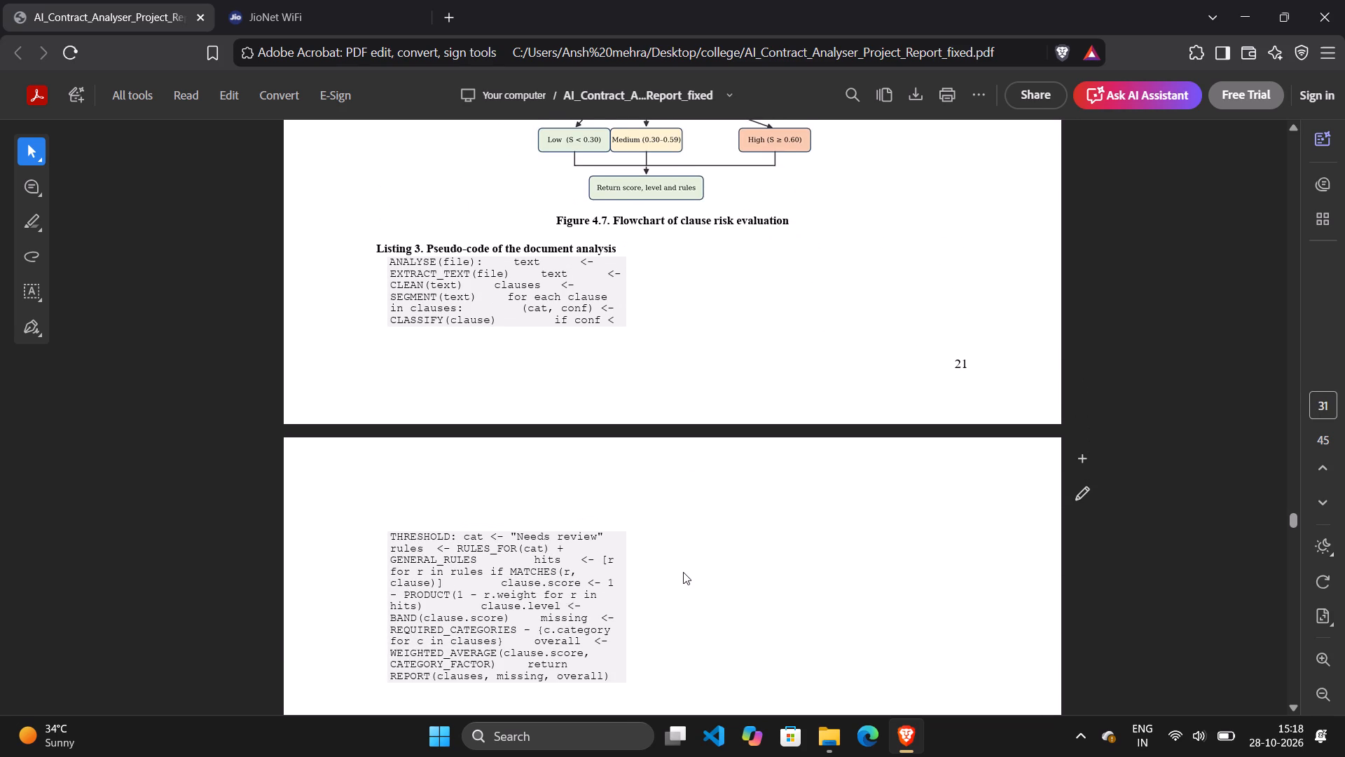
scroll(683, 572, up, 1)
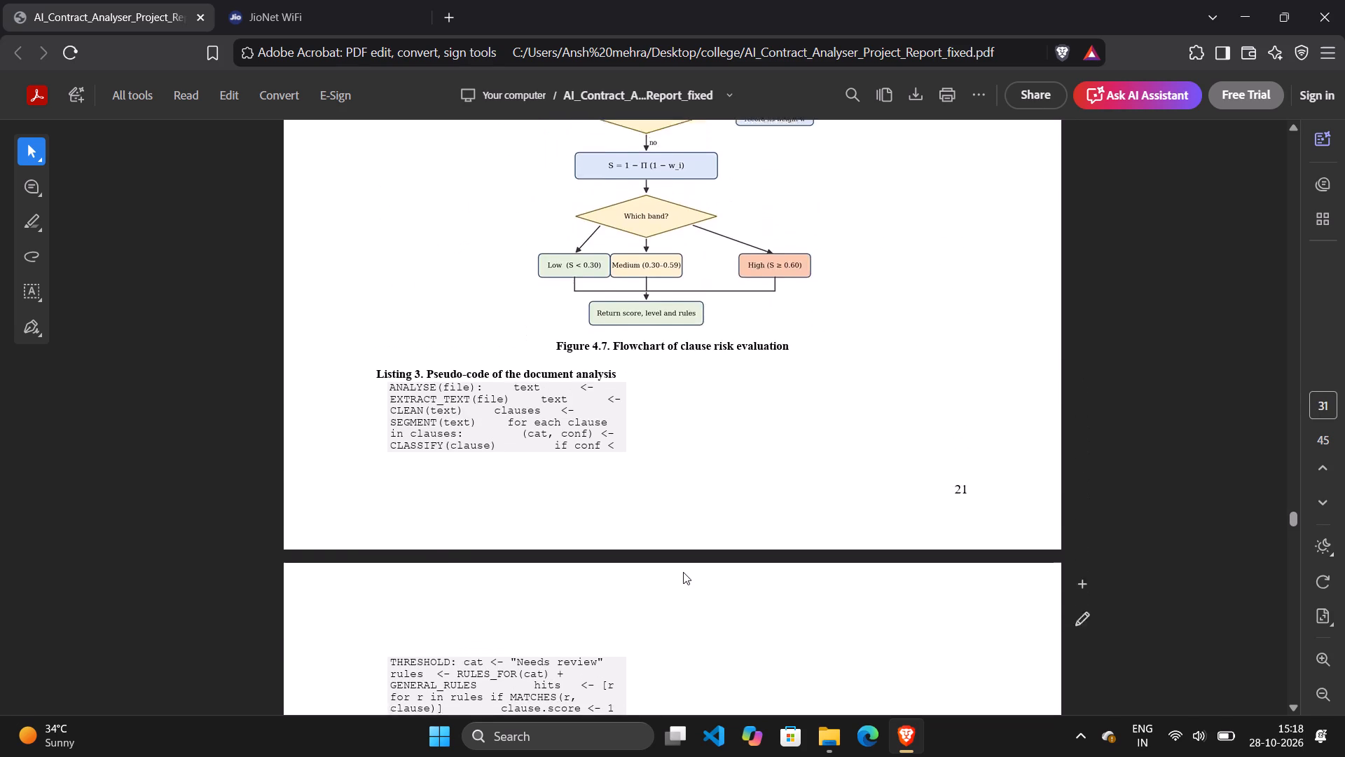
scroll(683, 572, up, 1)
scroll(683, 572, down, 10)
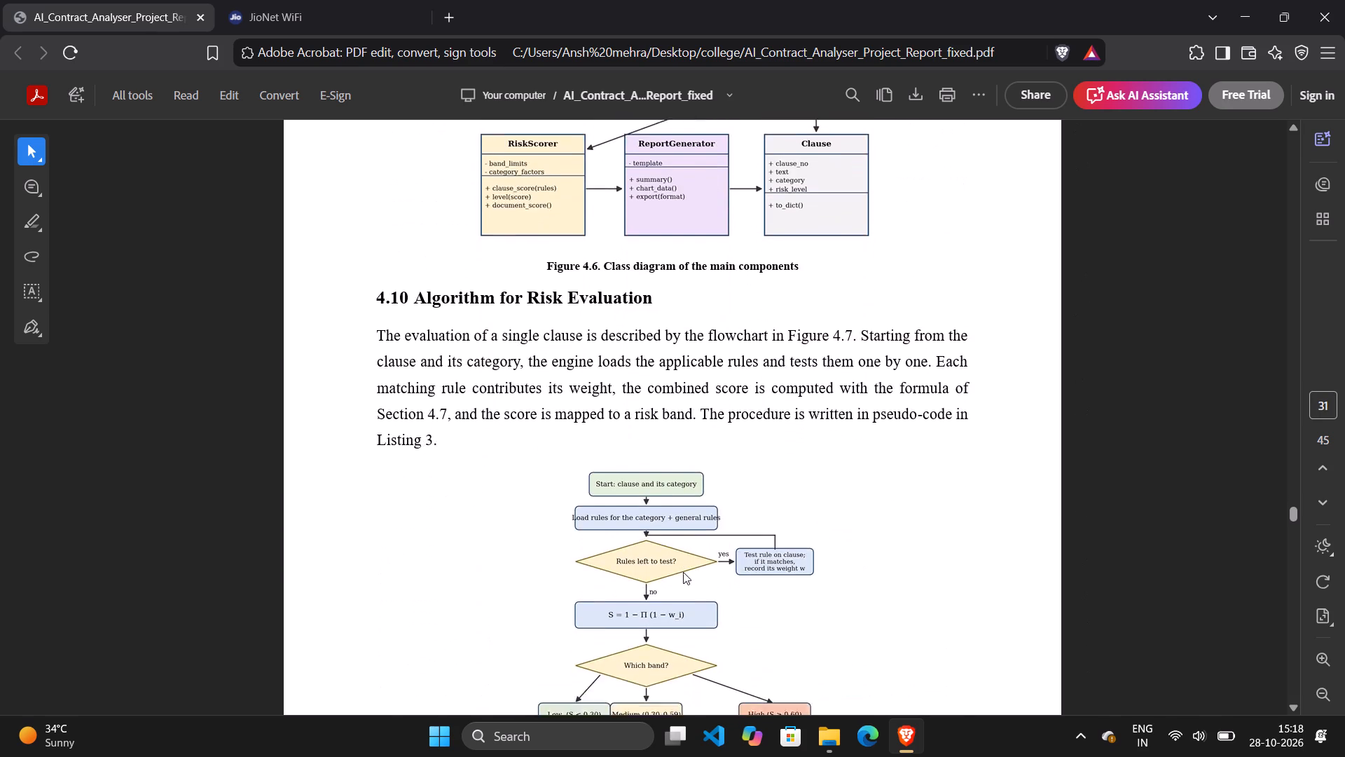
scroll(683, 572, down, 2)
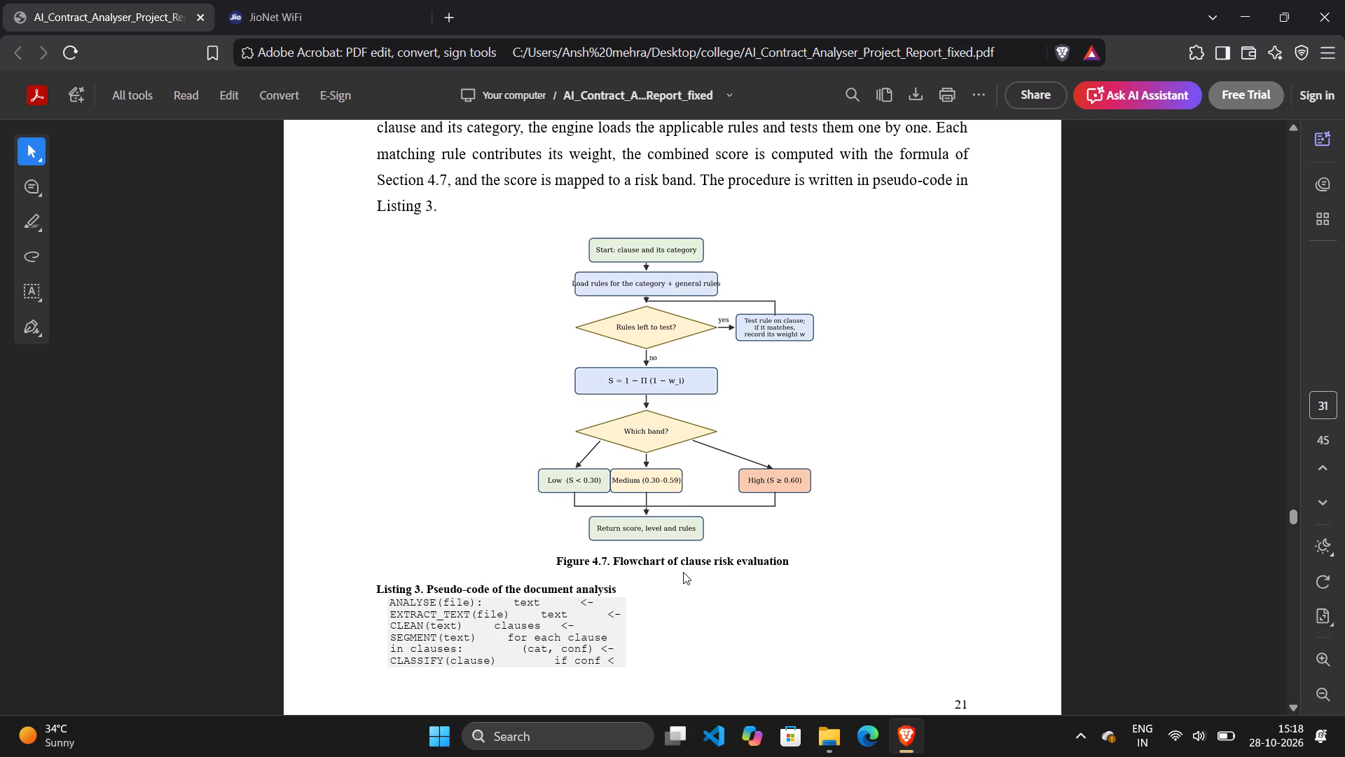
scroll(683, 572, down, 3)
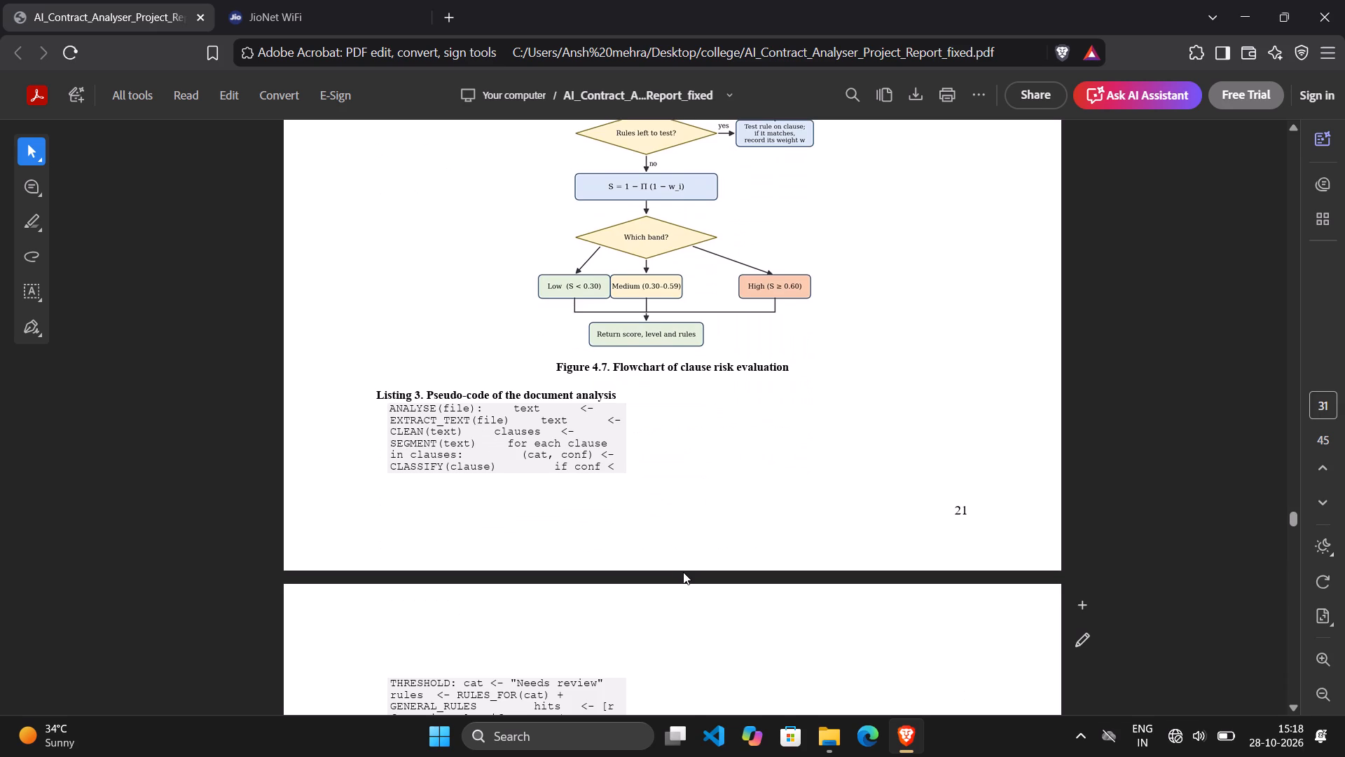
scroll(683, 572, down, 8)
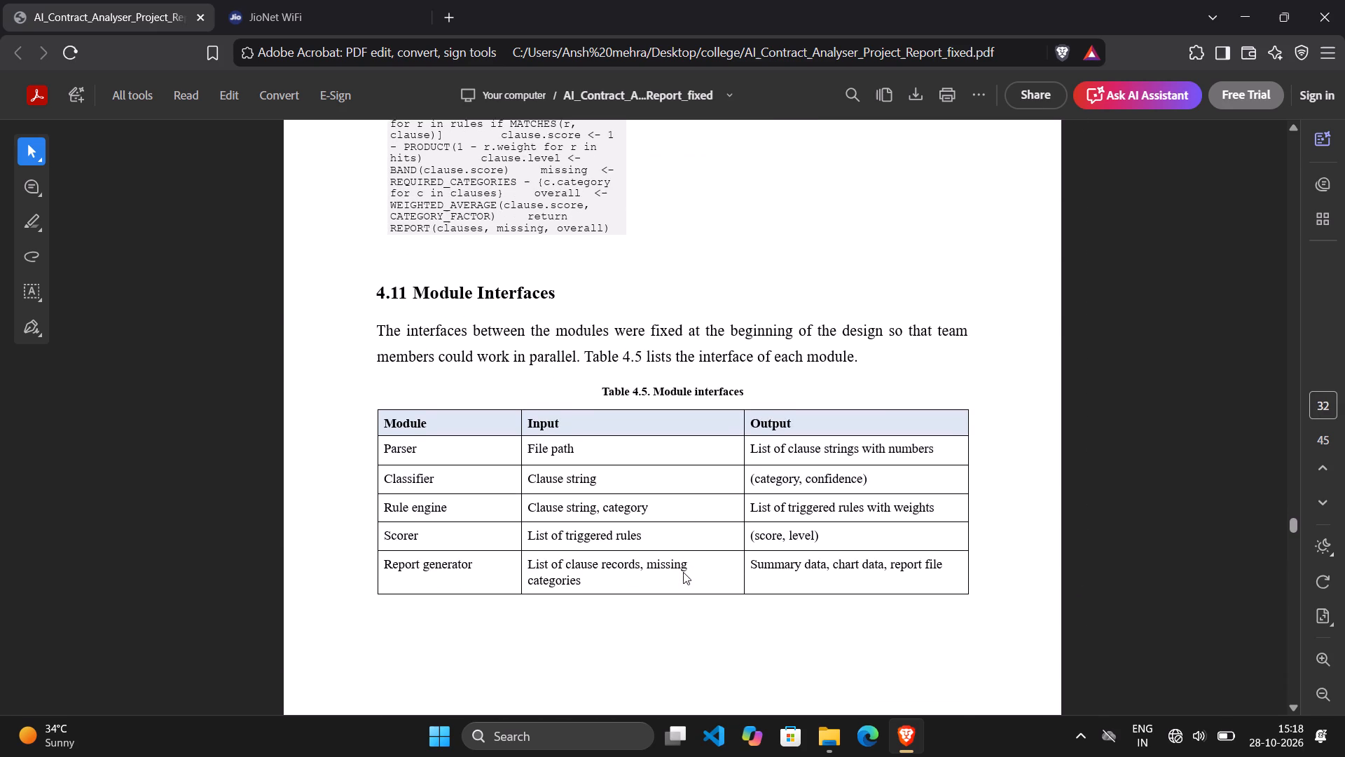
Review the Implementation chapter from section 5.1 Technology Stack through the module descriptions, Listings 1 and 2, and Table 5.2 Application endpoints.
scroll(683, 572, down, 7)
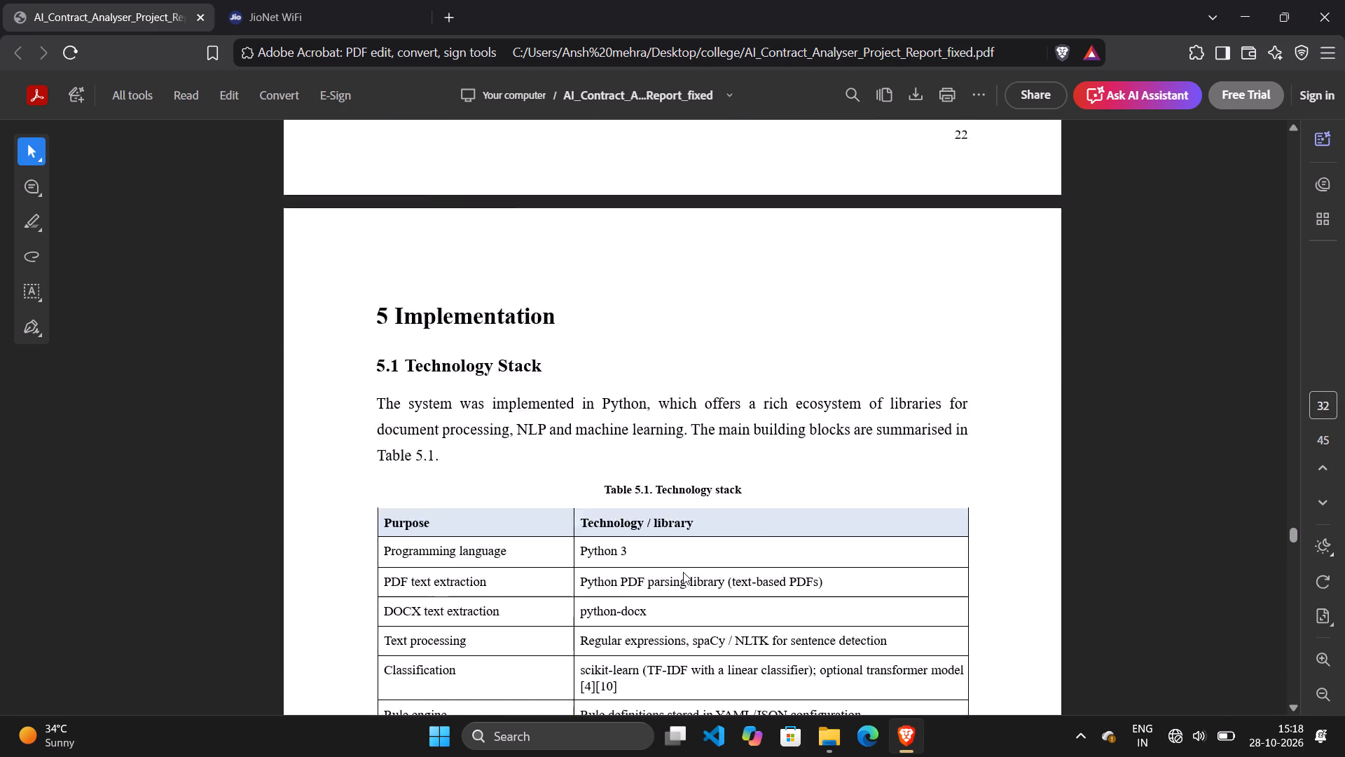
scroll(683, 572, down, 5)
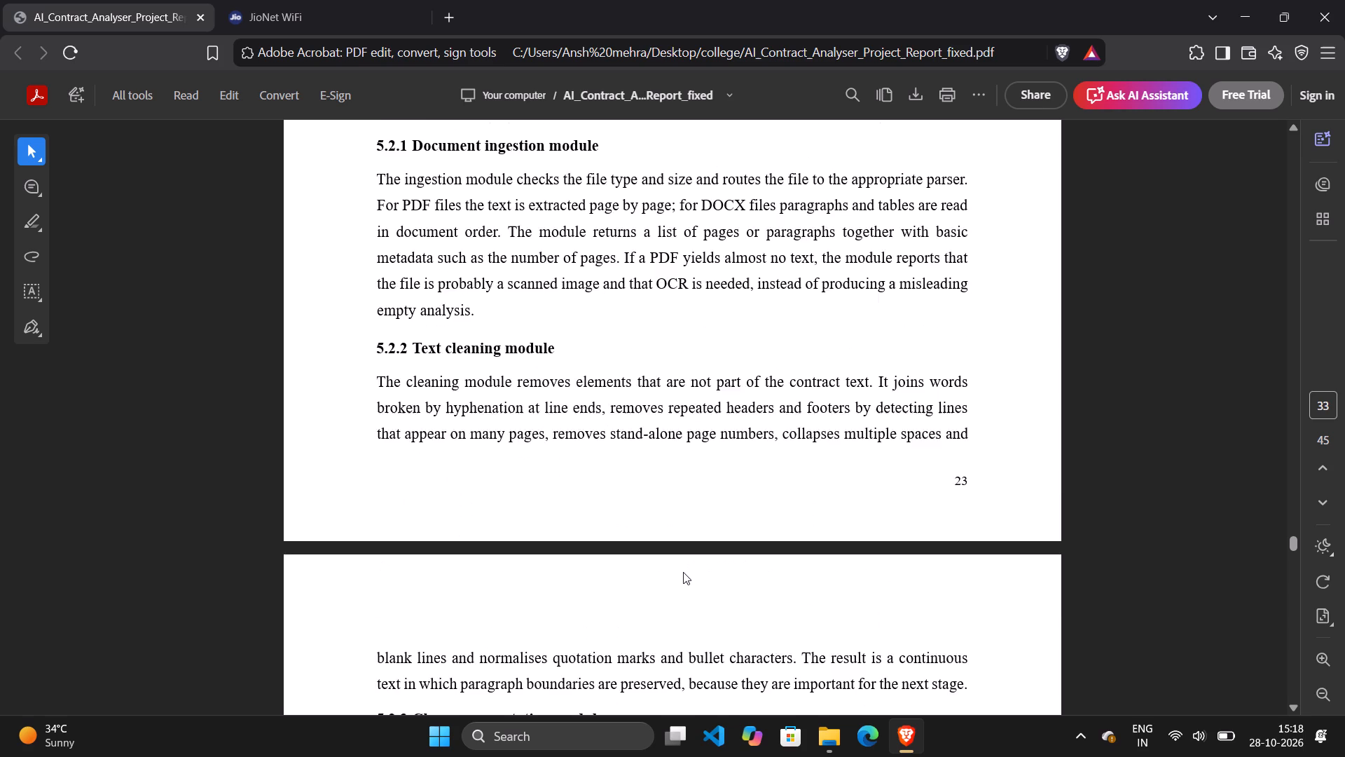
scroll(683, 572, down, 7)
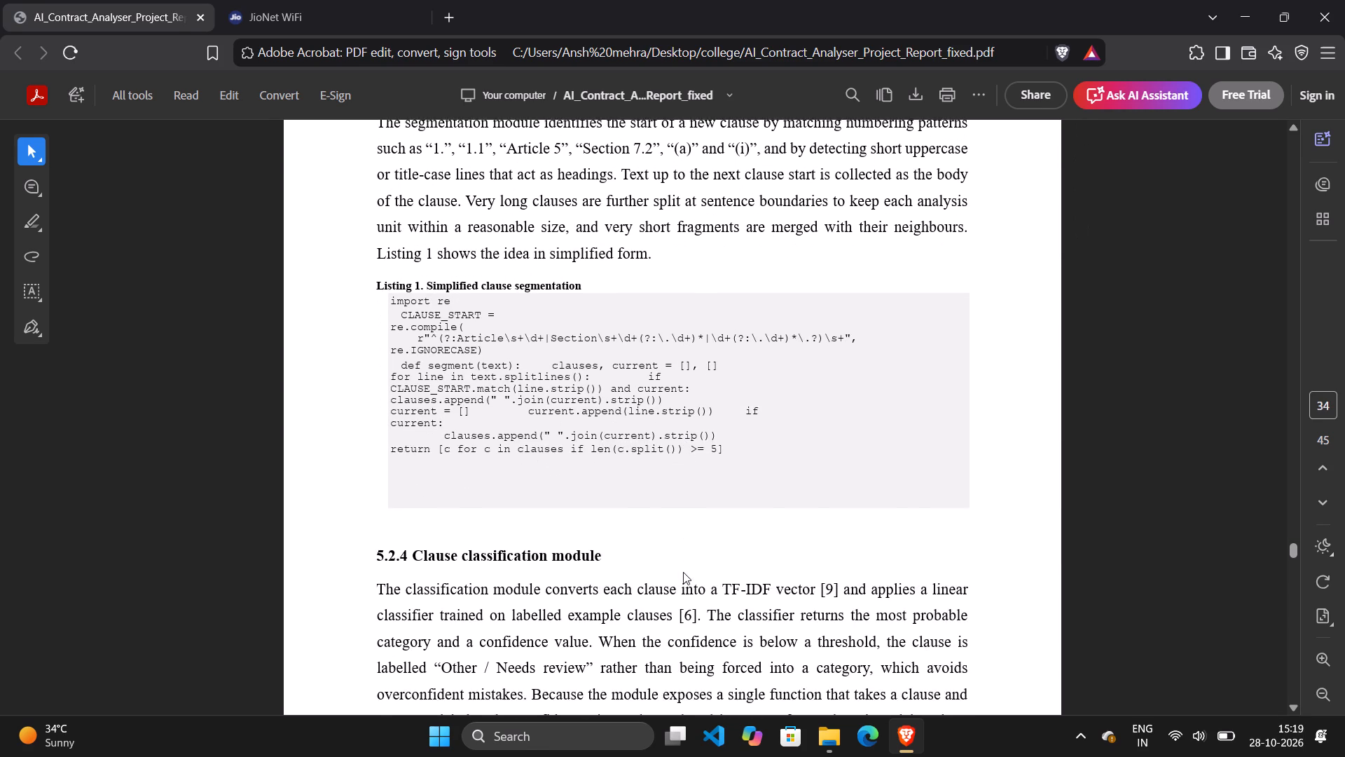
scroll(683, 572, down, 6)
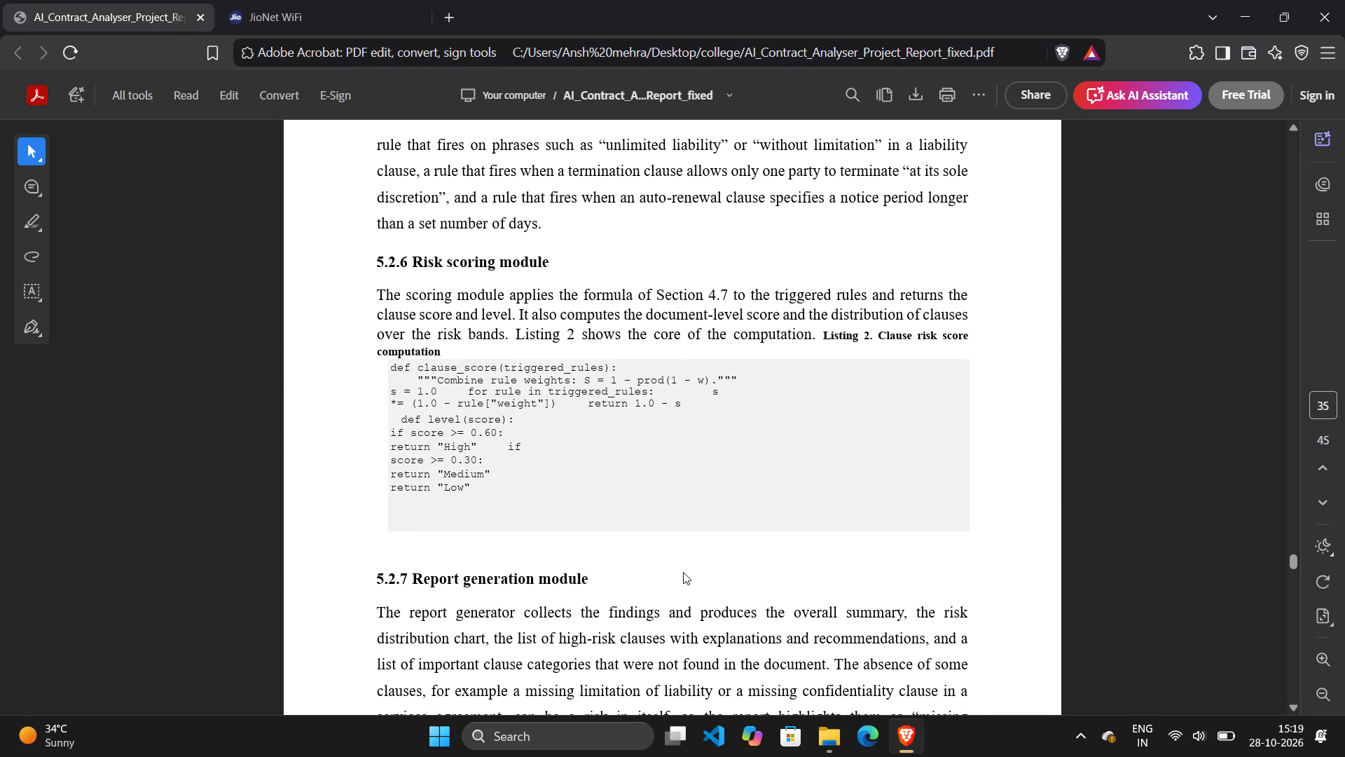
scroll(683, 572, down, 4)
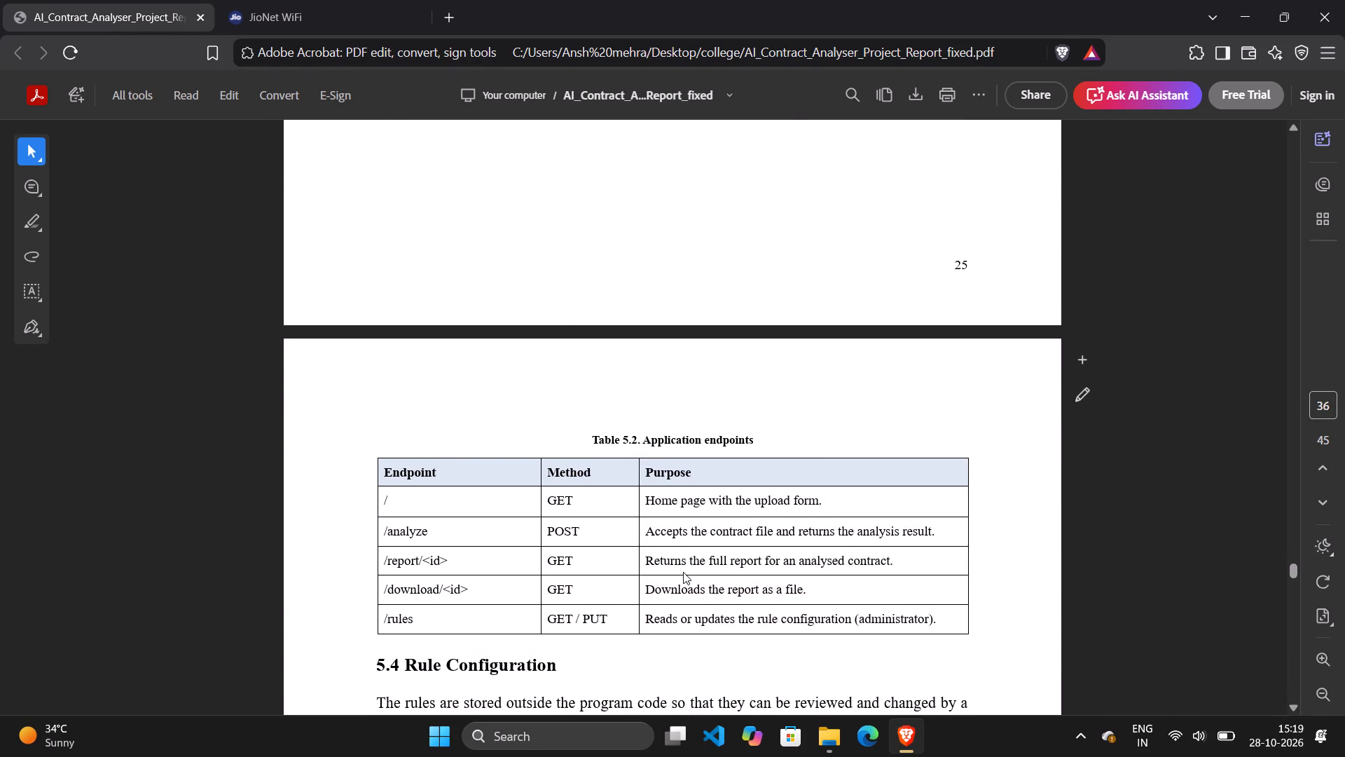
Review sections 5.4 Rule Configuration through 5.8 Challenges Faced and Solutions, including Listings 4 and 5 and Table 5.3.
scroll(683, 572, down, 1)
scroll(719, 406, down, 4)
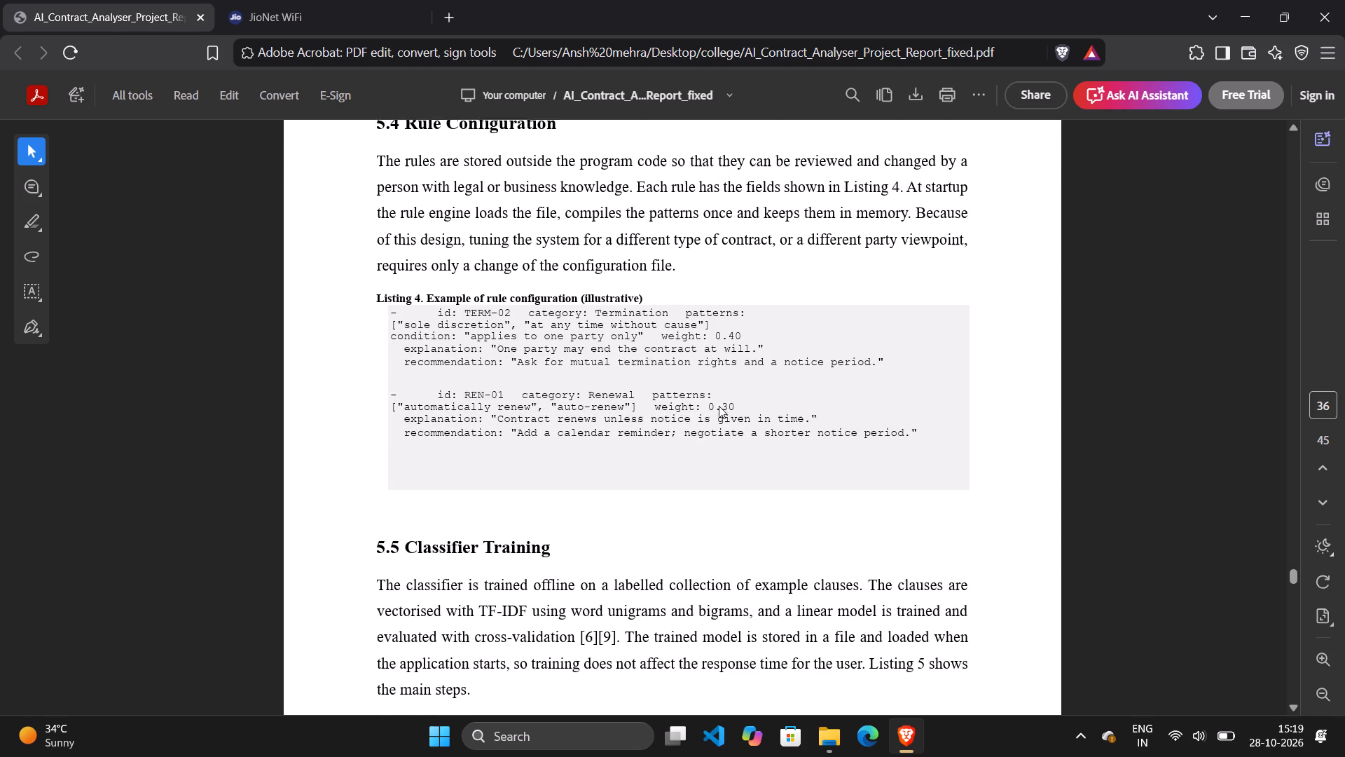
scroll(719, 406, down, 4)
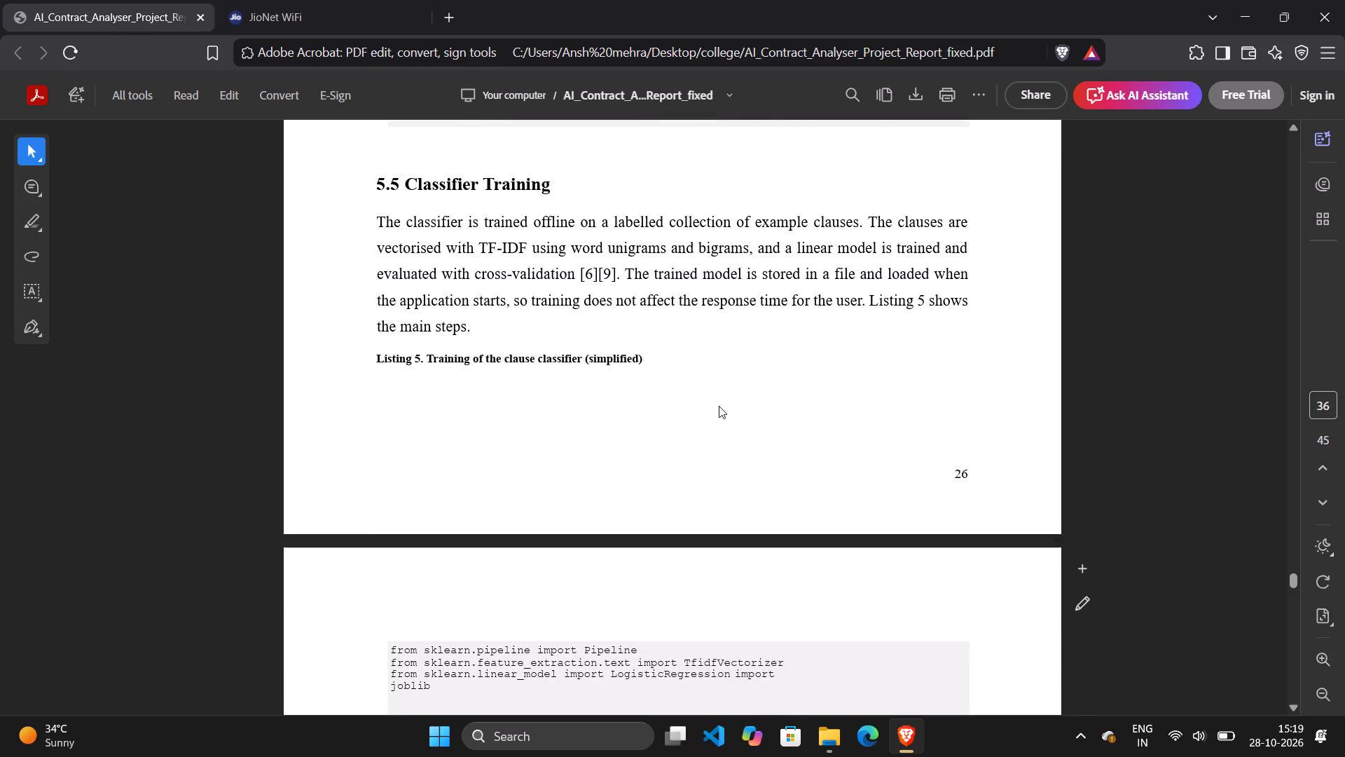
scroll(719, 406, down, 3)
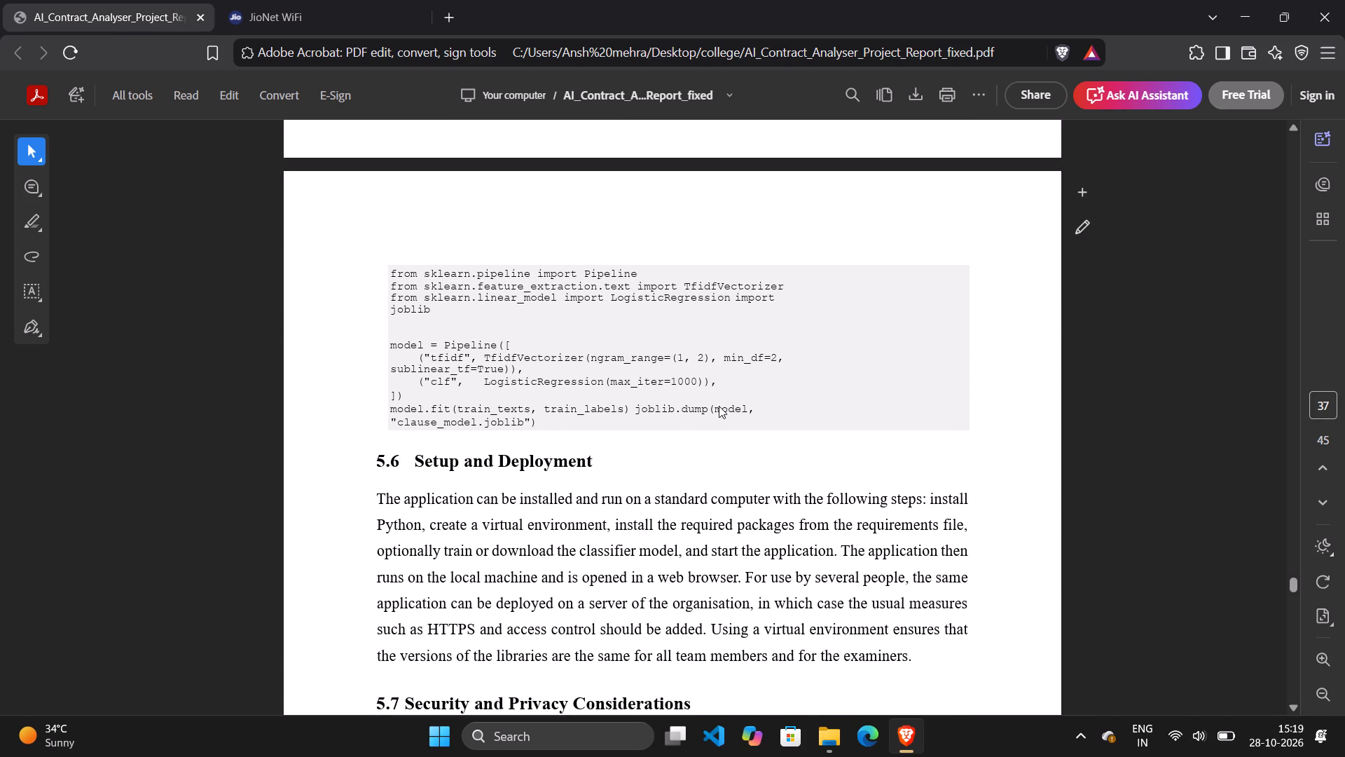
scroll(719, 406, down, 1)
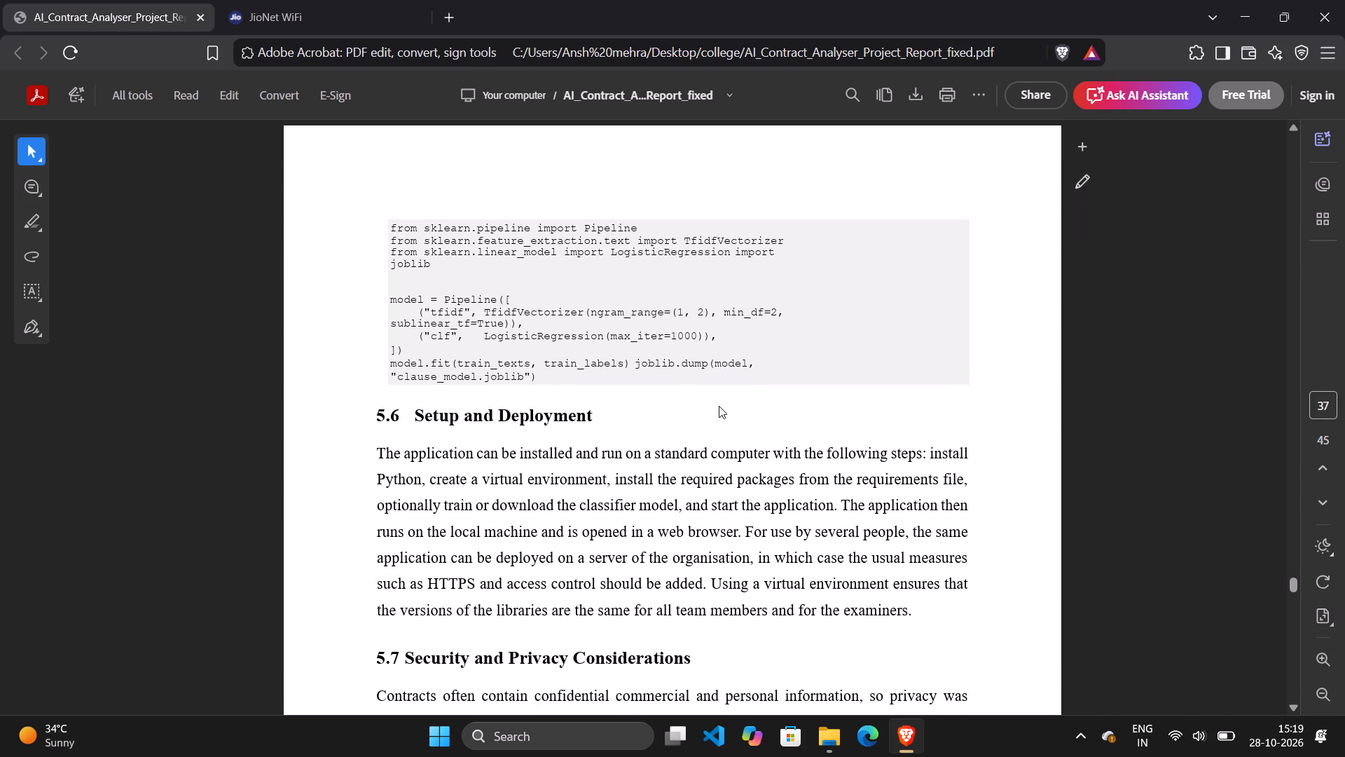
scroll(719, 406, down, 4)
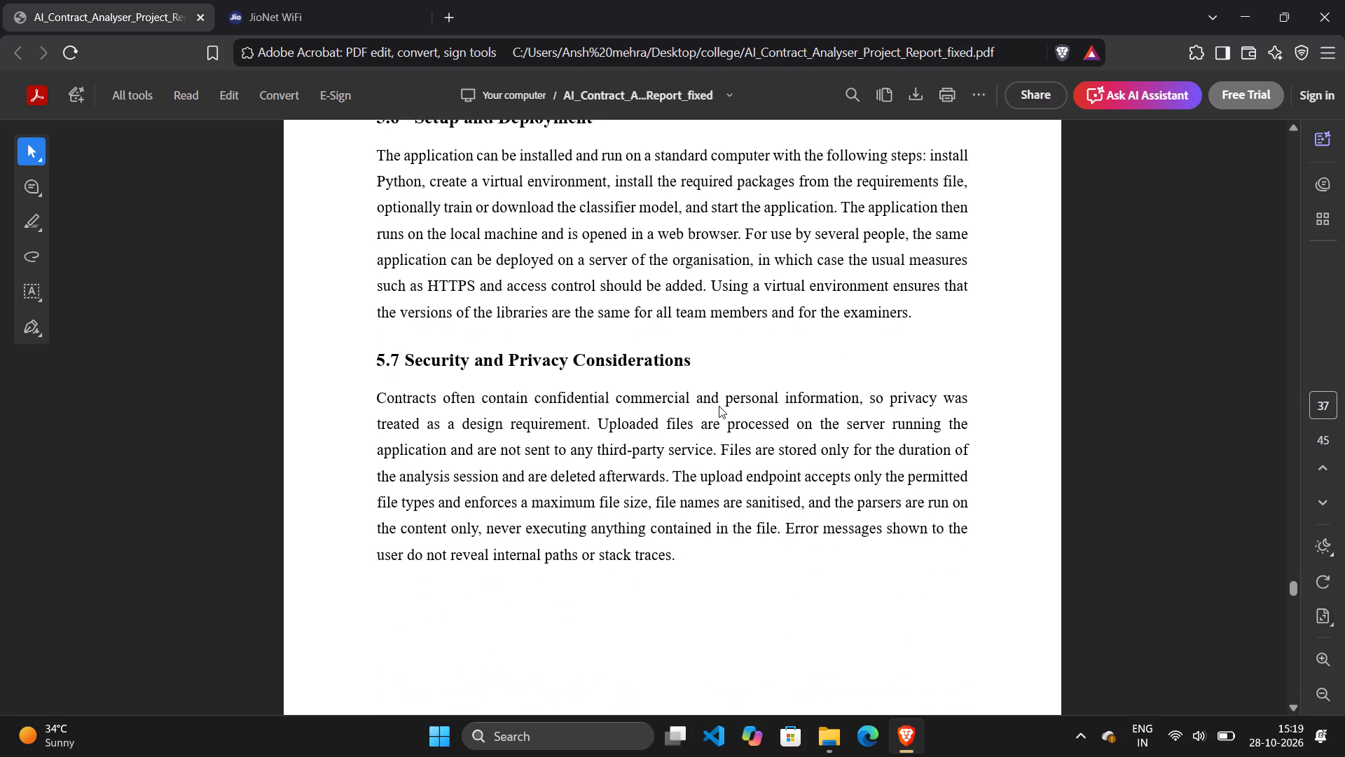
scroll(719, 406, down, 8)
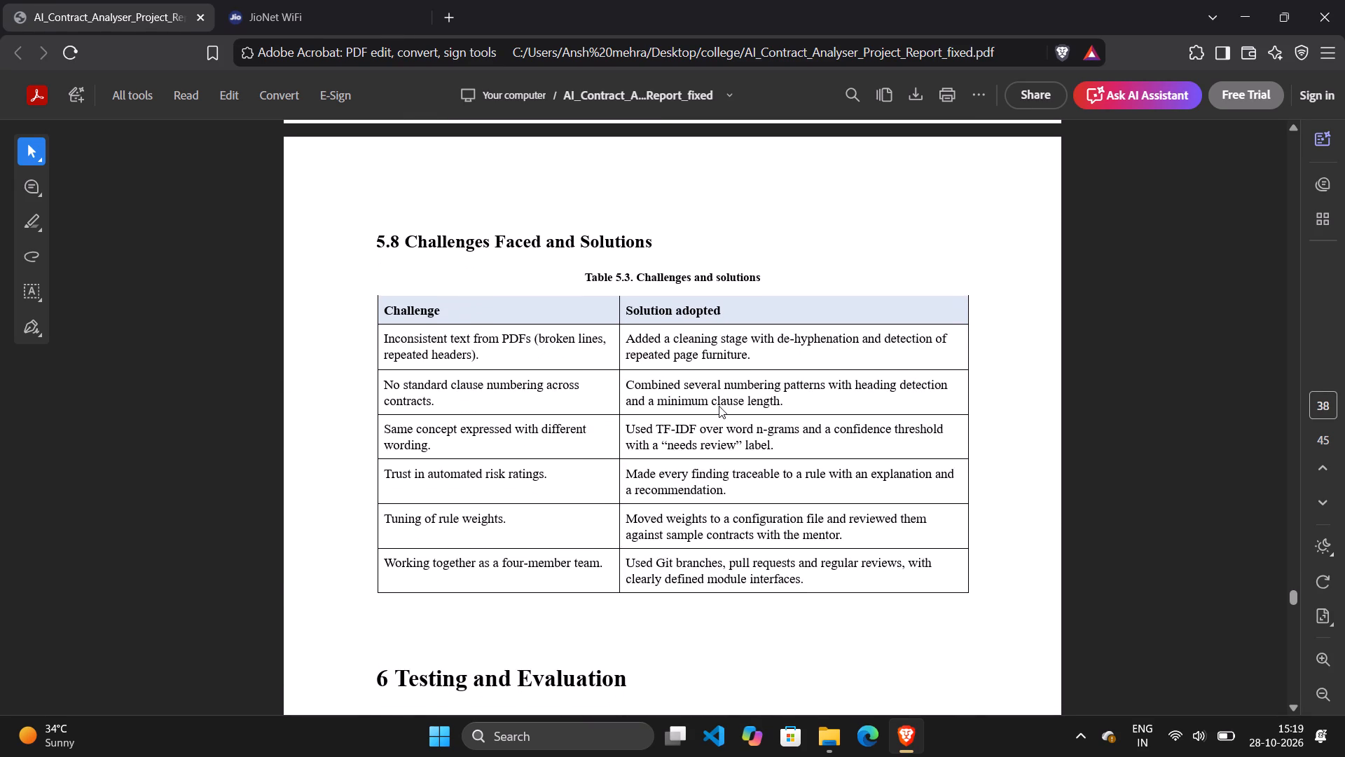
Check the opening of chapter 6 Testing and Evaluation, including section 6.1 Test Strategy and its page number.
scroll(719, 406, down, 7)
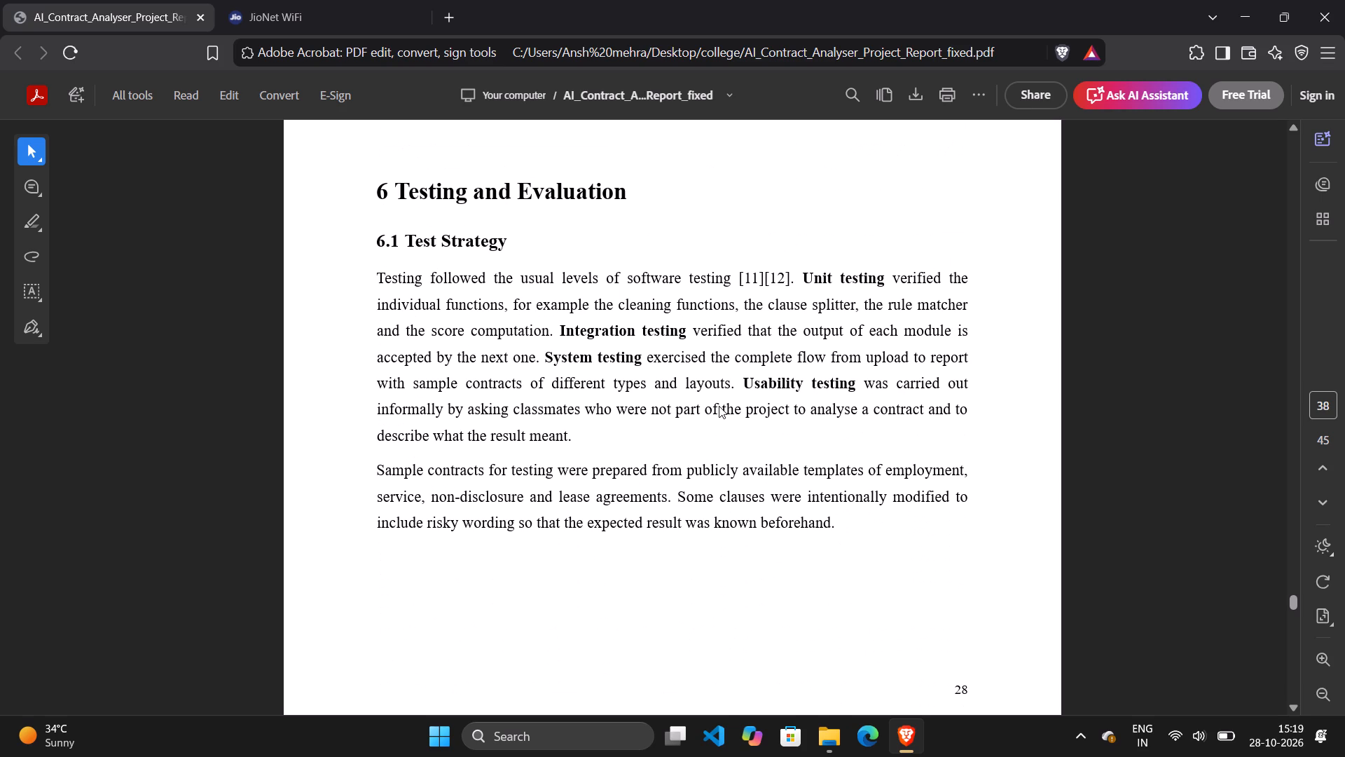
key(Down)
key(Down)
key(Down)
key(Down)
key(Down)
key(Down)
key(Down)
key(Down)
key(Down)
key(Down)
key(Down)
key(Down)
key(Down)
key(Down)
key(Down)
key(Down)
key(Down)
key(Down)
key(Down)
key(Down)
Check section 6.3 Evaluation Metrics and section 6.4 Sample Output with the risk distribution chart in Figure 6.1.
drag(1225, 495, 1227, 477)
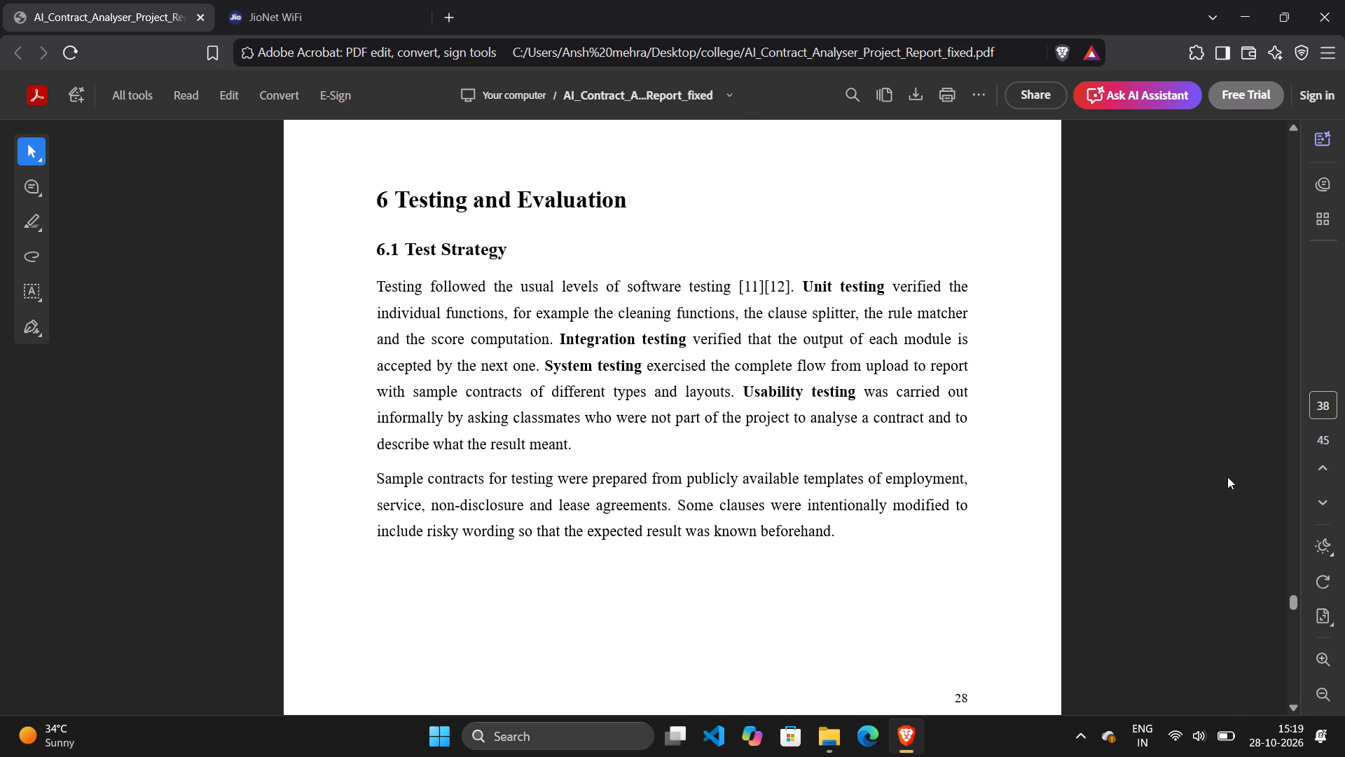
drag(1295, 600, 1295, 613)
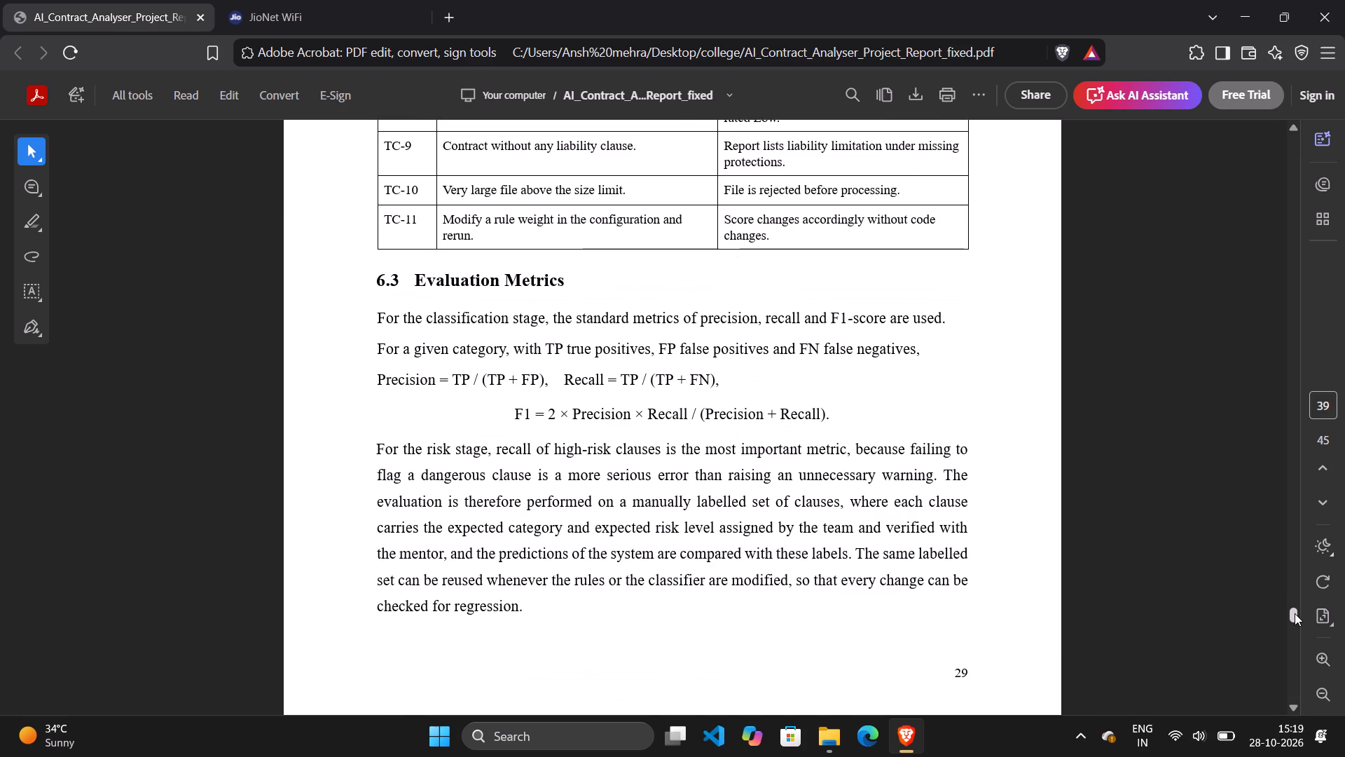
drag(1295, 613, 1297, 620)
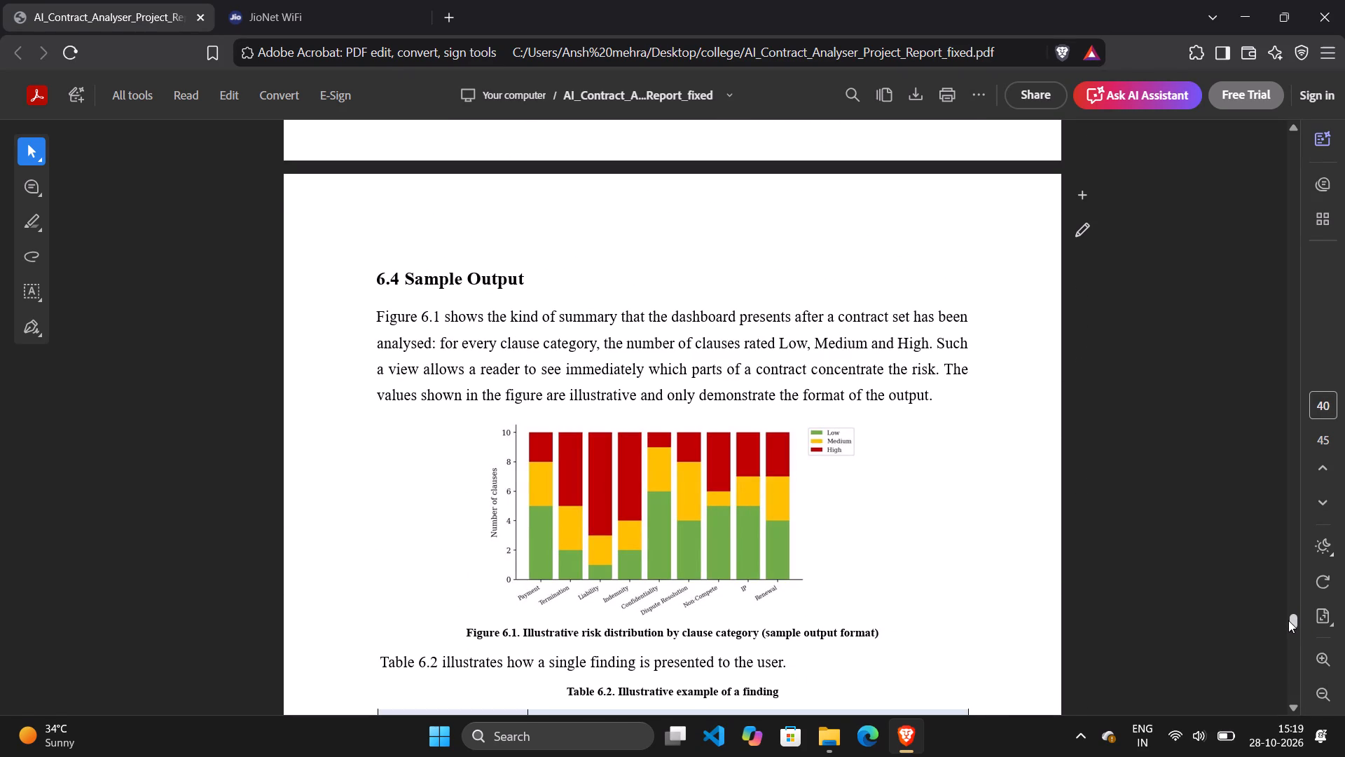
Check the rest of section 6.4 Sample Output, including Figure 6.1 and the example finding in Table 6.2.
click(1288, 620)
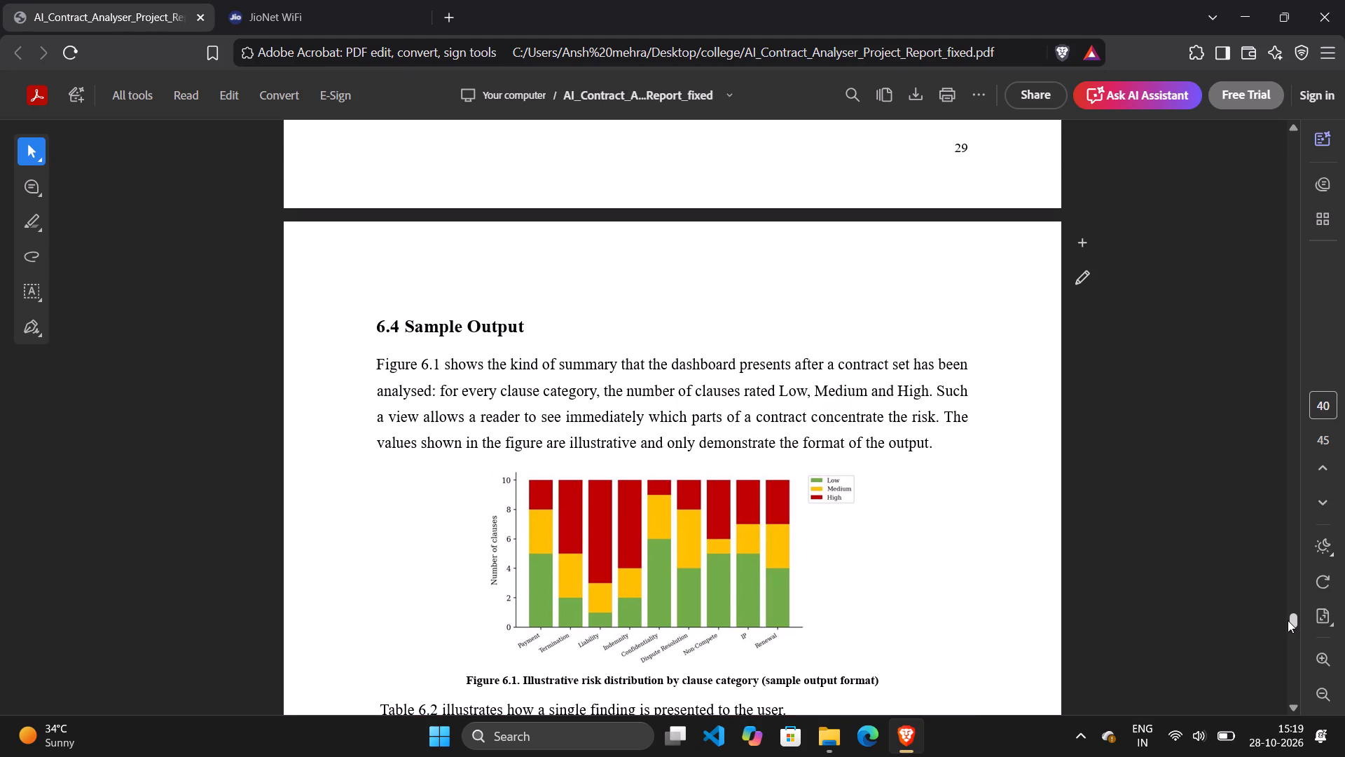
drag(1288, 620, 1295, 627)
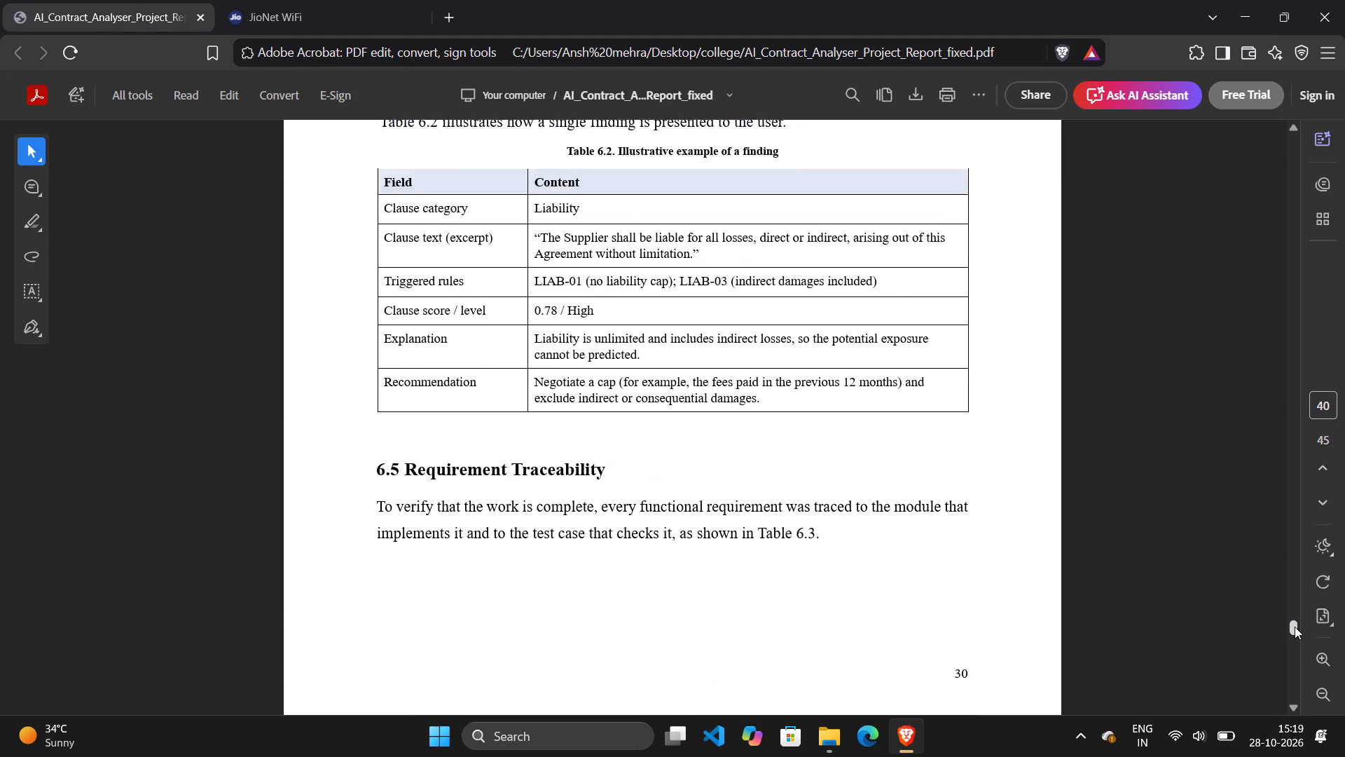
drag(1295, 627, 1295, 623)
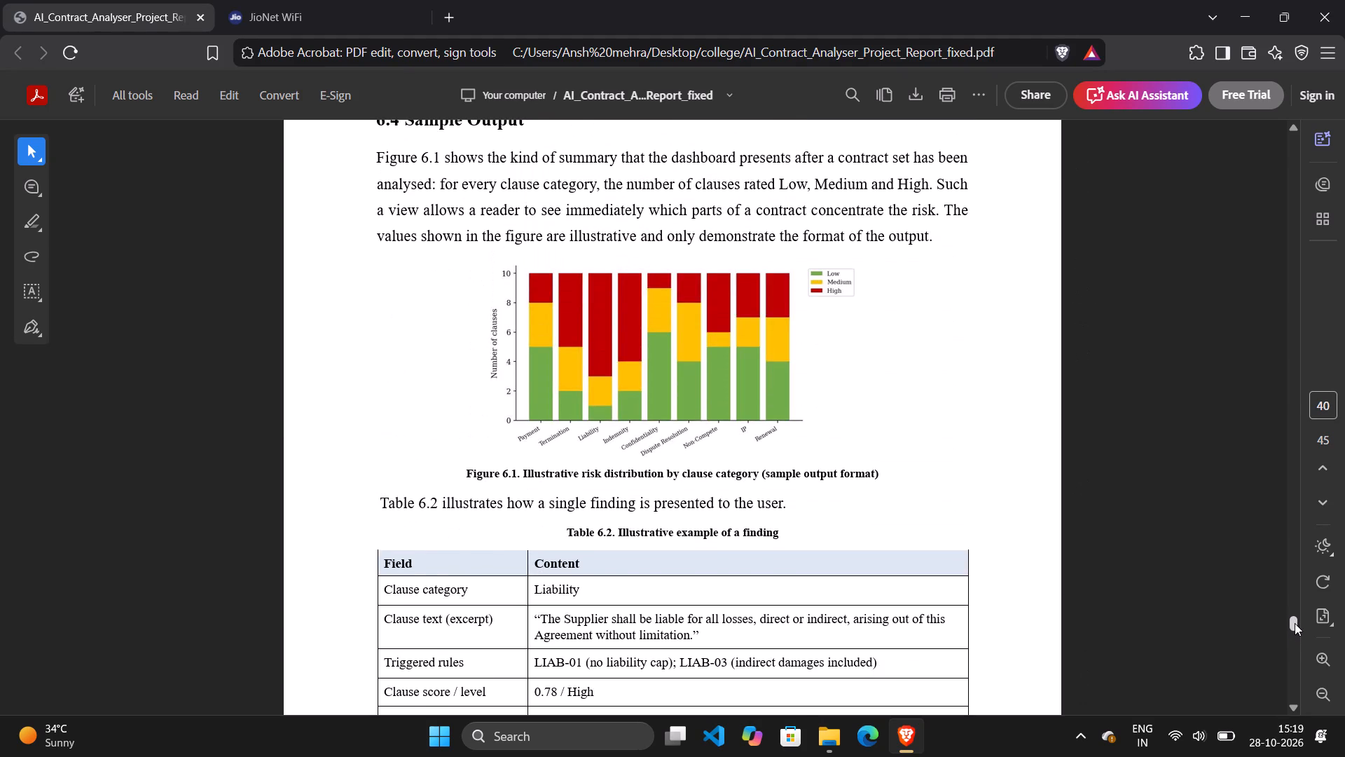
key(Down)
key(Down)
key(Down)
key(Down)
key(Down)
key(Down)
key(Down)
key(Down)
key(Down)
key(Down)
key(Down)
key(Down)
key(Down)
key(Down)
key(Down)
key(Down)
key(Down)
scroll(1055, 561, down, 3)
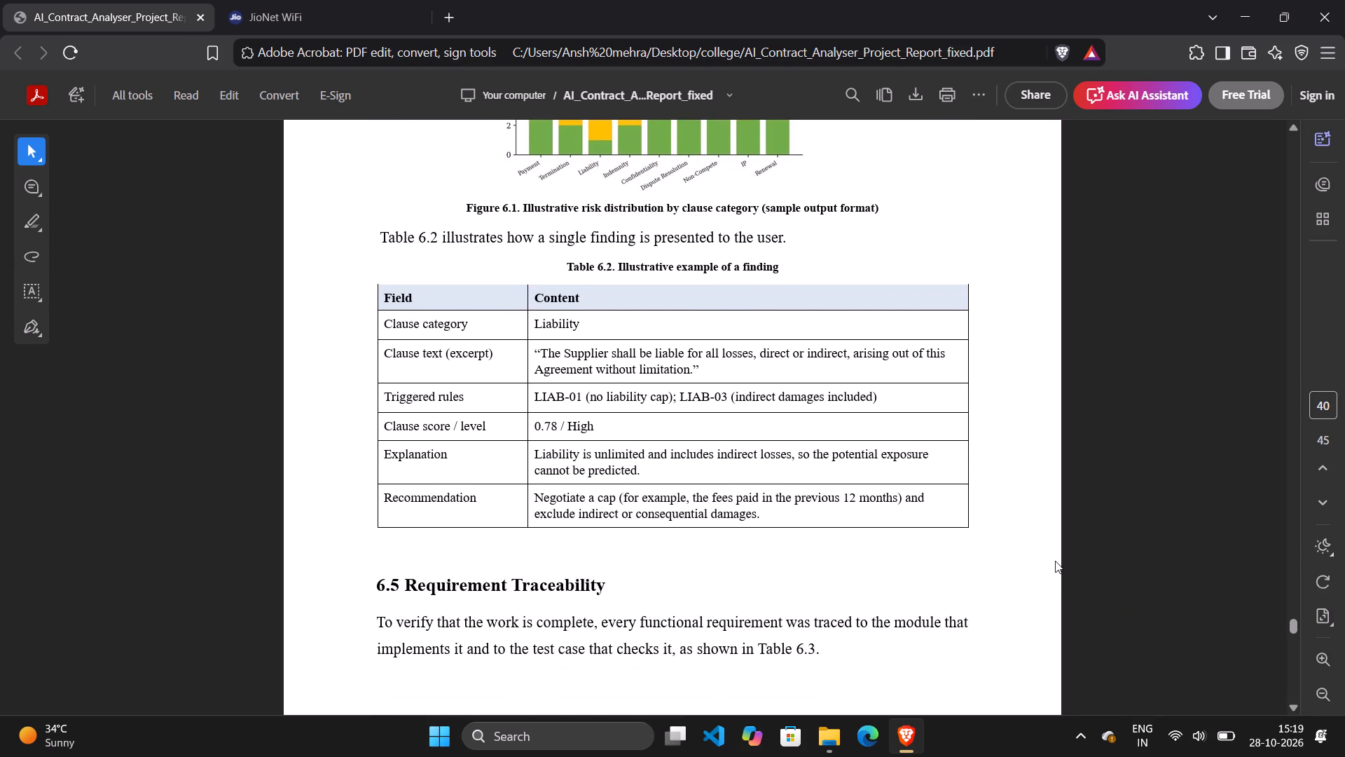
Review section 6.5 Requirement Traceability and the requirement traceability matrix in Table 6.3.
scroll(1055, 561, down, 3)
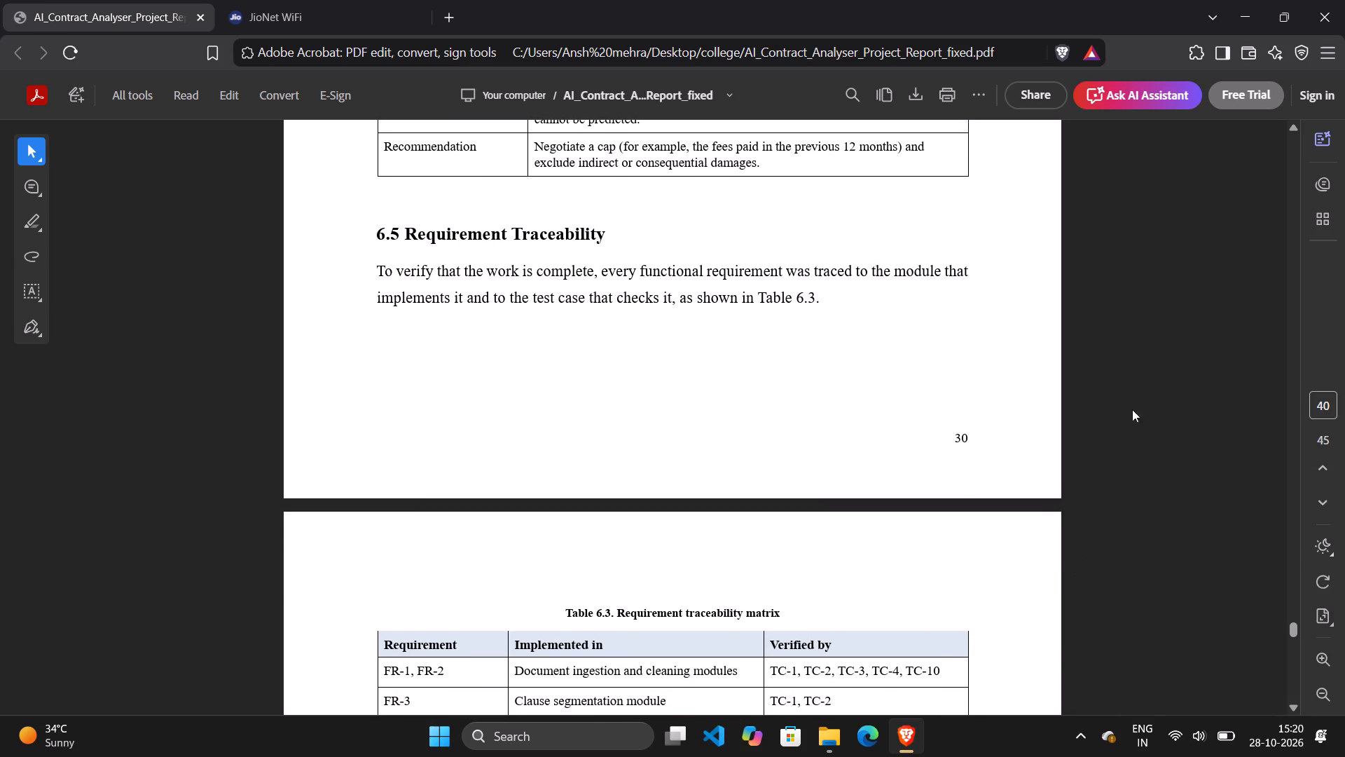
scroll(1148, 399, down, 4)
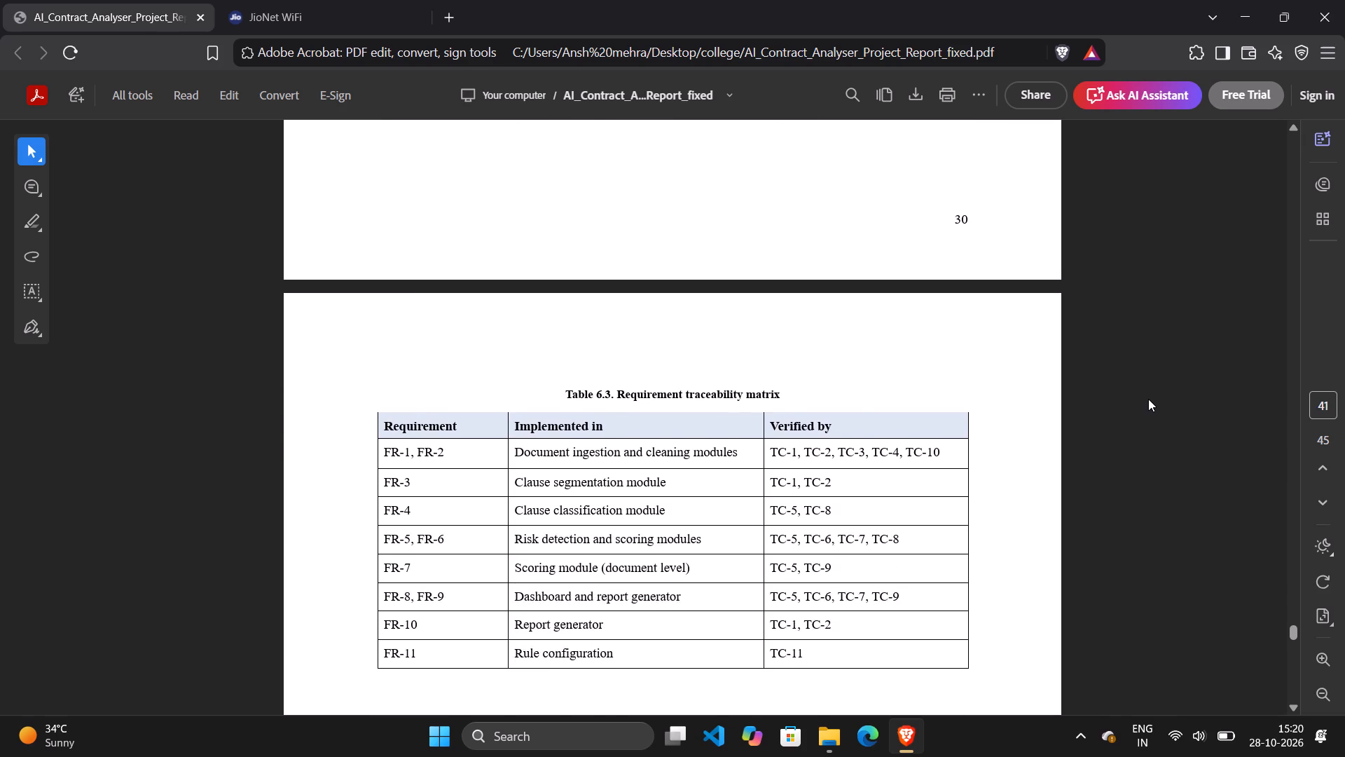
Review chapter 7, including sections 7.2 Learning Outcomes, 7.3 Societal Impact and 7.5 Future Scope.
scroll(1148, 399, down, 6)
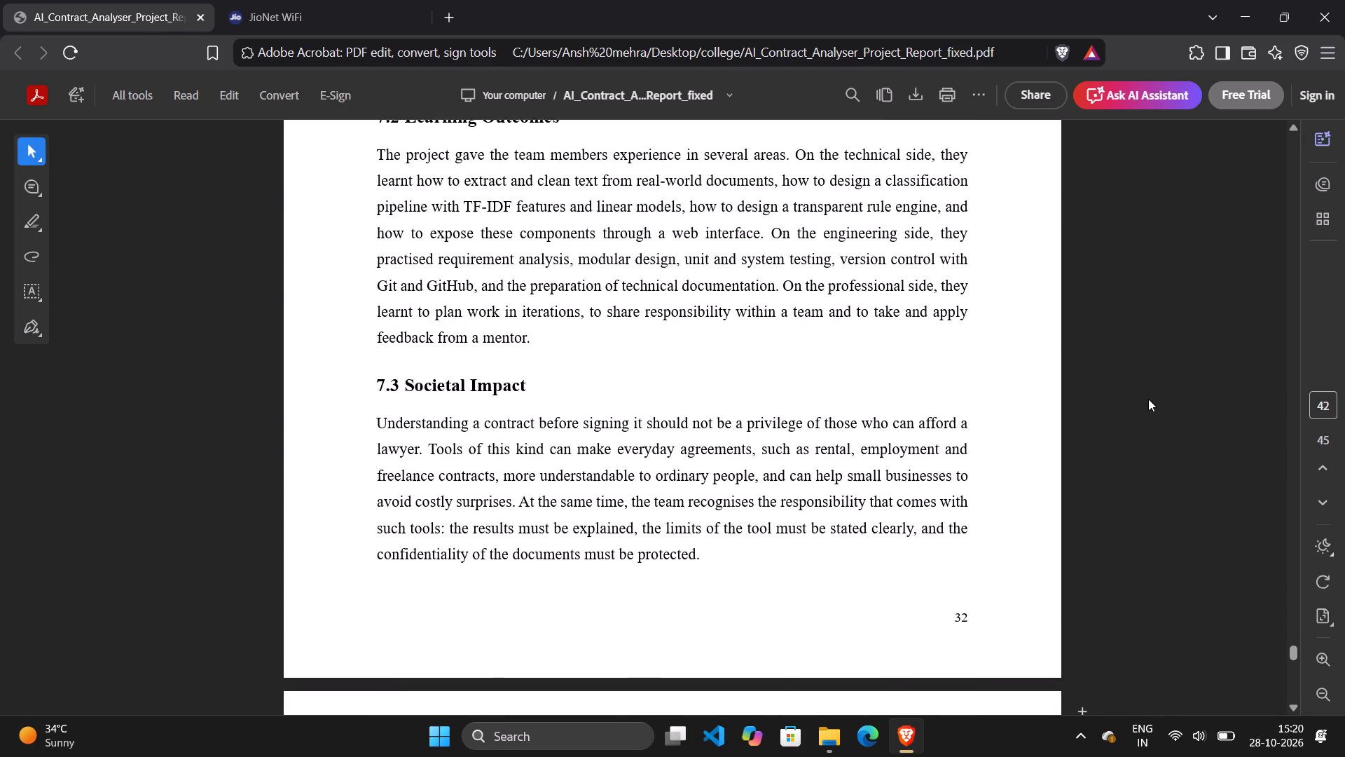
scroll(1148, 399, down, 6)
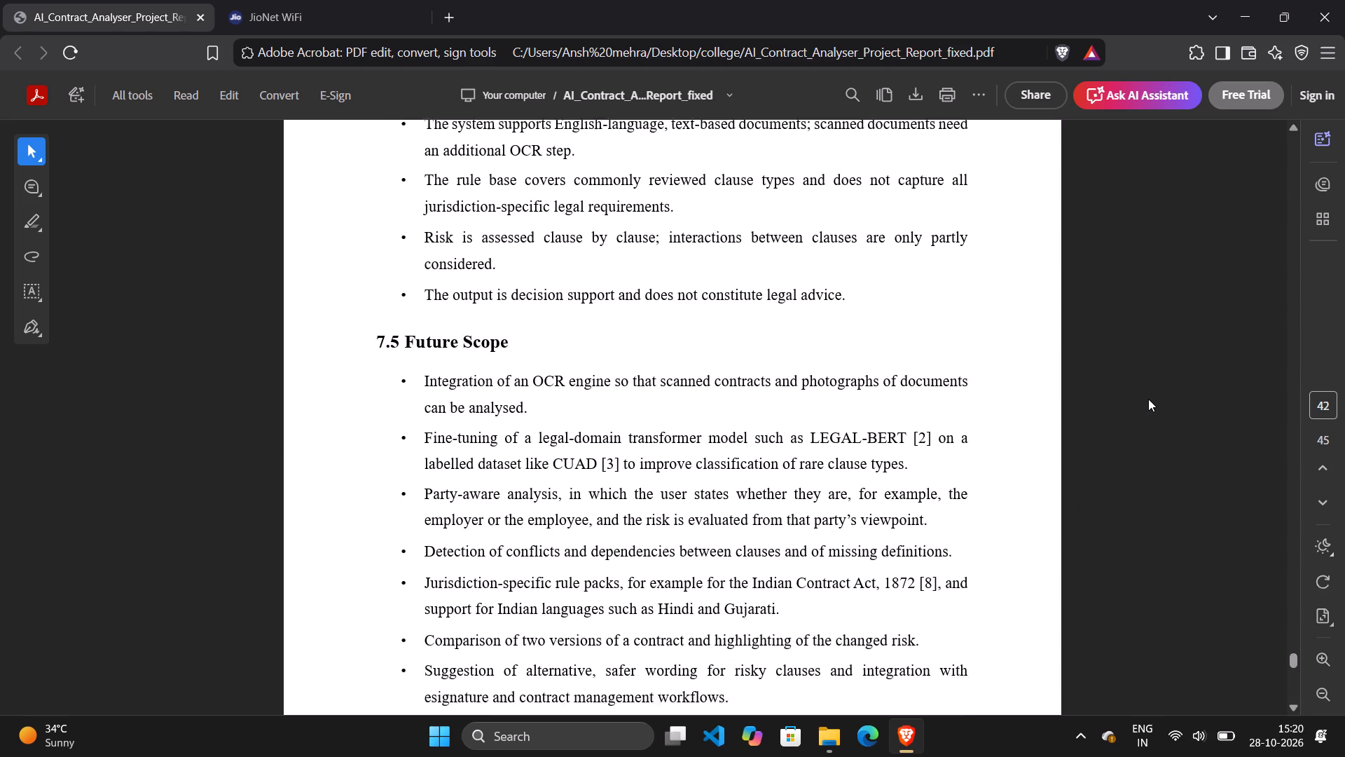
Check the References page, reading entries [1] to [5] and their layout under the heading.
scroll(1148, 399, down, 5)
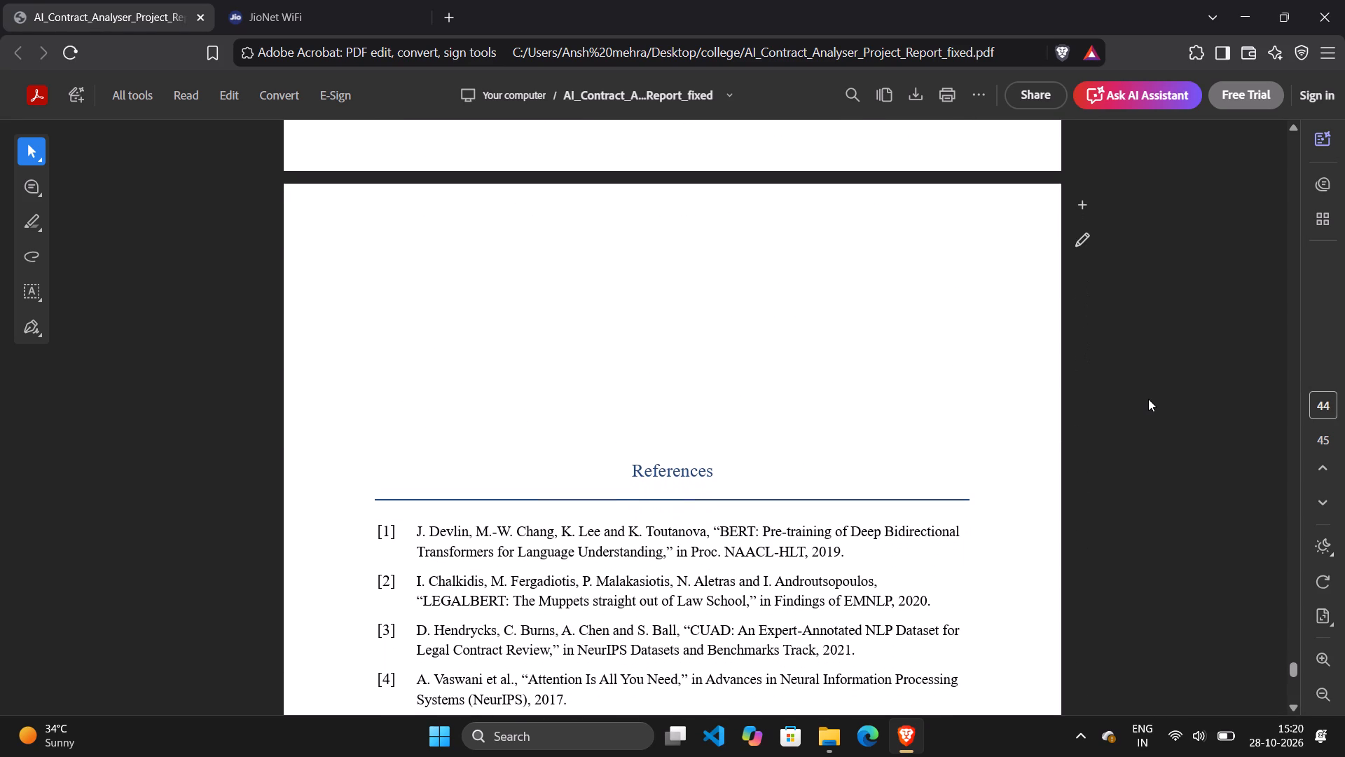
scroll(1148, 399, down, 4)
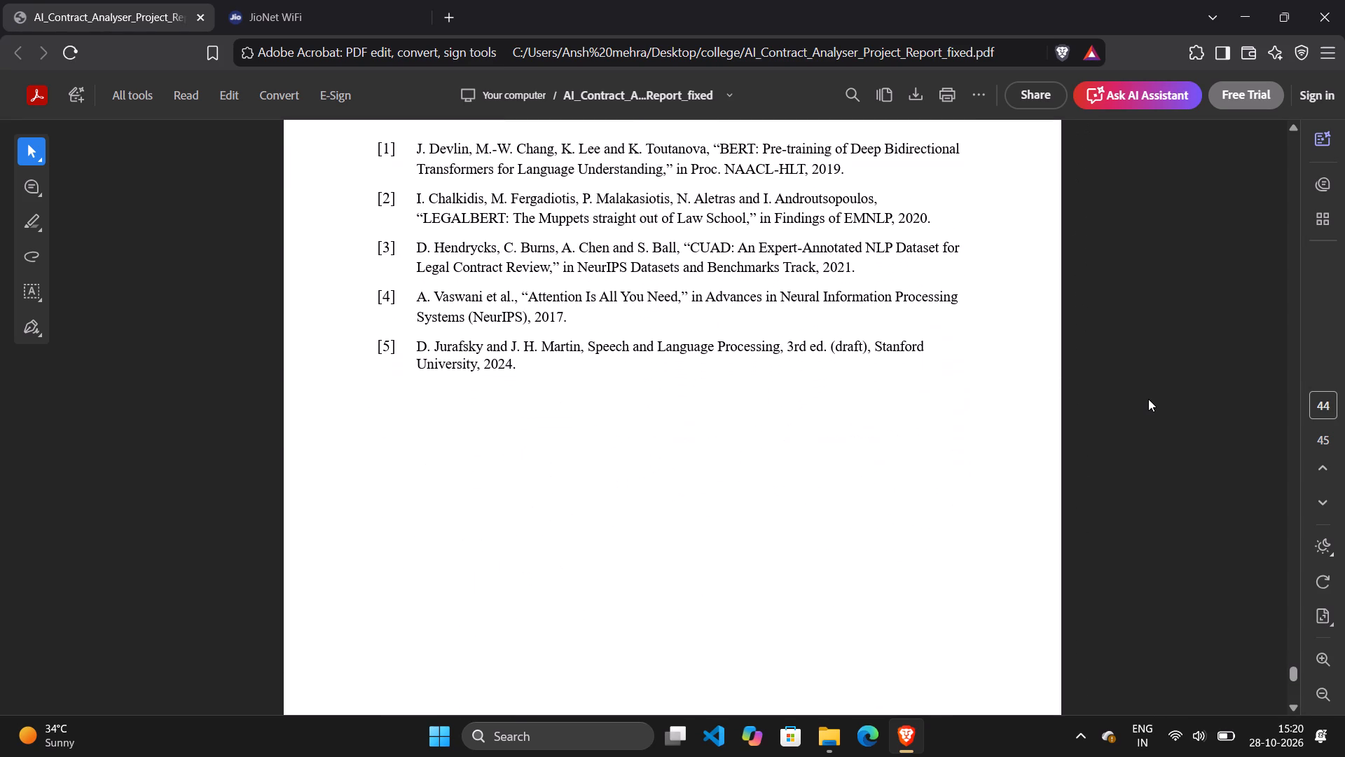
scroll(1148, 399, down, 1)
scroll(1187, 514, down, 1)
scroll(1187, 514, up, 5)
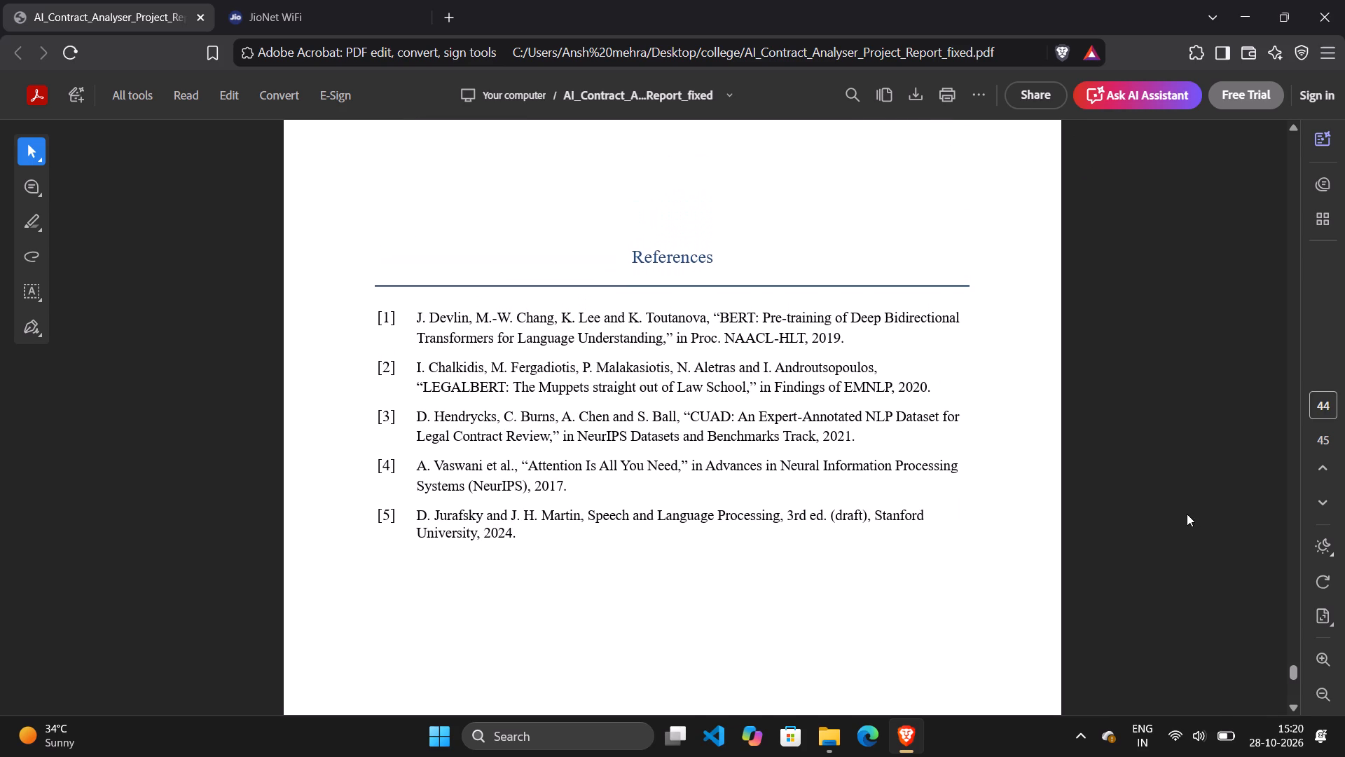
scroll(1187, 514, up, 1)
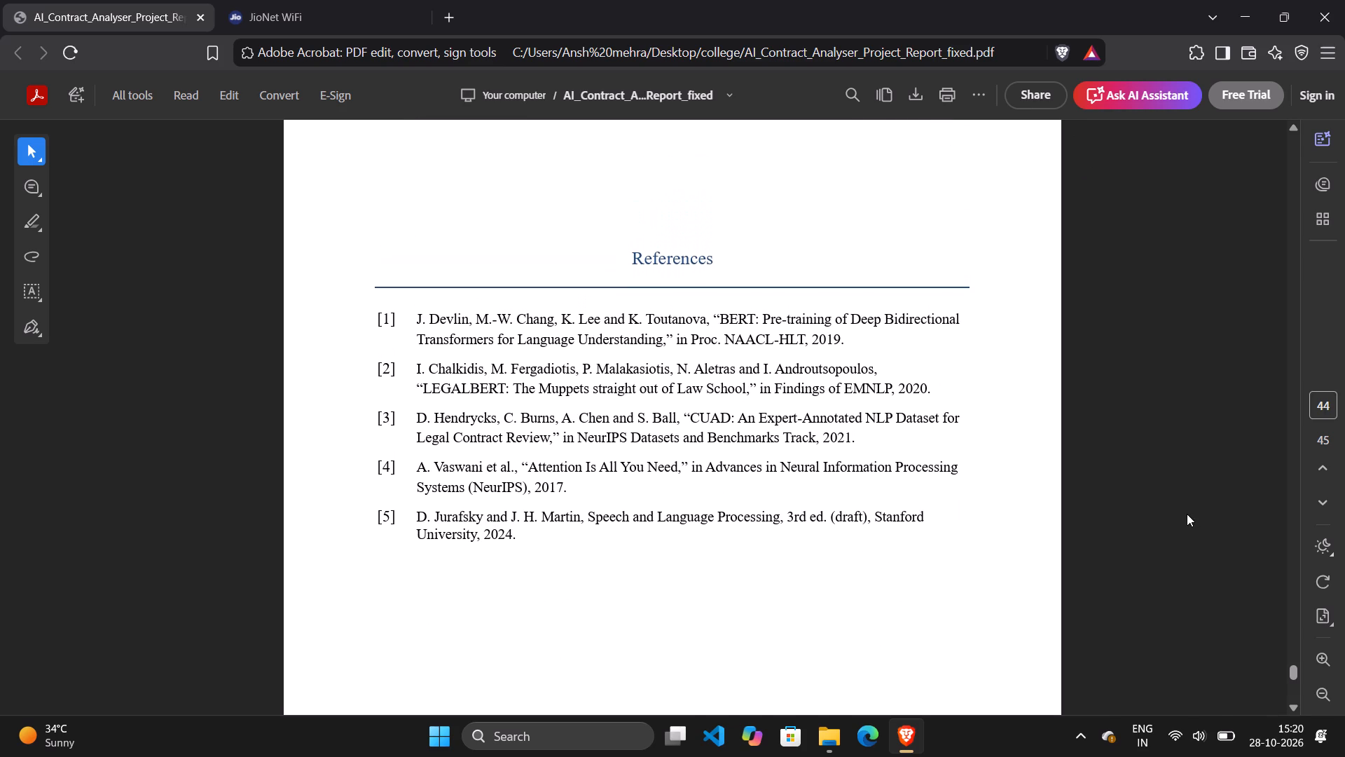
Minimise all open windows to show the desktop.
key(super+d)
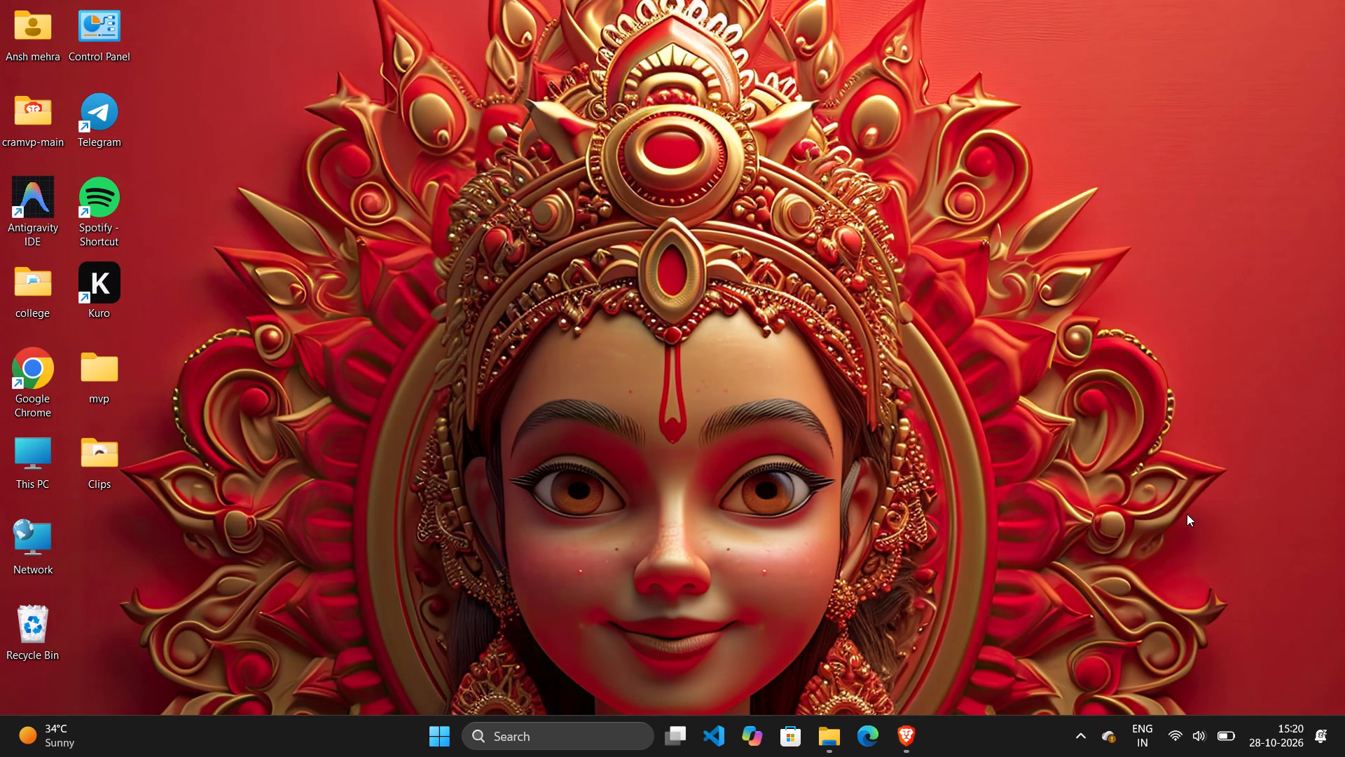